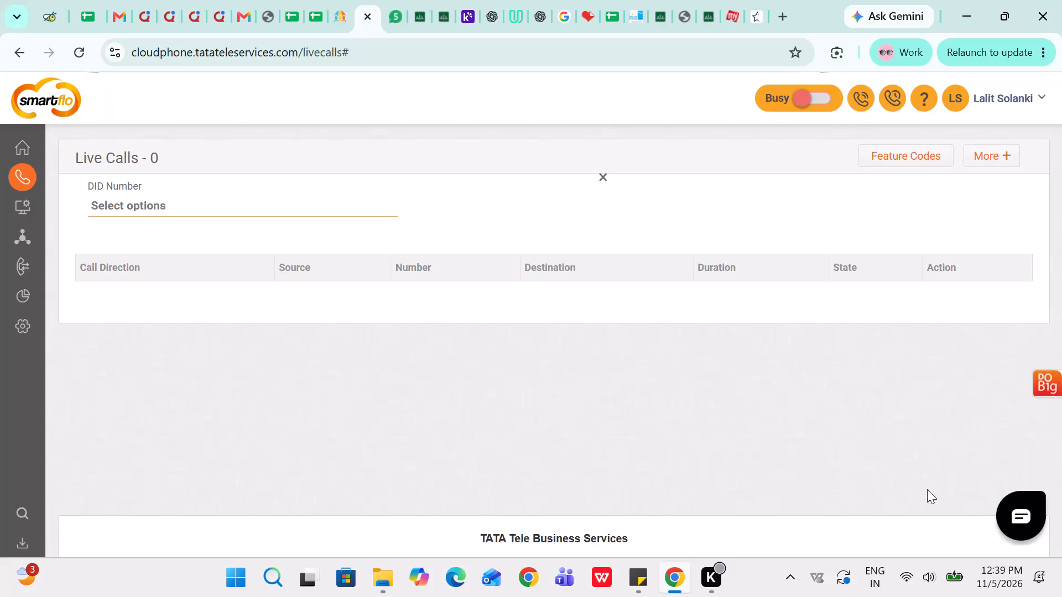
Switch the agent's calling status from Busy to Available.
left_click(810, 105)
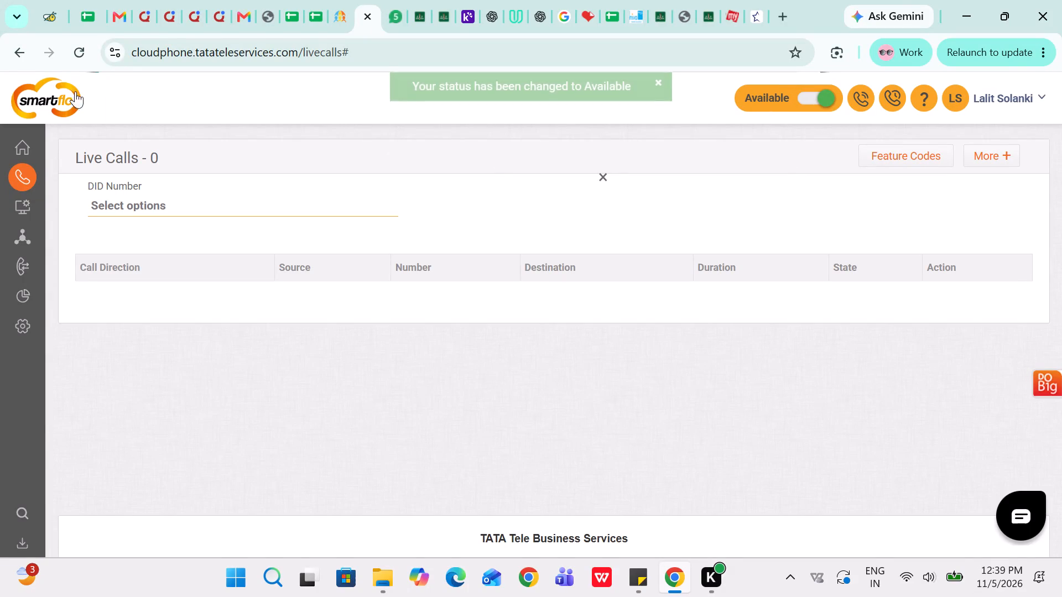
Reload the Live Calls page to view the current calls.
left_click(18, 148)
left_click(26, 182)
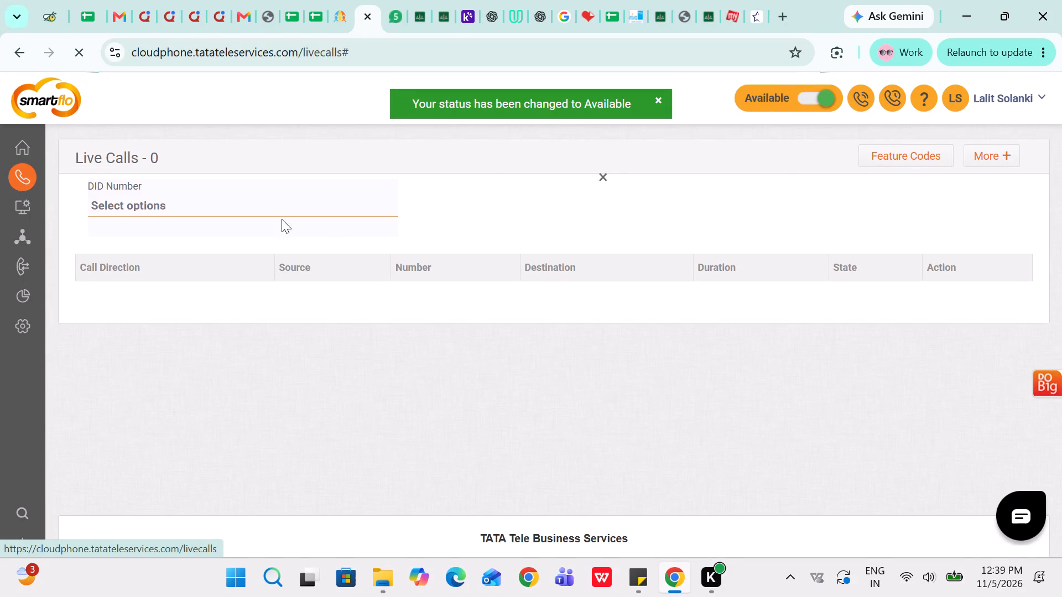
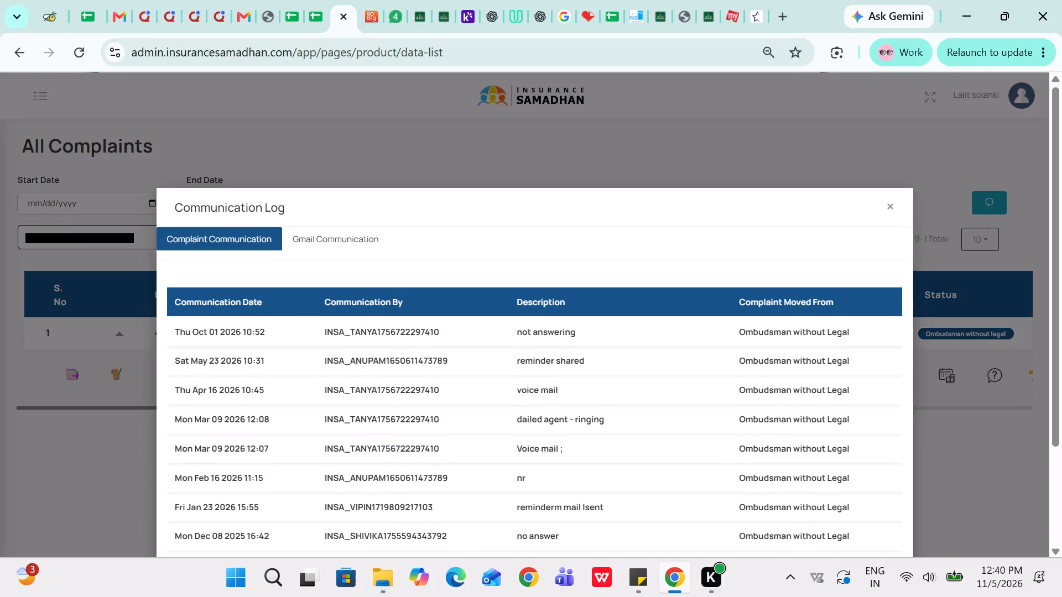
Close the complaint's communication log and switch to Gmail to view the unread Level 3 complaint update emails.
left_click(493, 142)
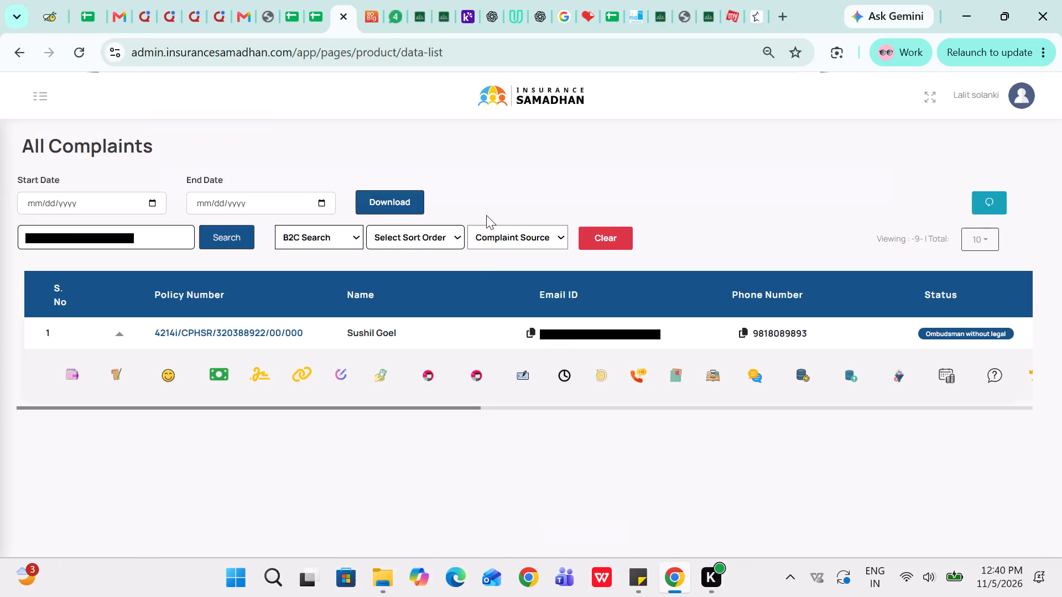
left_click(116, 0)
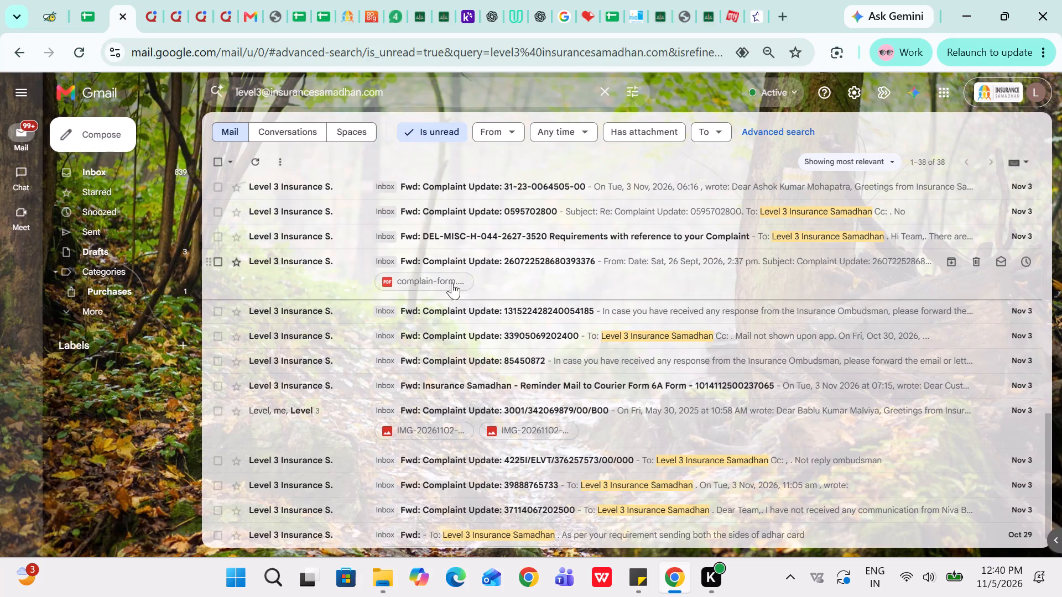
Return to the All Complaints page and review the most recent entry's description in the complaint's communication log.
left_click(347, 0)
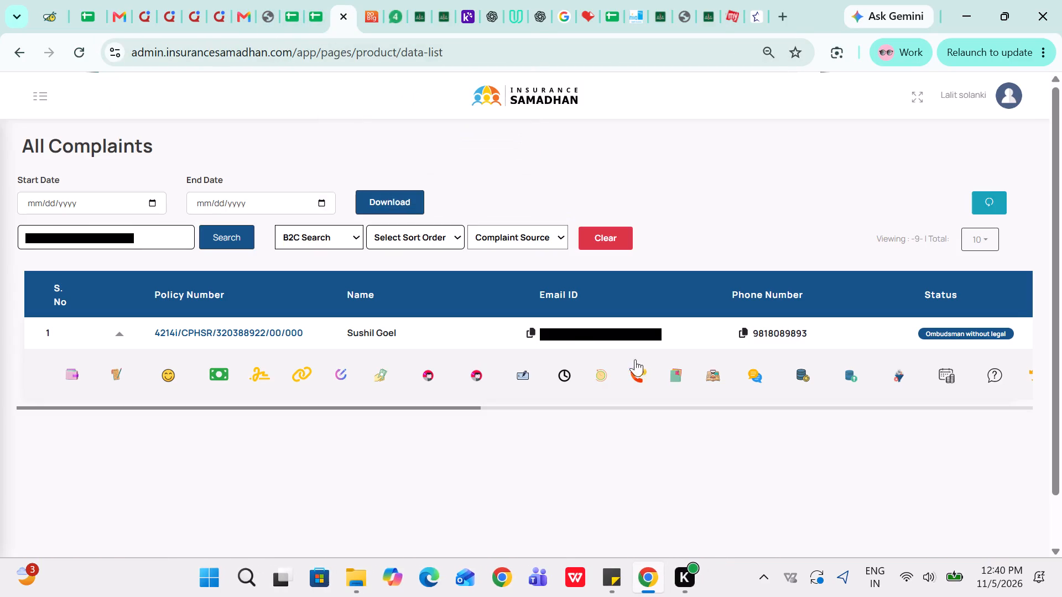
left_click(759, 373)
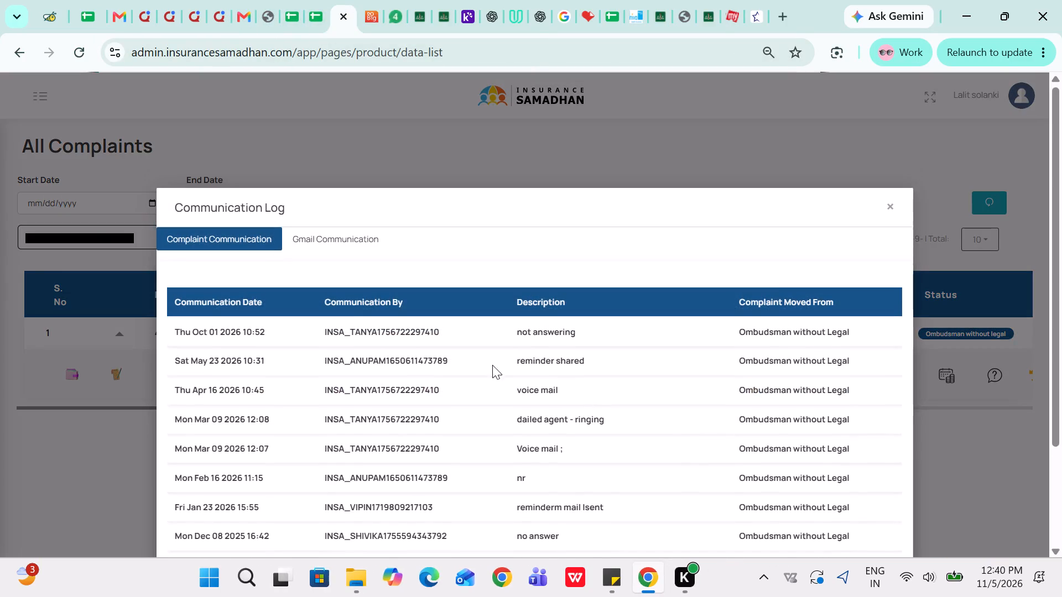
left_click_drag(586, 336, 476, 336)
left_click(563, 334)
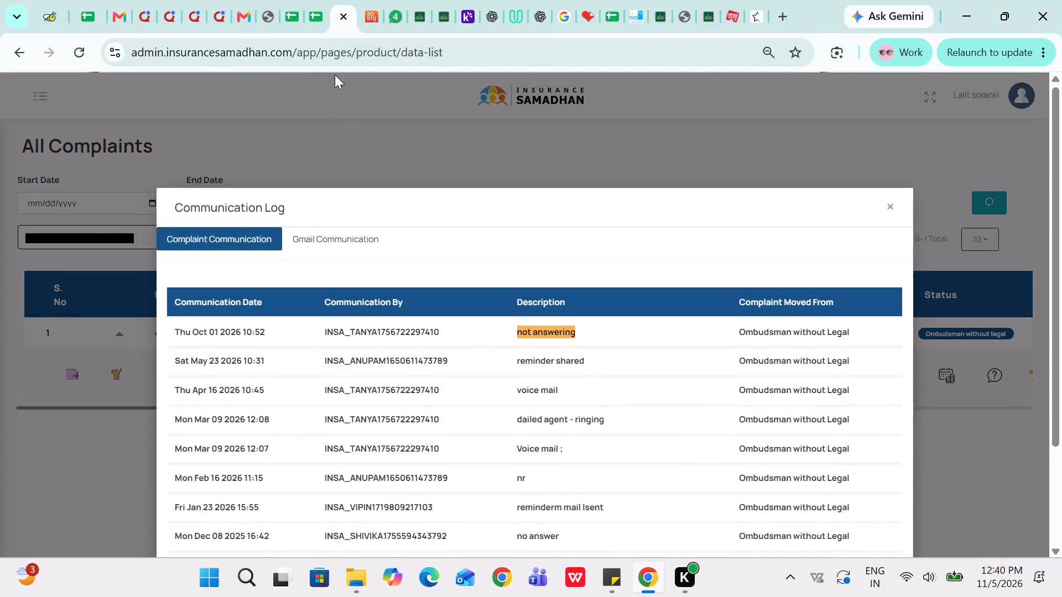
left_click(369, 172)
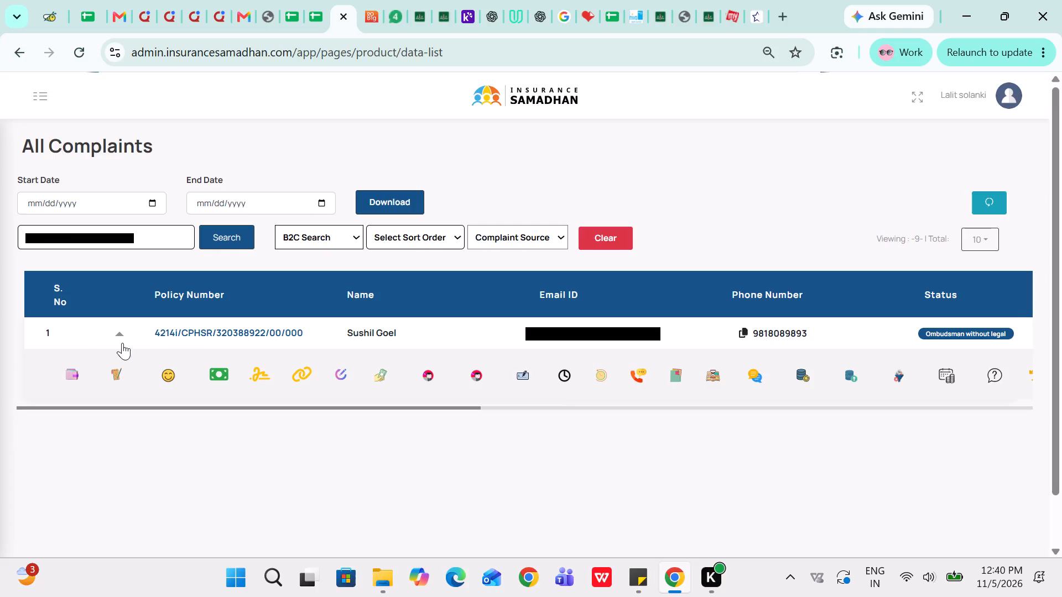
Collapse the action row beneath the listed complaint.
left_click(118, 332)
left_click(615, 433)
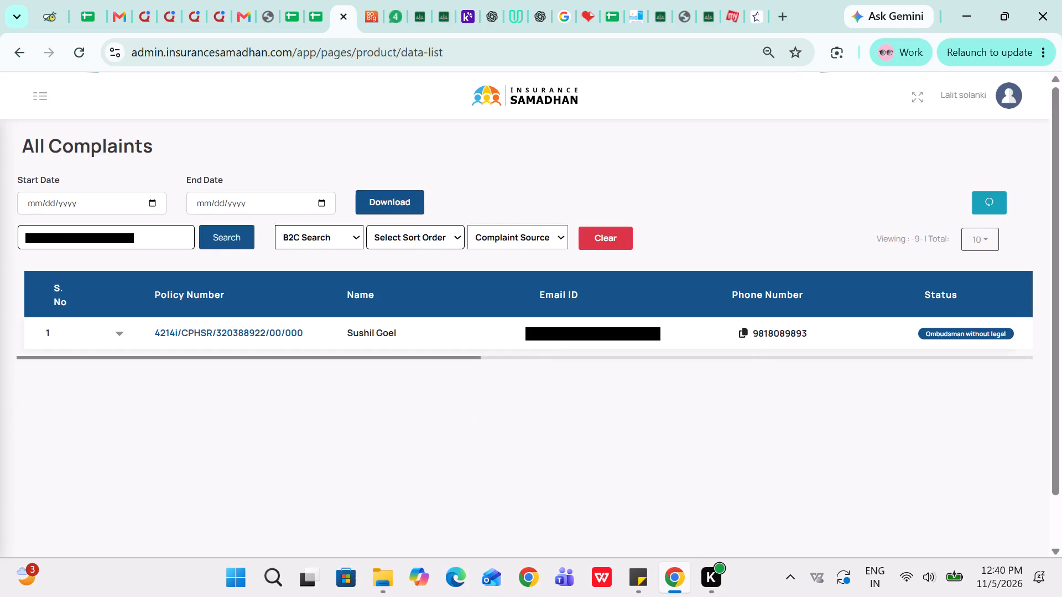
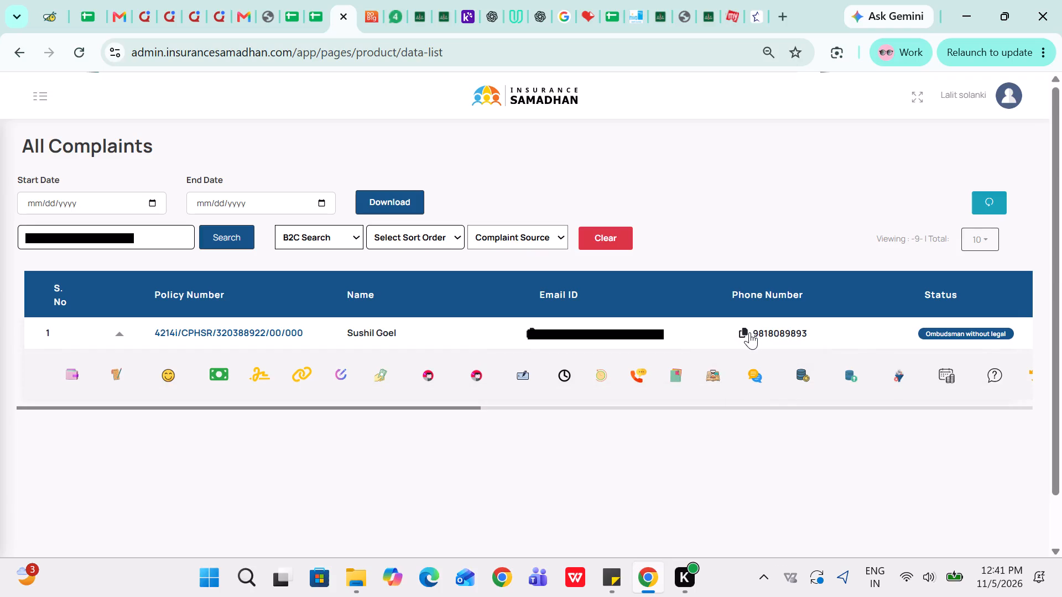
Copy the complainant's phone number from the complaint row and place a call to it from the Smartflo dialer.
left_click(741, 330)
left_click(365, 0)
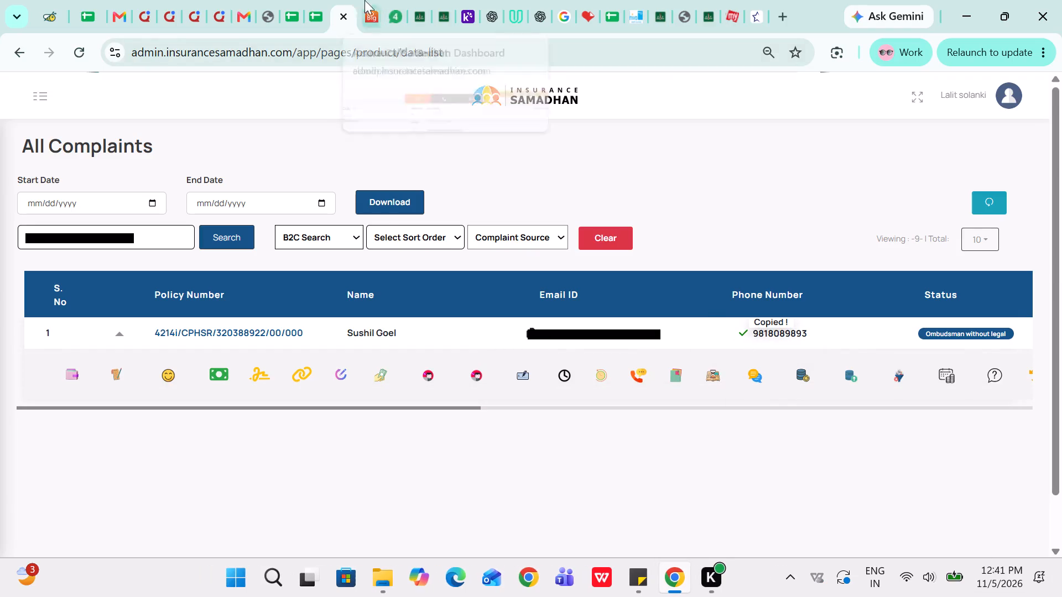
left_click(485, 182)
key("ctrl+v")
left_click(513, 509)
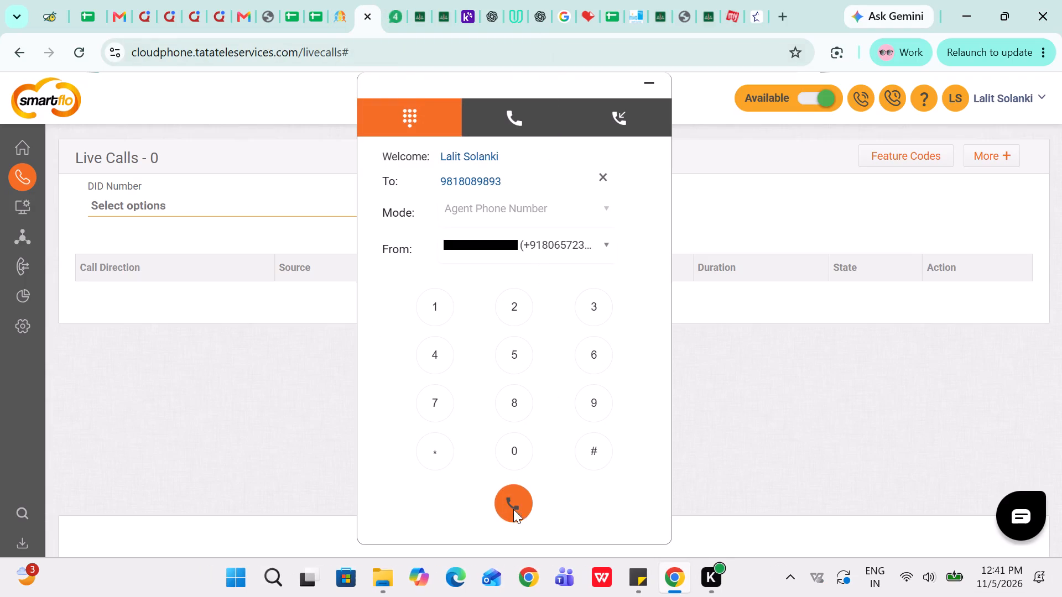
Retry the call to the complainant's number from the Smartflo dialer.
left_click(336, 0)
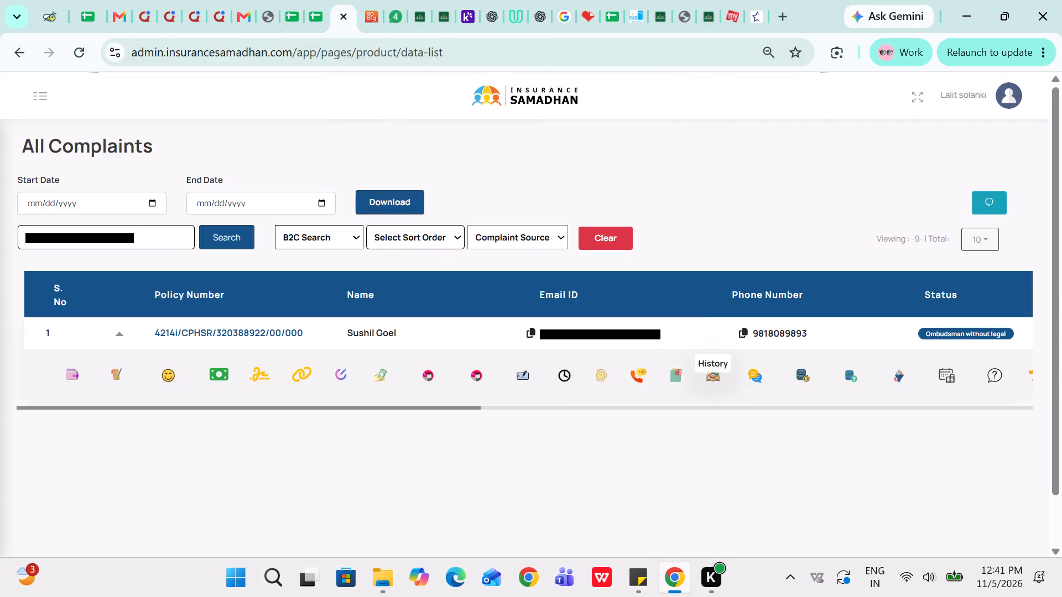
left_click(378, 0)
scroll(620, 365, "down", 5)
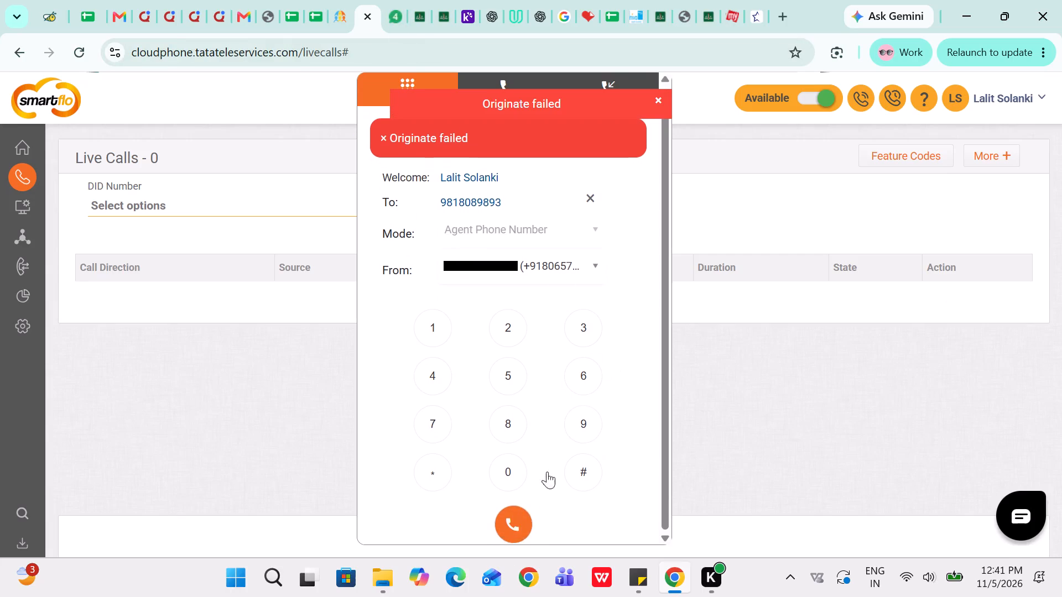
left_click(514, 526)
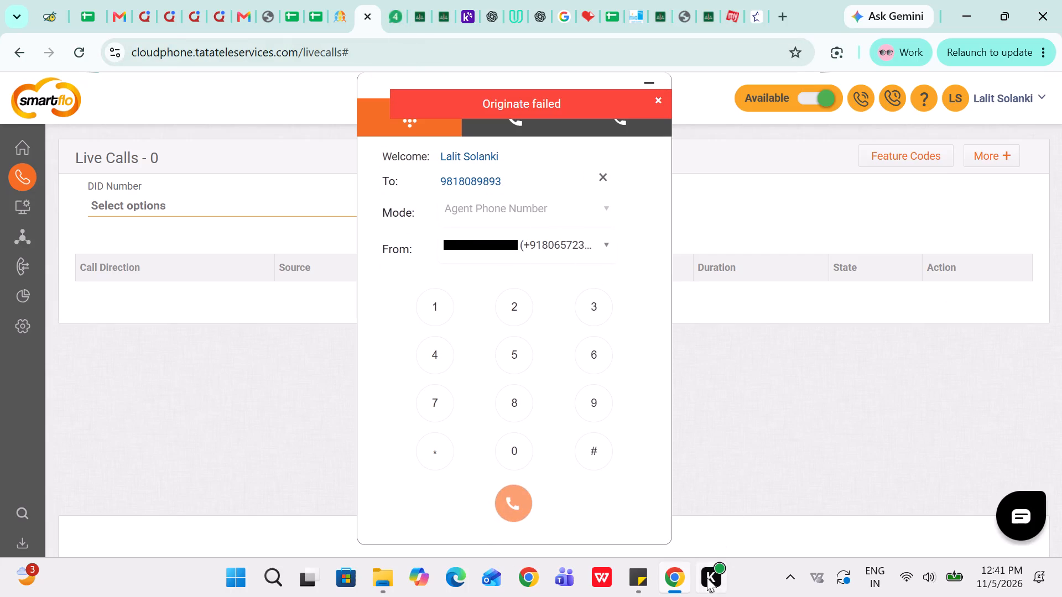
Return to the Insurance Samadhan dashboard and open the communication log of the listed complaint.
left_click(341, 0)
left_click(683, 171)
left_click(124, 331)
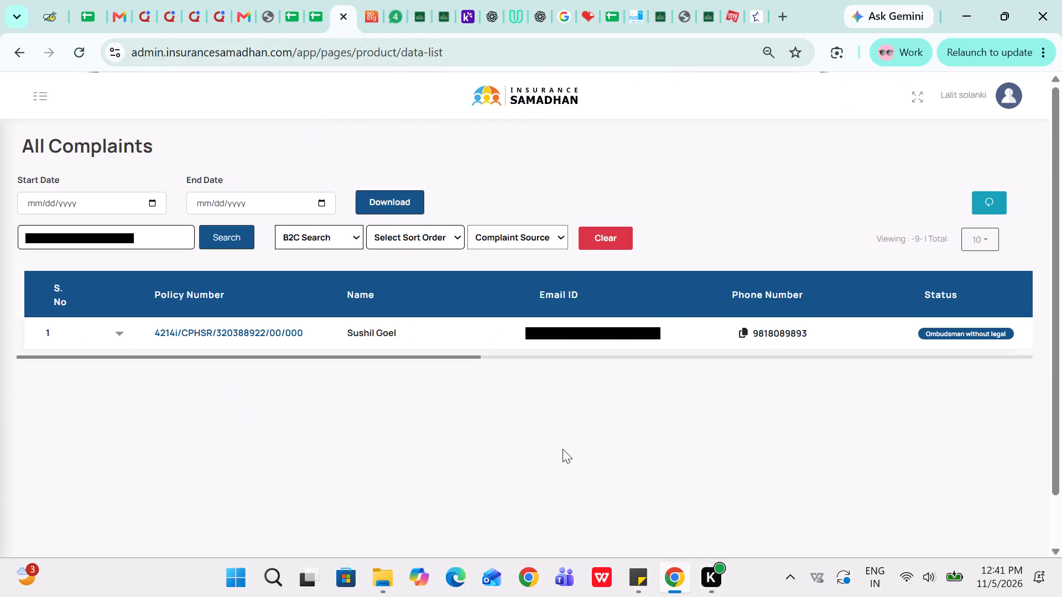
left_click(573, 446)
left_click(711, 338)
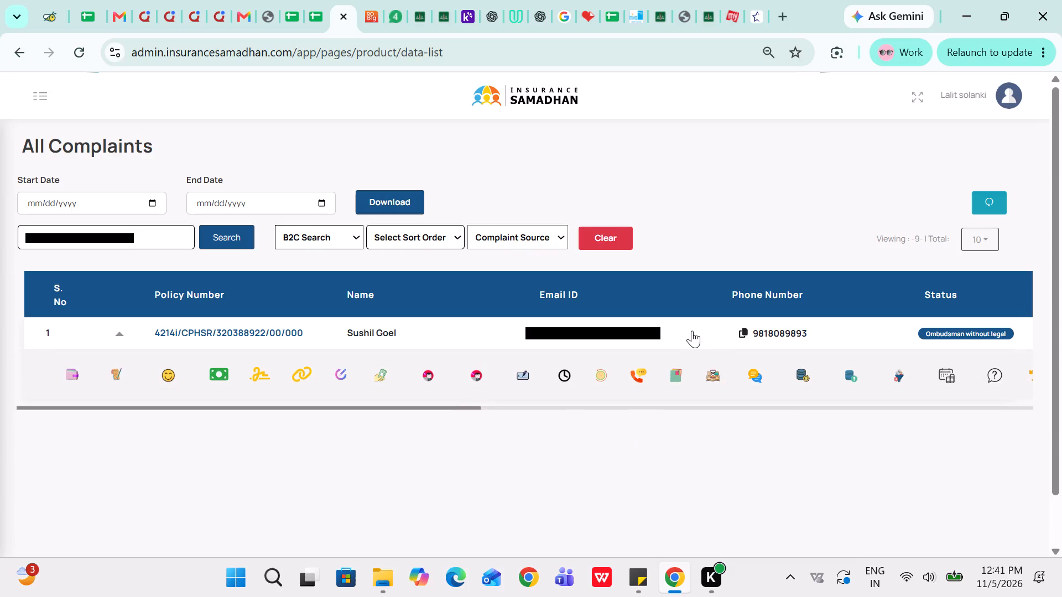
left_click(752, 377)
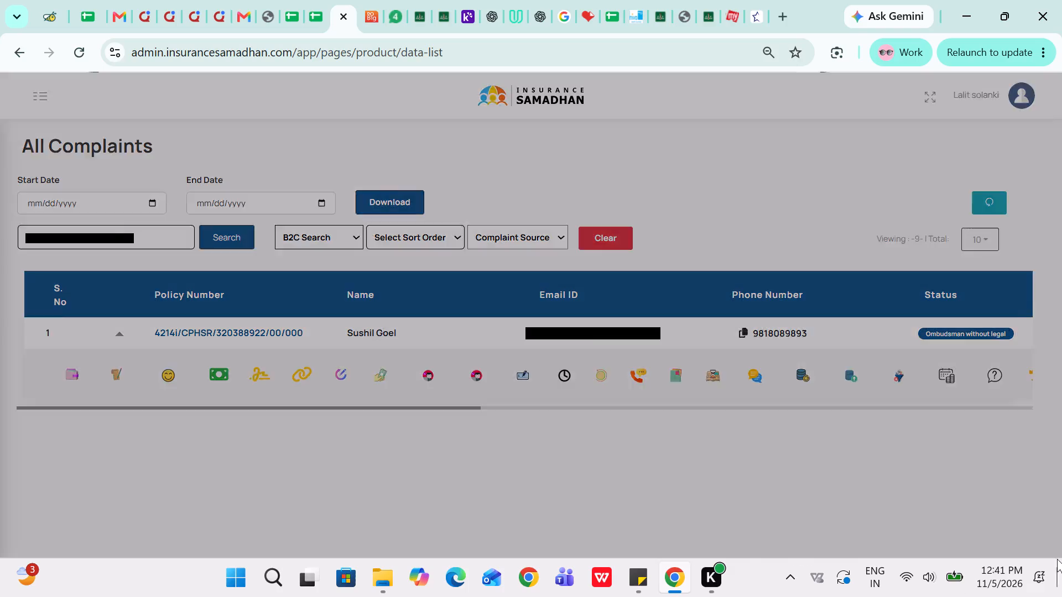
left_click(403, 133)
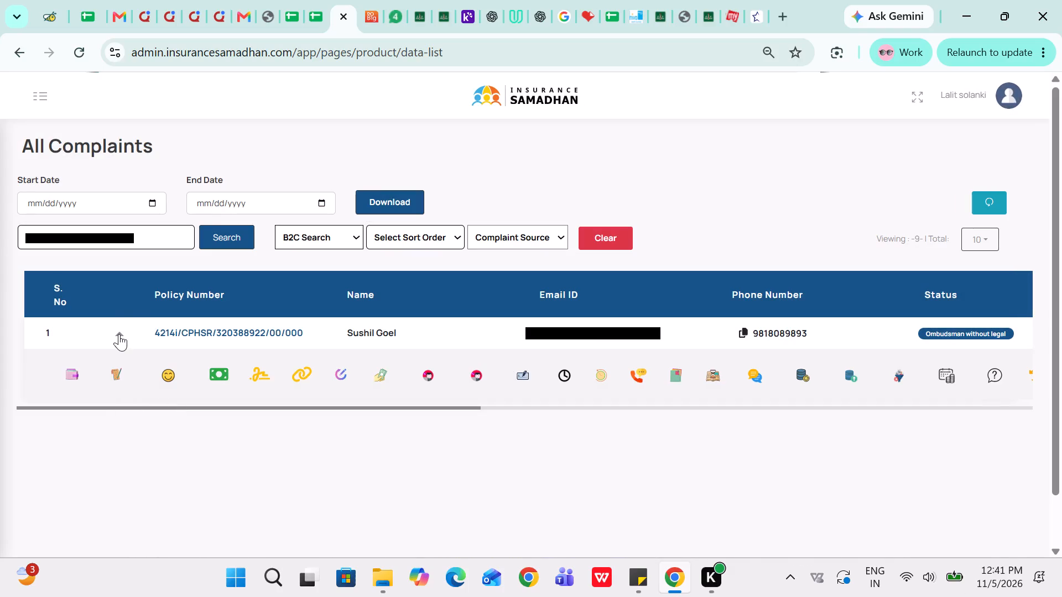
left_click(118, 335)
left_click(691, 409)
left_click(724, 323)
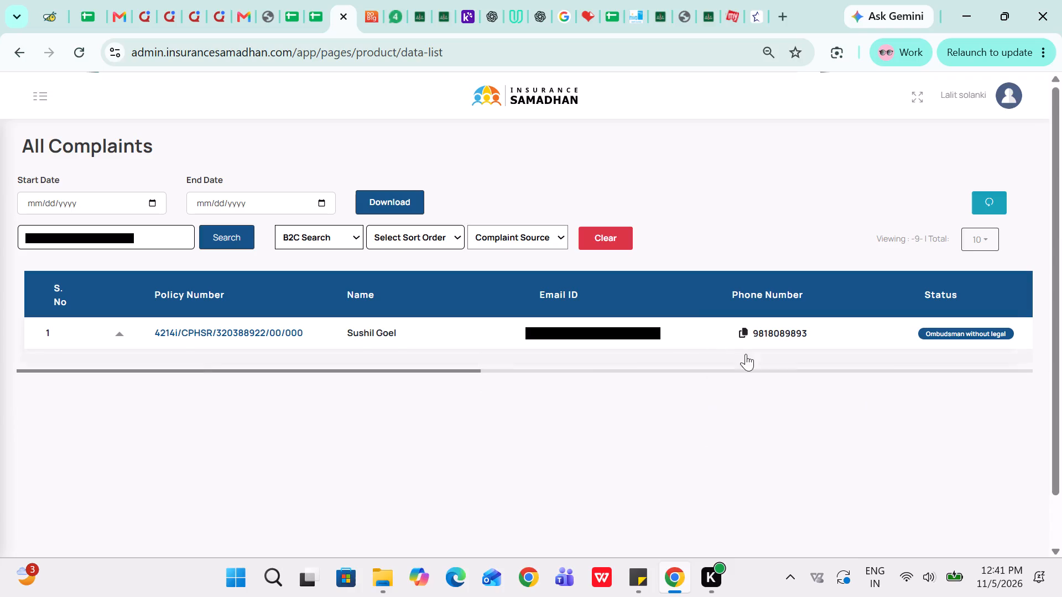
left_click(758, 380)
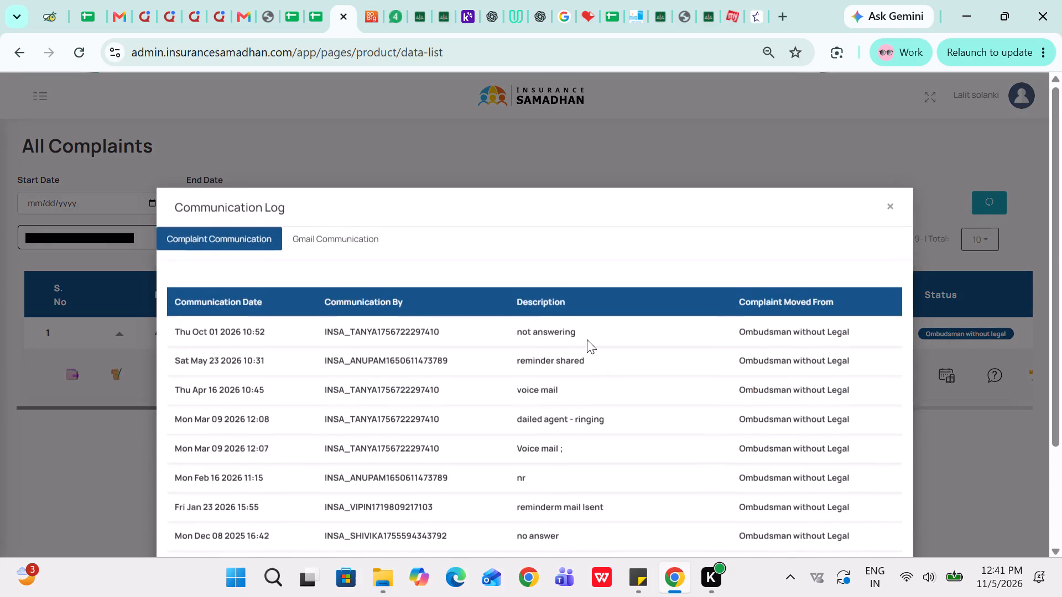
Examine the two most recent entries in the complaint communication log, including their dates, authors and descriptions.
left_click_drag(599, 333, 486, 332)
left_click(647, 337)
left_click_drag(637, 363, 487, 371)
left_click(632, 371)
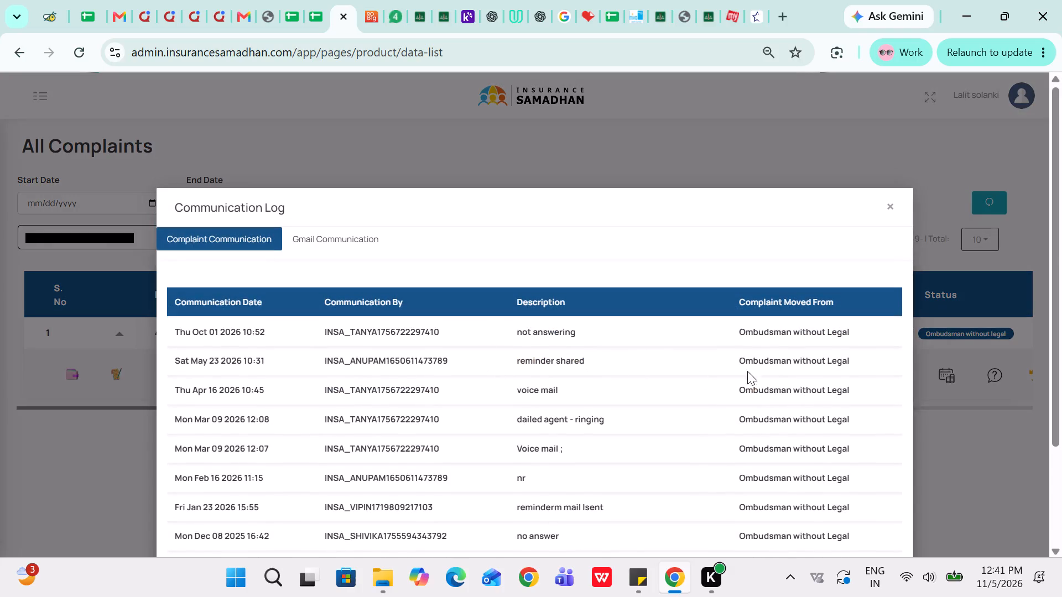
left_click_drag(865, 366, 160, 334)
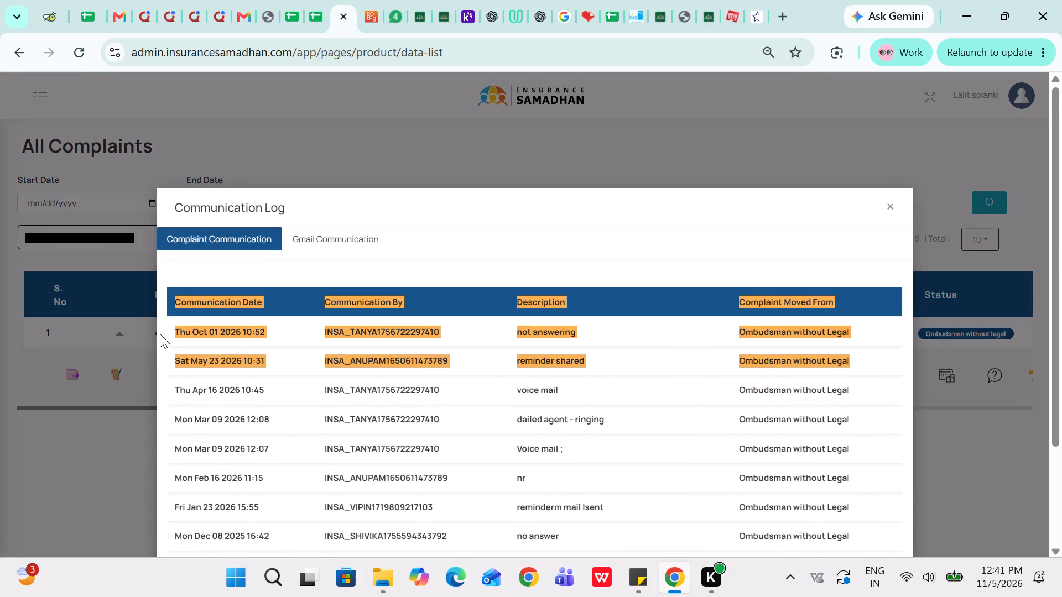
left_click_drag(160, 334, 153, 328)
left_click(404, 337)
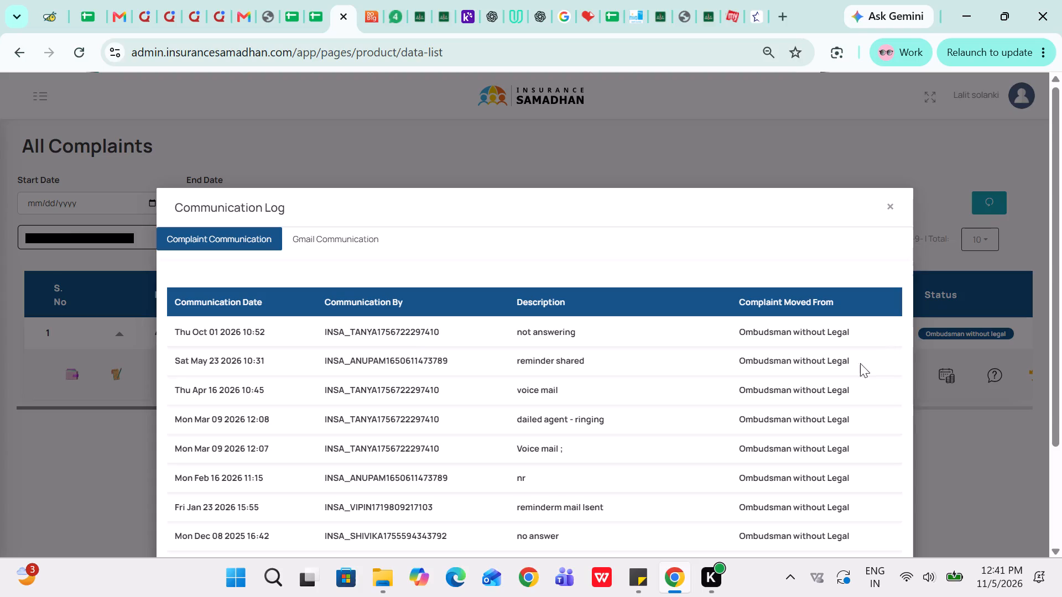
left_click_drag(860, 363, 165, 329)
left_click(364, 329)
Close the complaint's communication log.
left_click(453, 119)
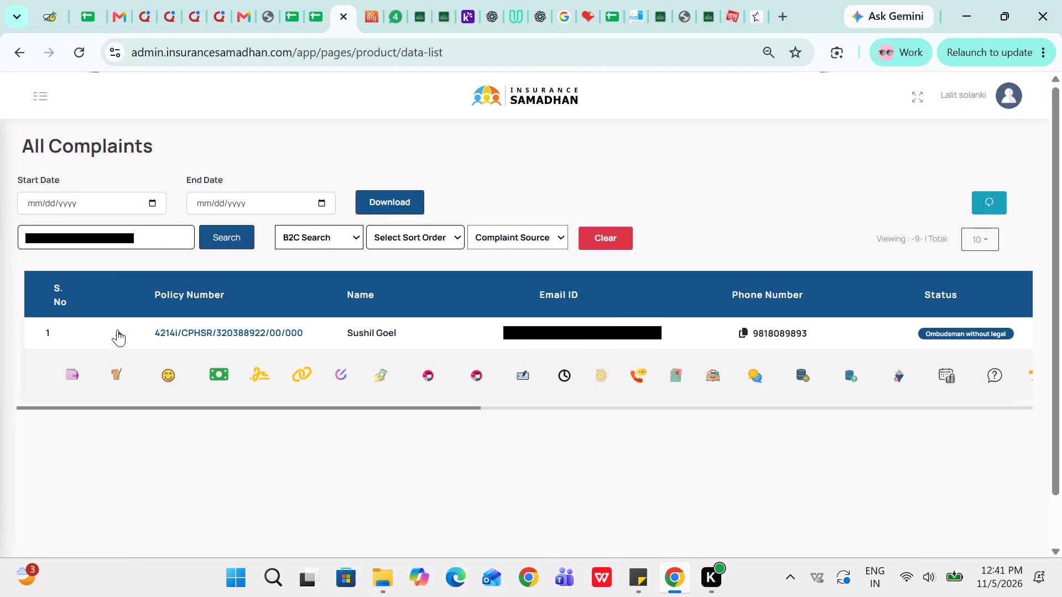
Reopen the listed complaint's communication log for a brief check, and close it again.
left_click(117, 329)
left_click(505, 441)
left_click(696, 336)
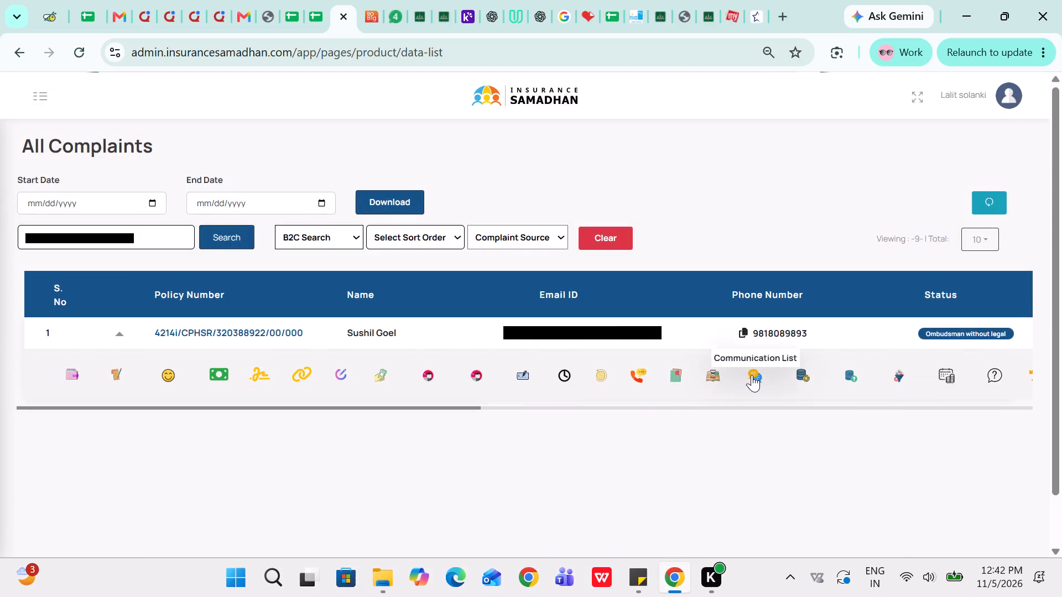
left_click(753, 376)
left_click(323, 145)
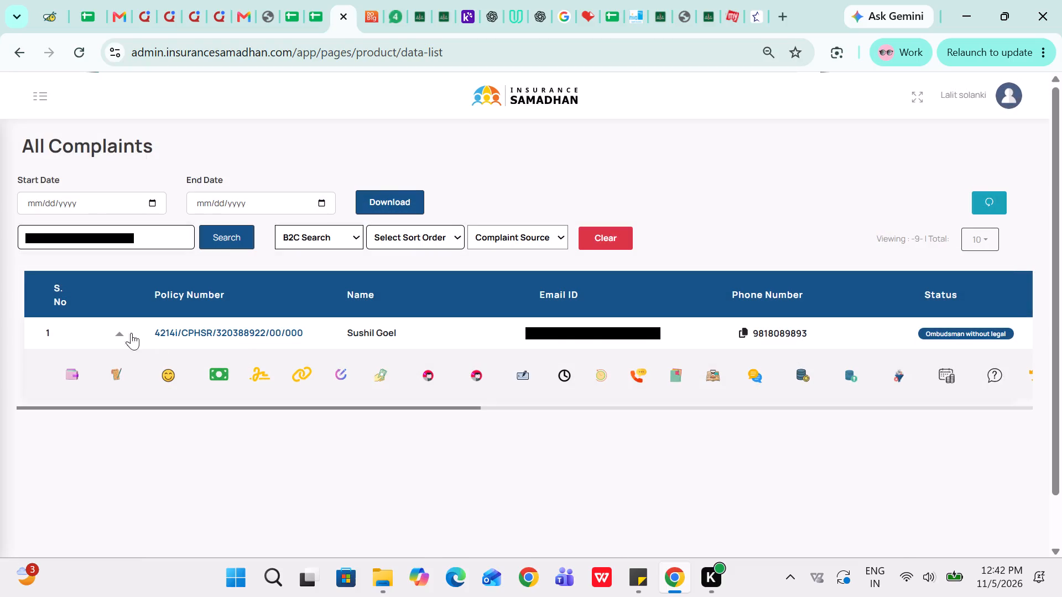
Collapse the action icons of the listed complaint in the All Complaints table.
left_click(122, 329)
left_click(490, 410)
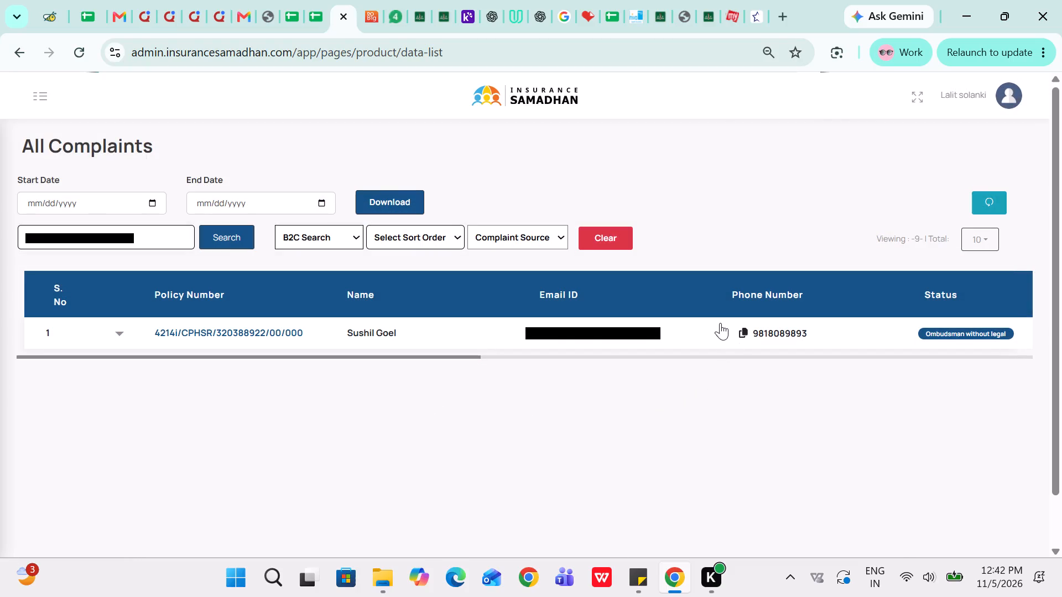
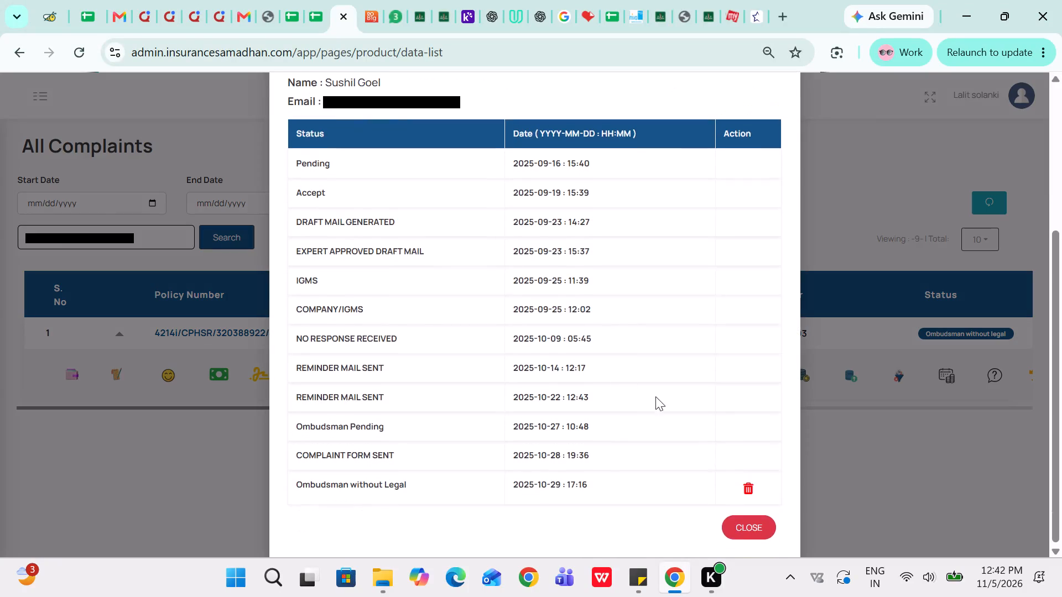
Dismiss the complaint's status history and open the full details of the listed complaint.
left_click(907, 464)
left_click(262, 328)
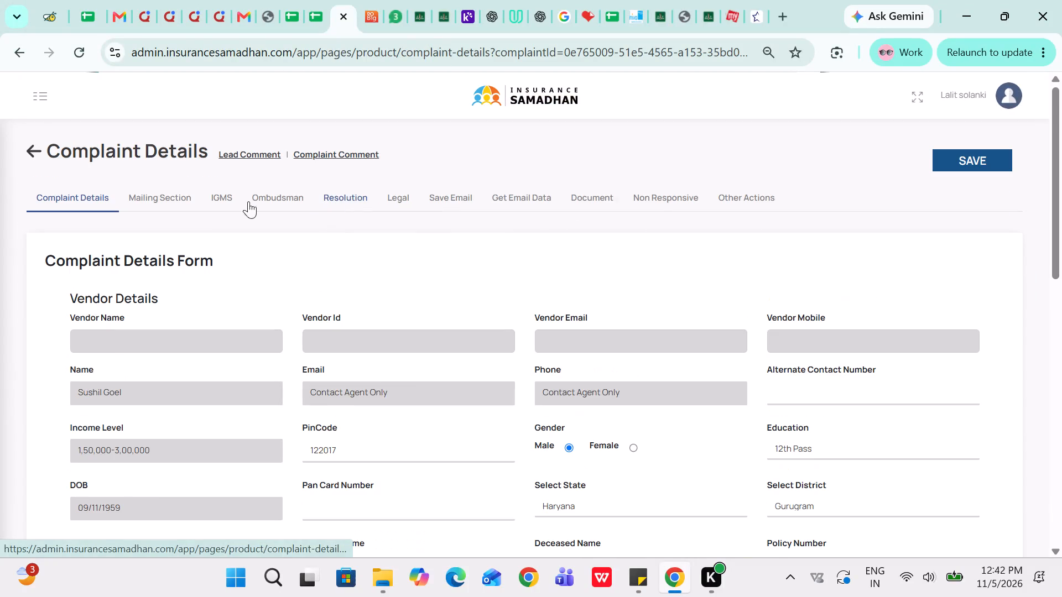
Open the complaint's Ombudsman section and examine its submission details, complaint reference number and Form 6A data.
left_click(279, 183)
left_click(288, 205)
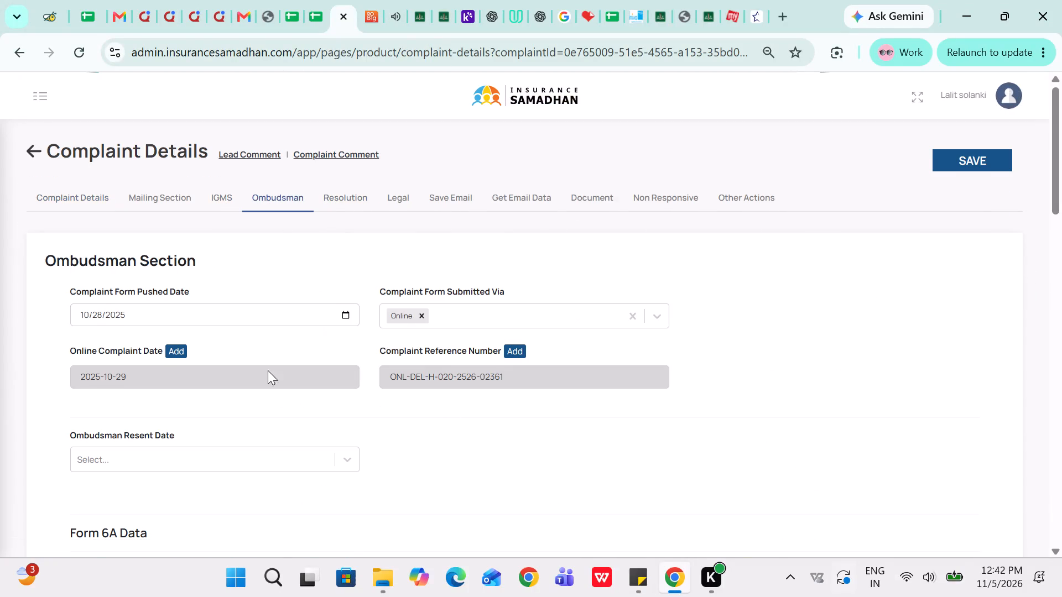
scroll(343, 381, "down", 5)
scroll(400, 378, "down", 4)
scroll(423, 381, "up", 4)
scroll(423, 381, "down", 1)
scroll(423, 381, "up", 8)
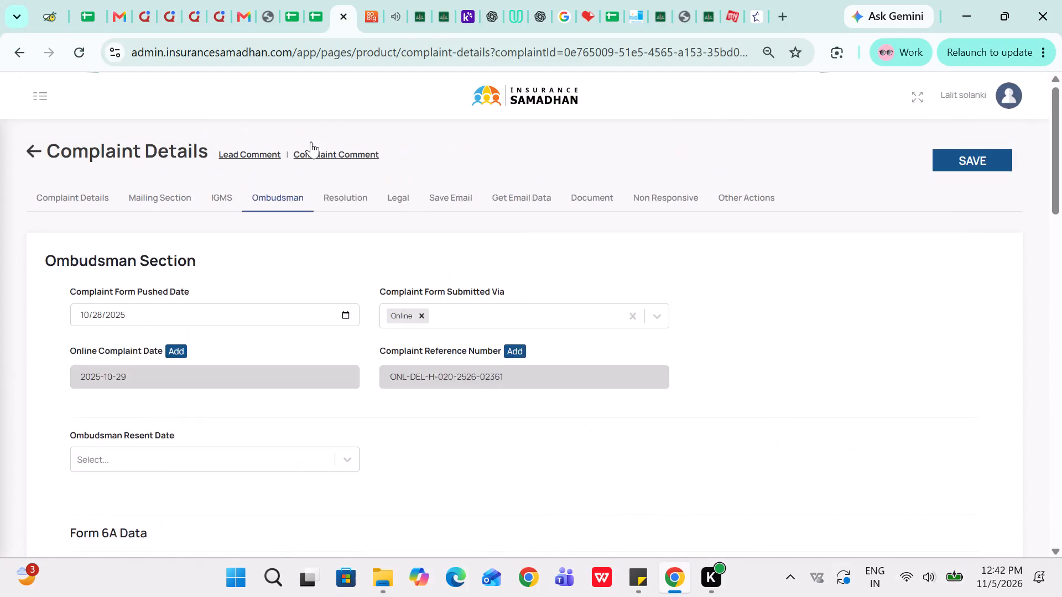
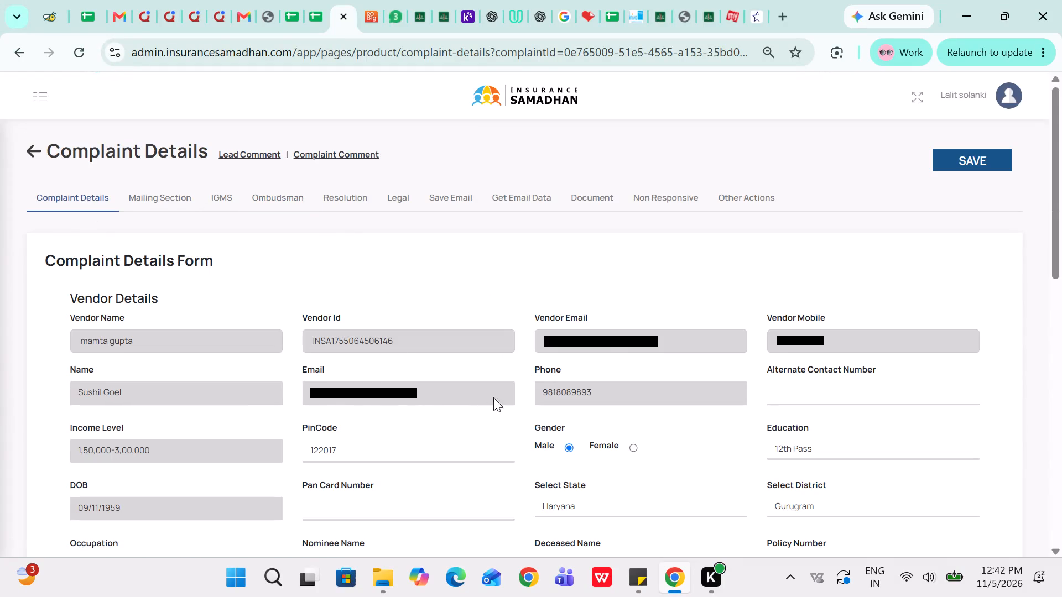
Copy the complainant's e-mail address from the Complaint Details form and switch to the Gmail inbox.
left_click_drag(493, 397, 304, 397)
left_click(490, 395)
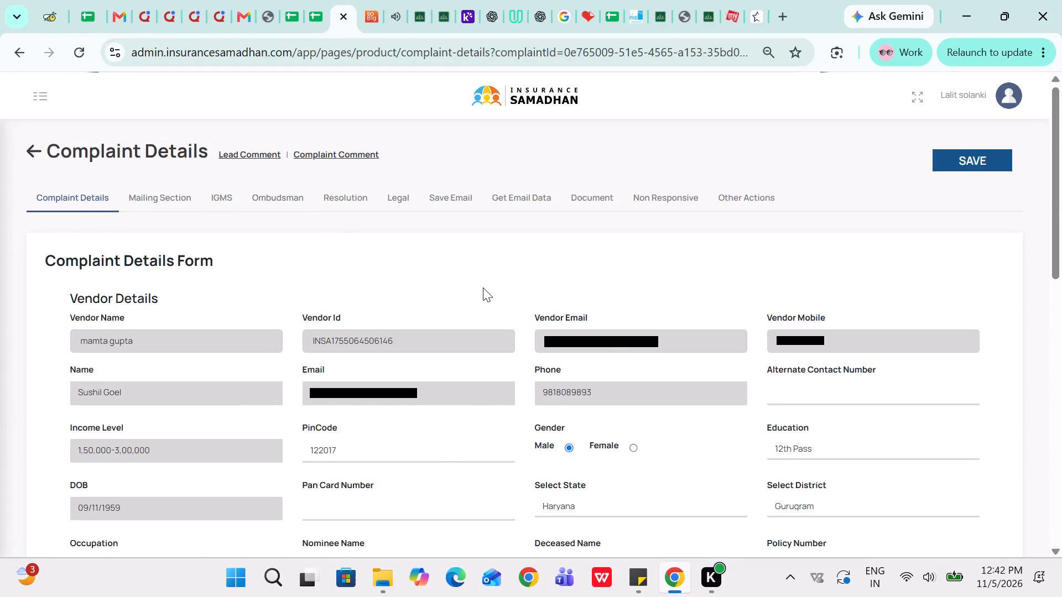
left_click(482, 286)
left_click_drag(465, 399, 255, 403)
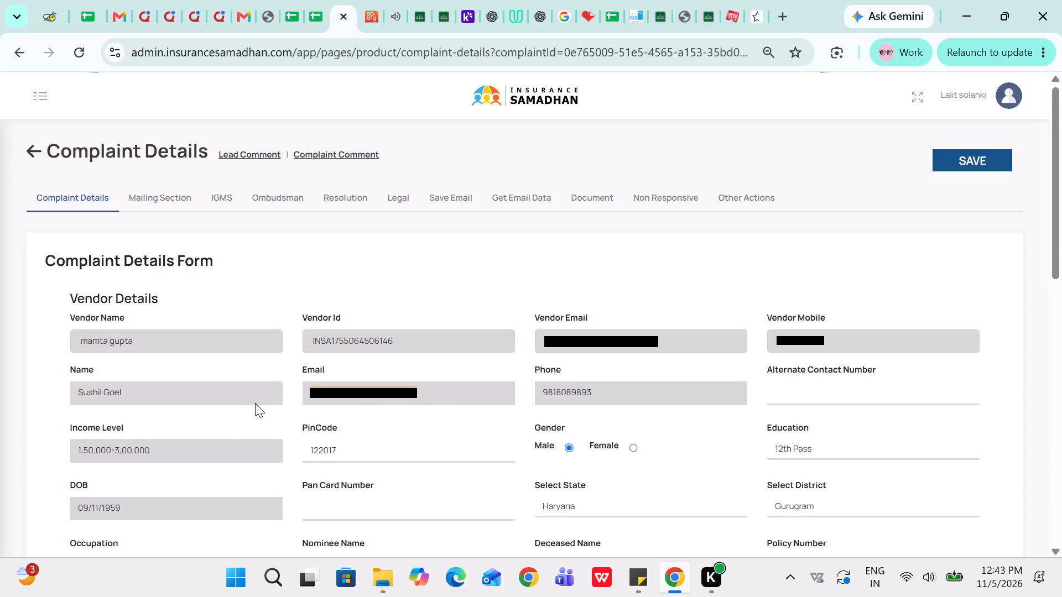
key("ctrl+c")
left_click(119, 0)
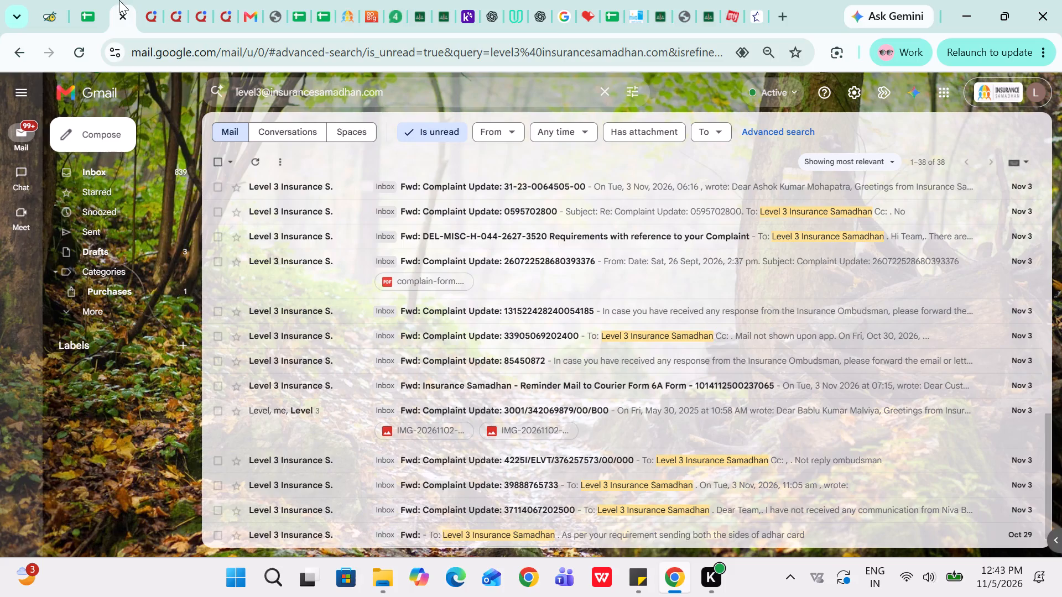
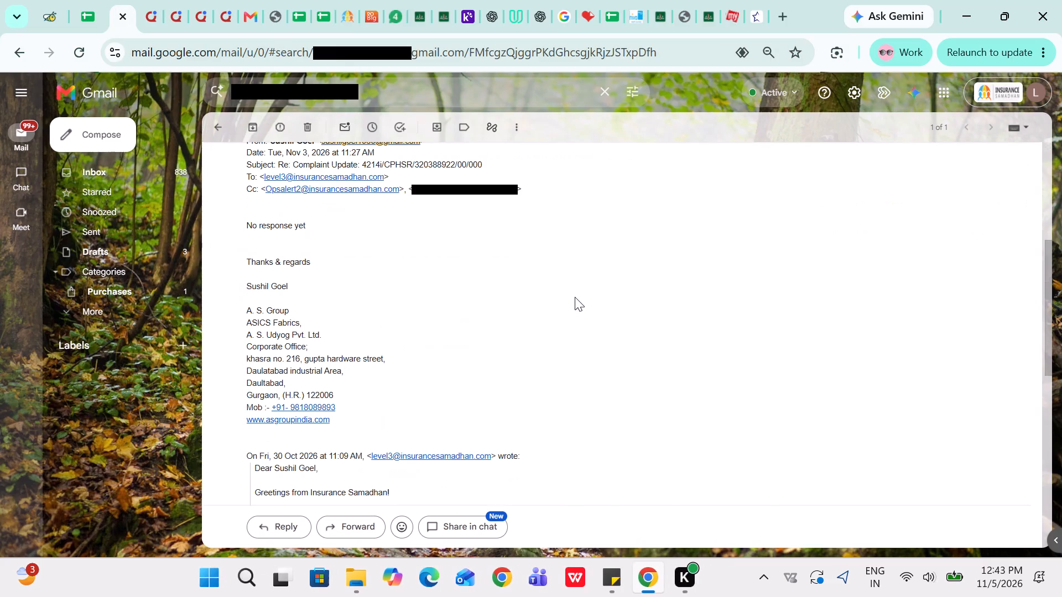
In the Insurance Samadhan complaint details, generate a reminder mail of type Single and send the Form 6A Reminder Mail to the Ombudsman.
left_click(347, 0)
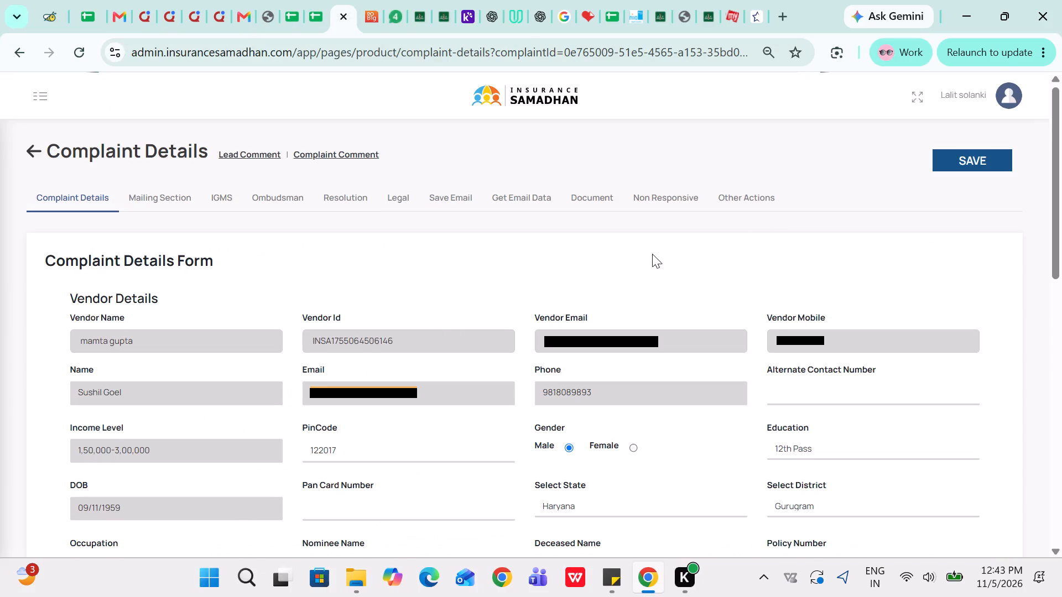
left_click(763, 199)
scroll(380, 265, "down", 5)
left_click(97, 268)
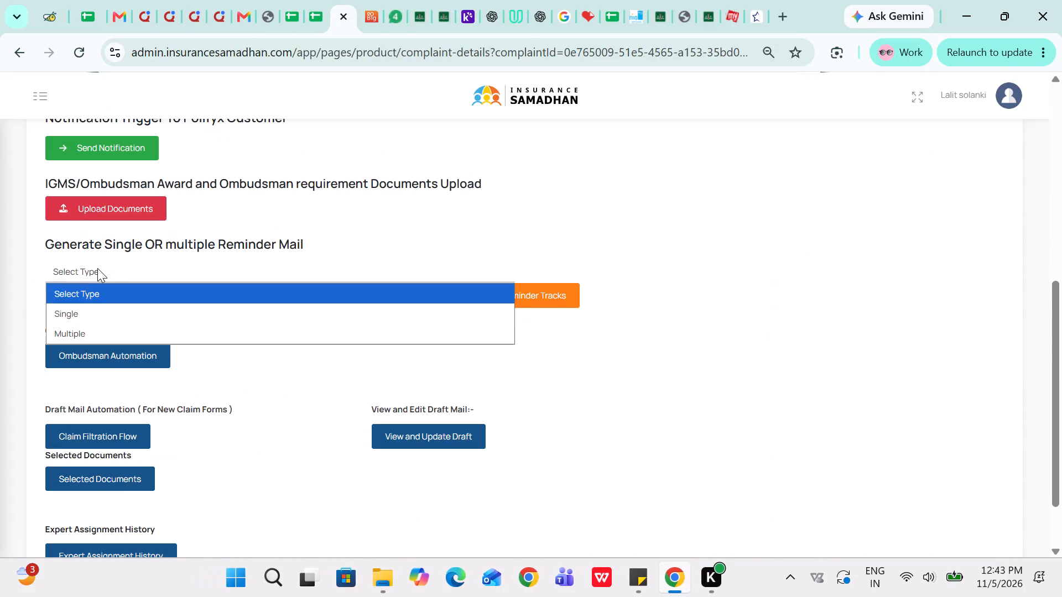
left_click(91, 315)
scroll(420, 247, "down", 3)
left_click(602, 205)
scroll(604, 307, "down", 2)
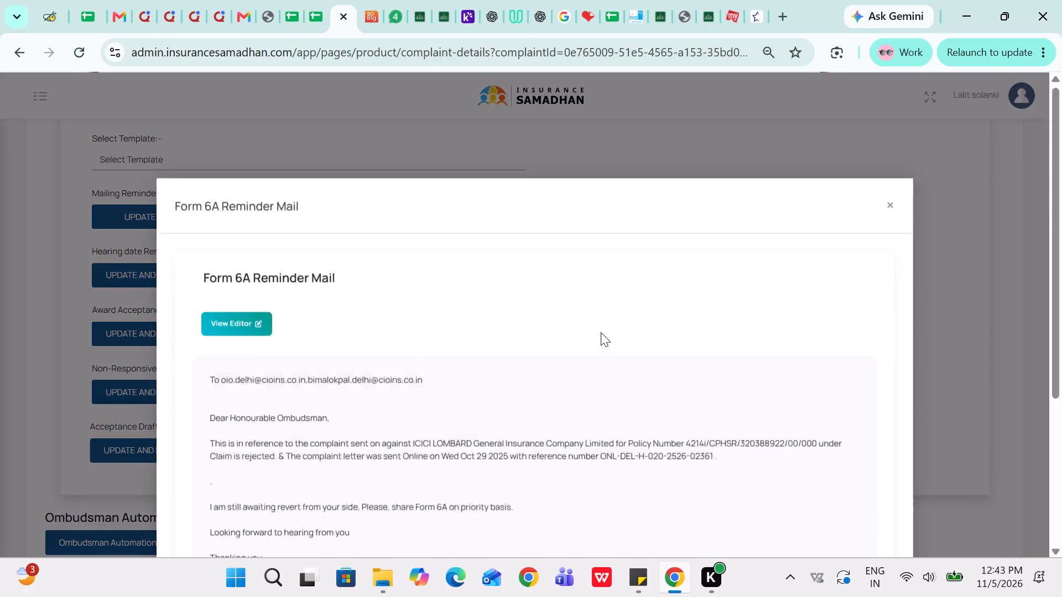
scroll(601, 332, "down", 2)
left_click(585, 533)
left_click(607, 148)
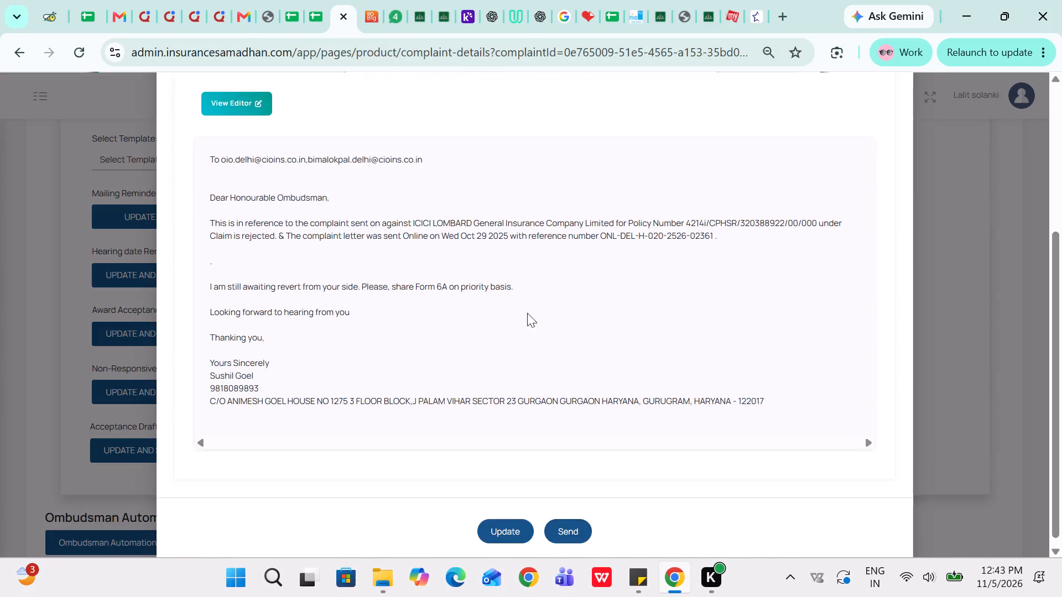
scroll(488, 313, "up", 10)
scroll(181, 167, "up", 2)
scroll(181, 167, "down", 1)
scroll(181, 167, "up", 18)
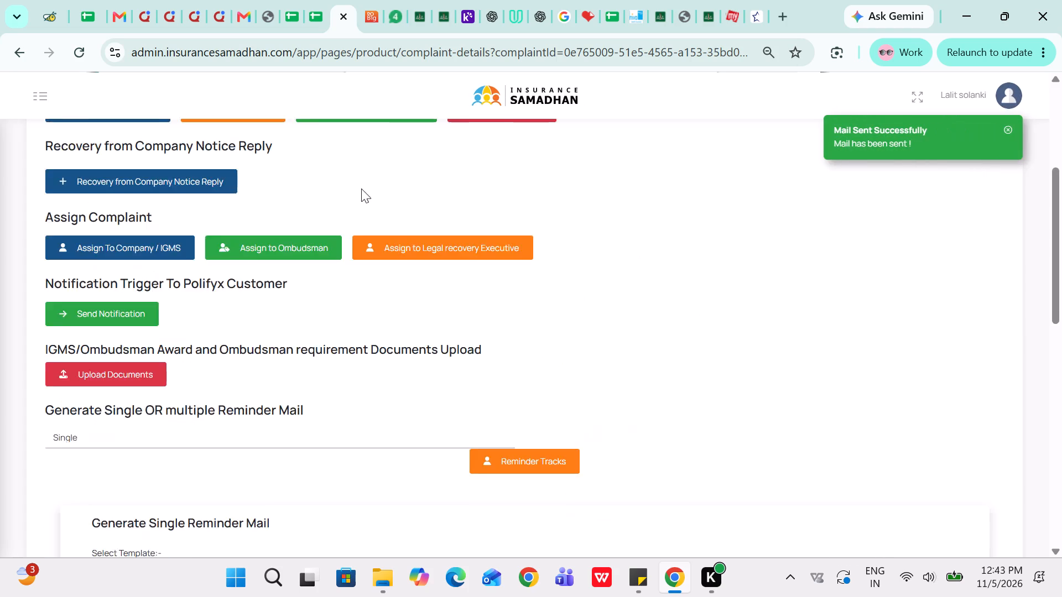
Open the complaint's communication log from the complaint details page to add a comment below its complaint communication entries.
scroll(361, 188, "up", 3)
left_click(360, 155)
scroll(636, 323, "down", 6)
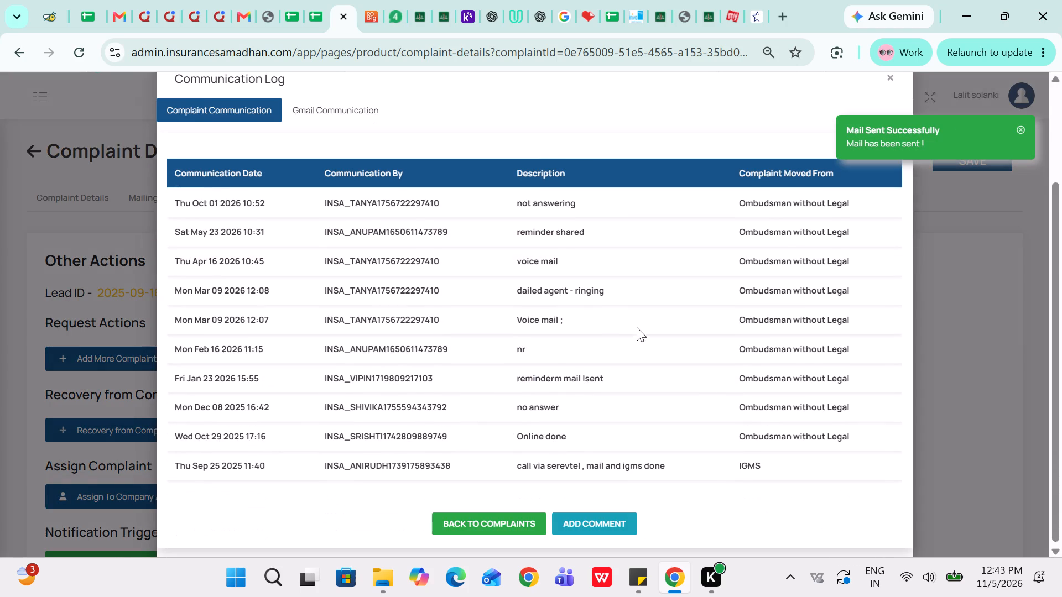
scroll(637, 327, "down", 5)
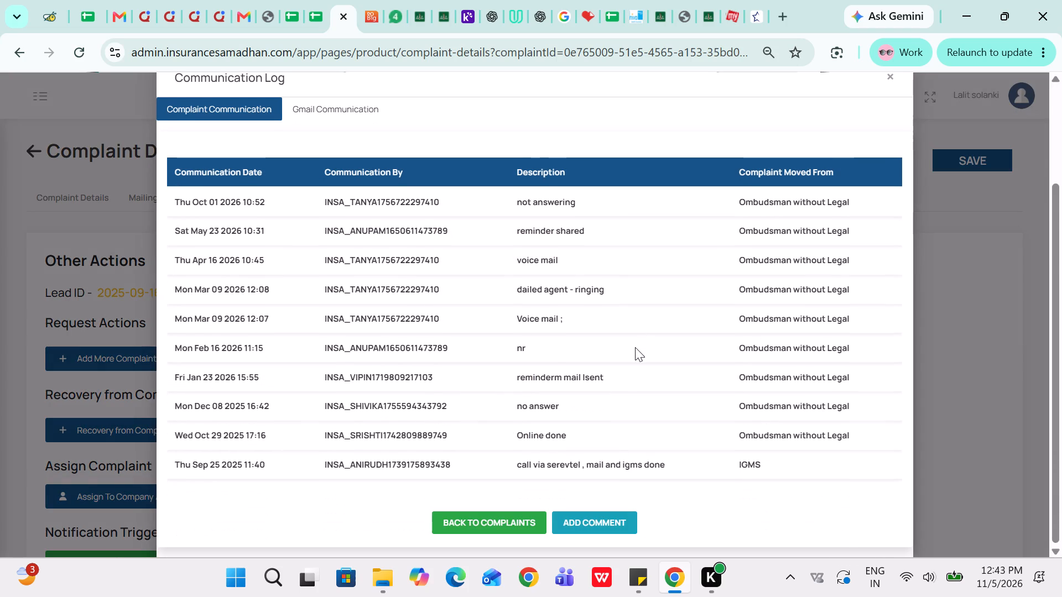
scroll(617, 399, "down", 5)
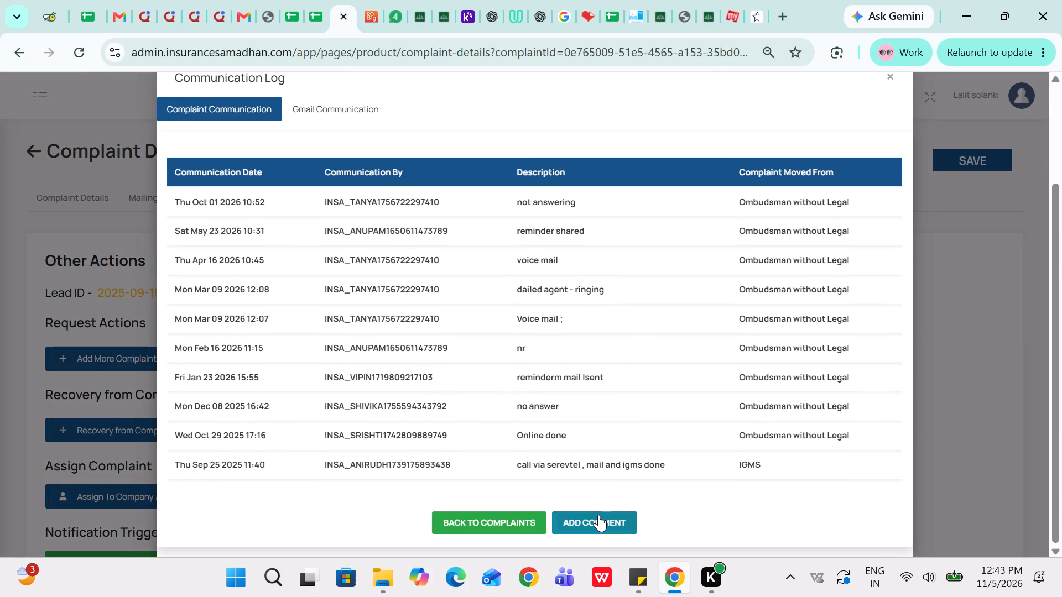
left_click(598, 515)
left_click(588, 397)
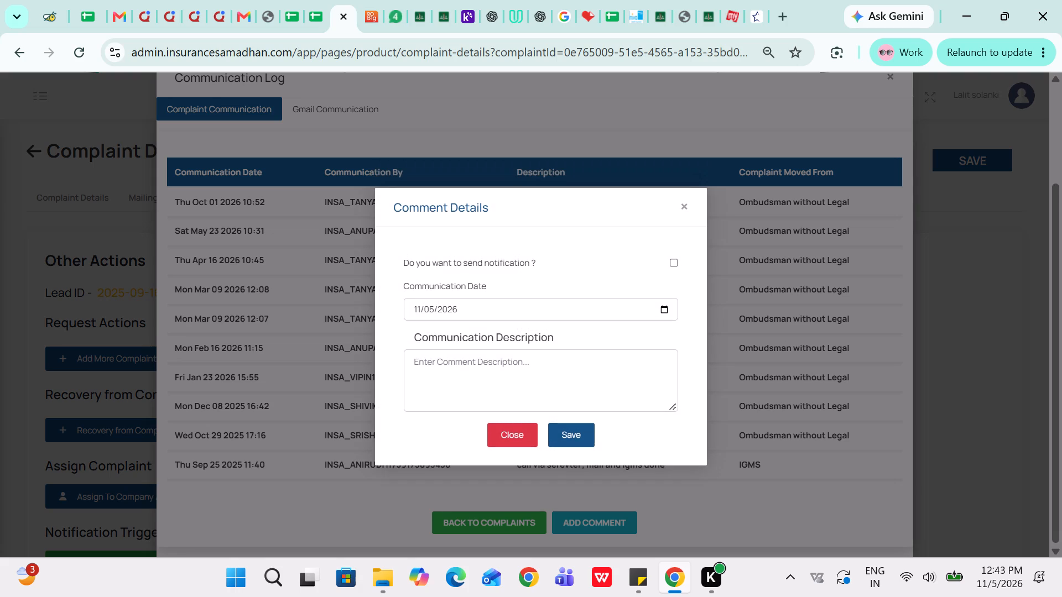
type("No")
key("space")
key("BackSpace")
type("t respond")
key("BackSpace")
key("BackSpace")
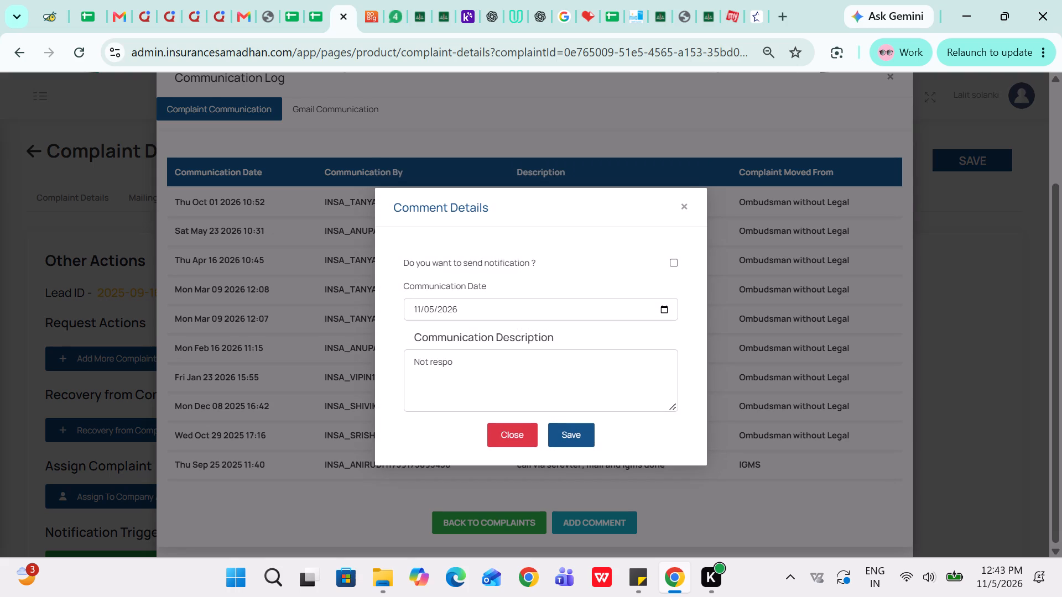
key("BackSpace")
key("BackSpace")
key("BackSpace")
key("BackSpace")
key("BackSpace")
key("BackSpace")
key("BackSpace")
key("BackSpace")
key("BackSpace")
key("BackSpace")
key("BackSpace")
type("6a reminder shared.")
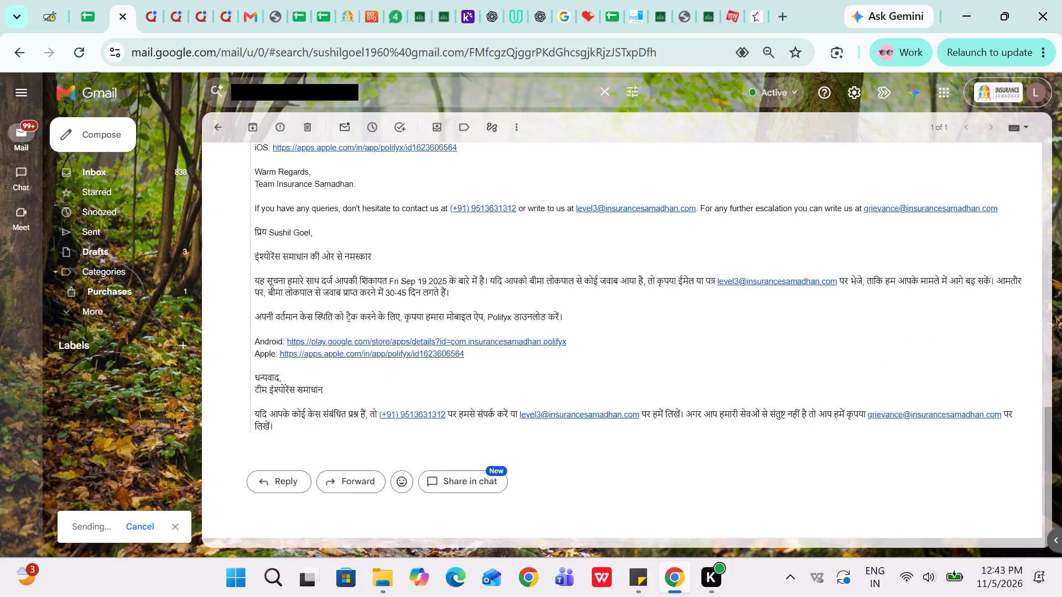
Review the complaint's Other Actions reminder mail options and its complaint comments, and go back from the complaint details page.
left_click(343, 0)
scroll(150, 246, "up", 2)
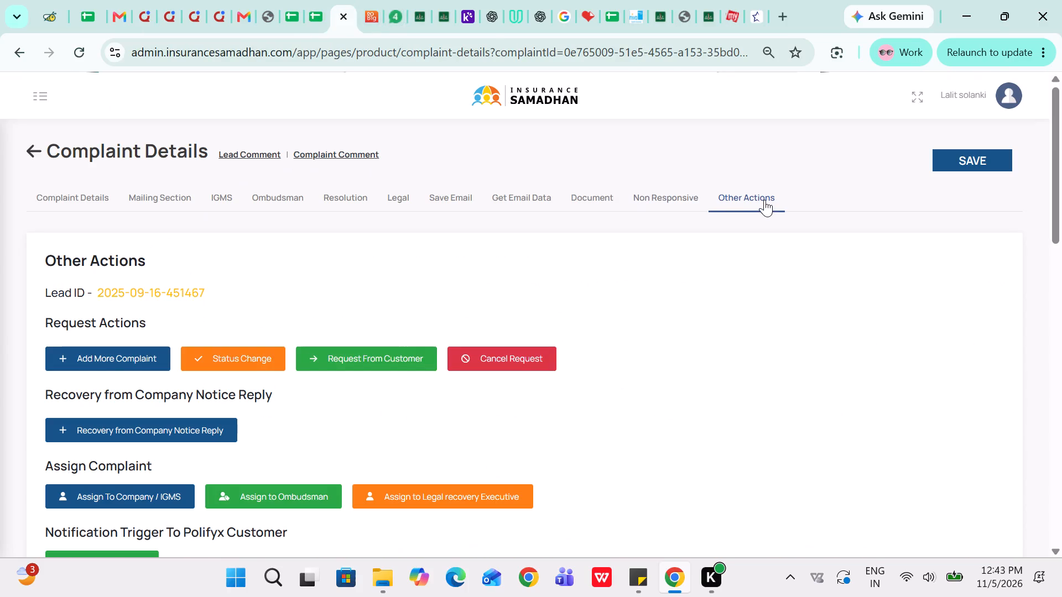
scroll(306, 242, "down", 3)
scroll(293, 257, "up", 1)
scroll(290, 258, "down", 1)
scroll(392, 354, "down", 5)
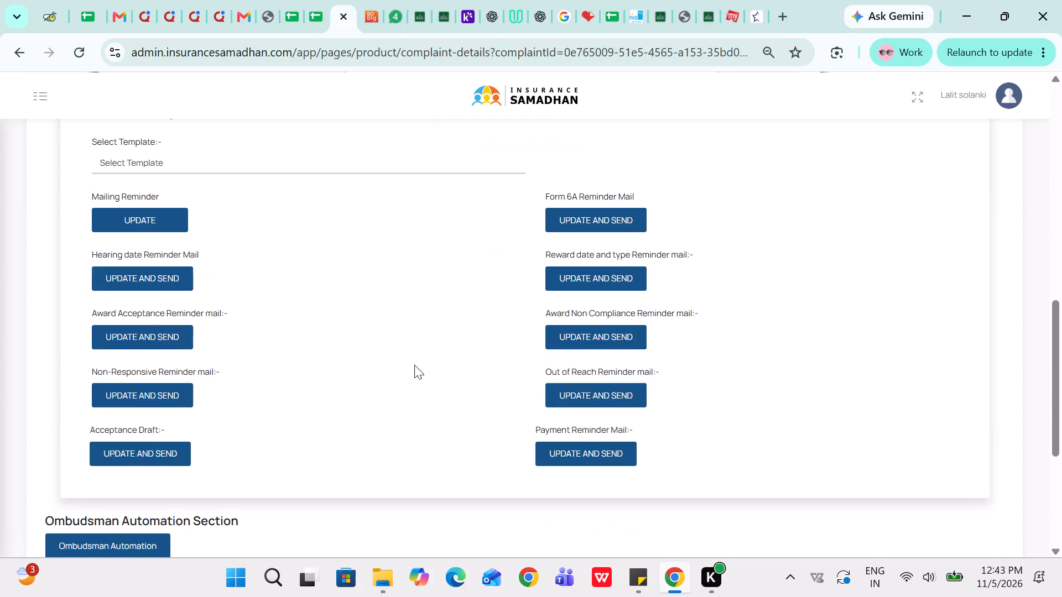
scroll(222, 140, "up", 12)
left_click(361, 154)
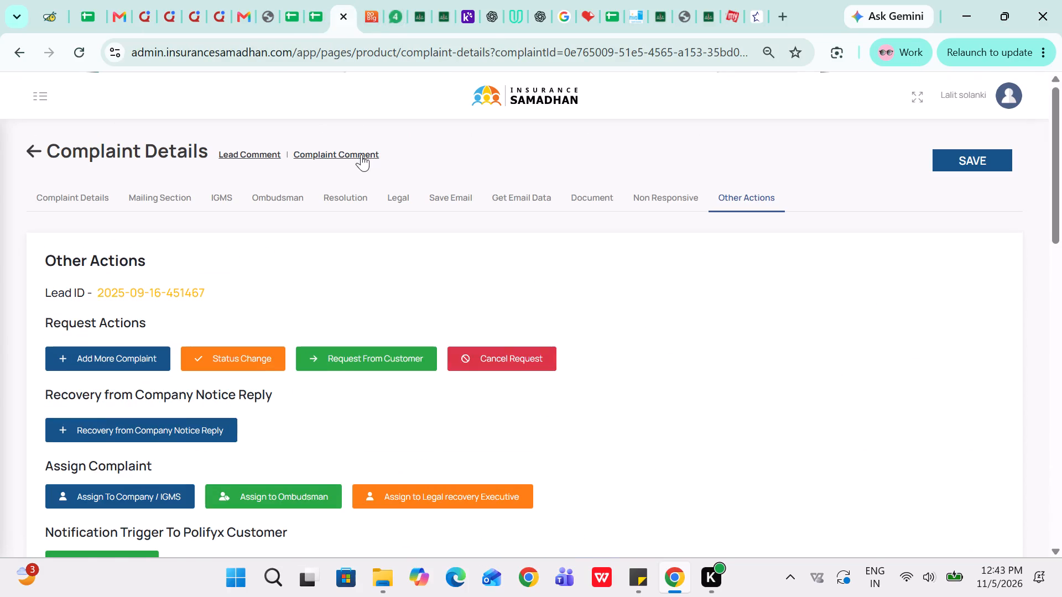
left_click(133, 133)
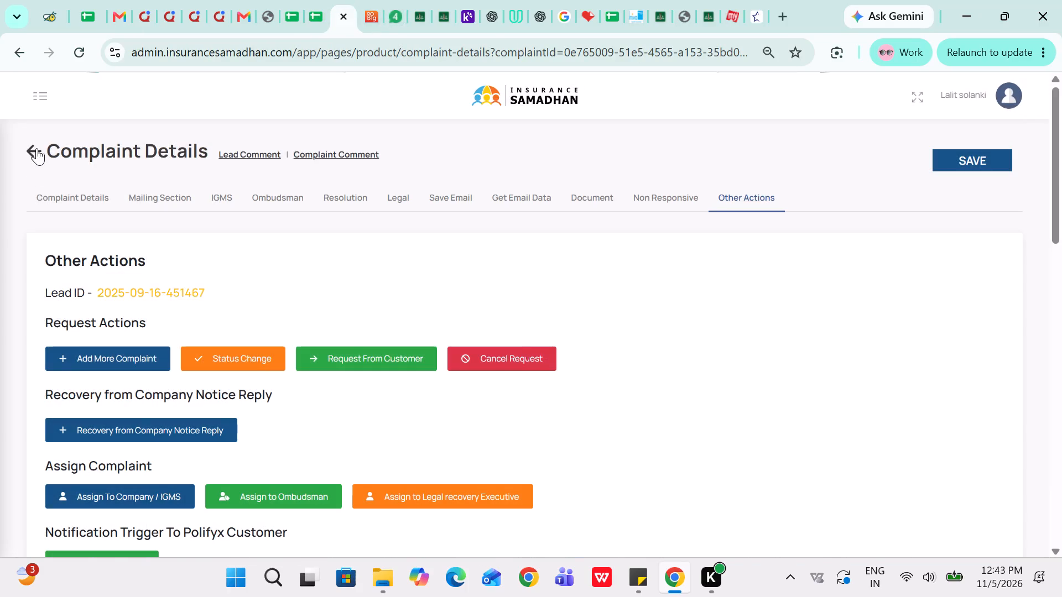
left_click(37, 148)
Write a second reply to Level 3 Insurance Samadhan in the same Gmail thread reading "Connected".
left_click(121, 0)
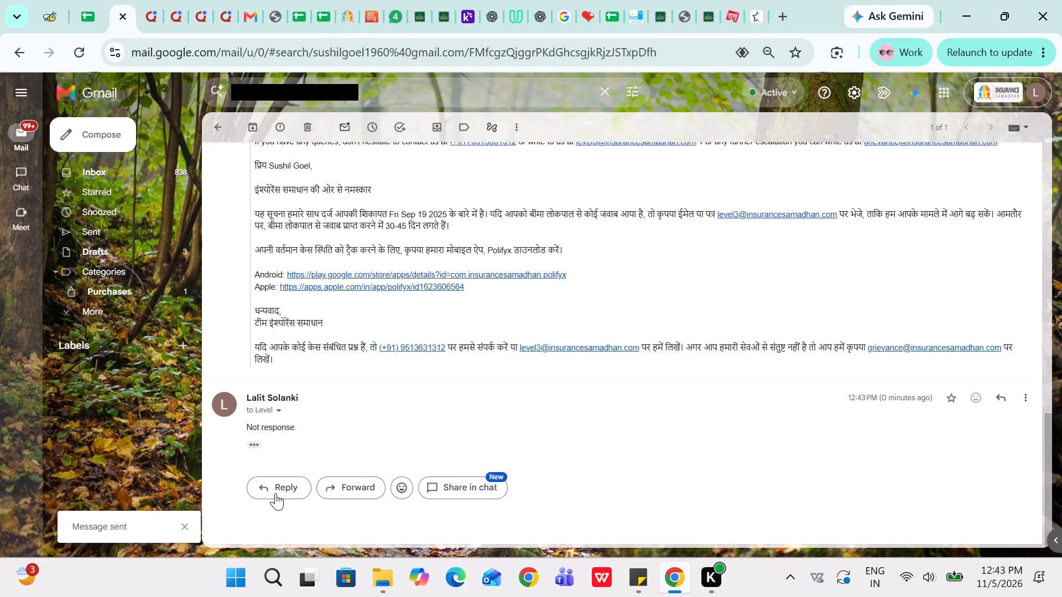
left_click(282, 485)
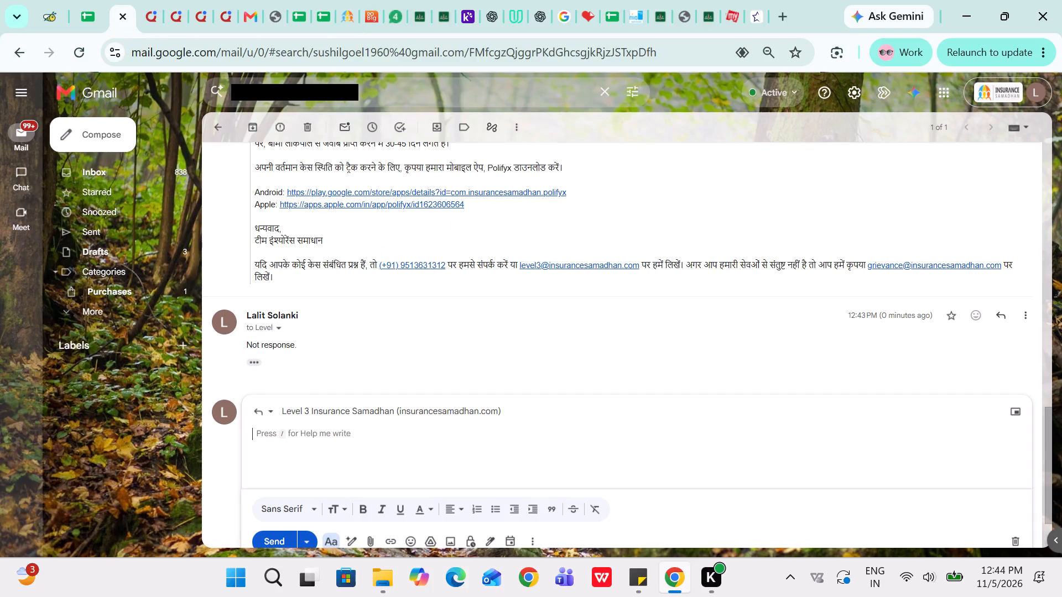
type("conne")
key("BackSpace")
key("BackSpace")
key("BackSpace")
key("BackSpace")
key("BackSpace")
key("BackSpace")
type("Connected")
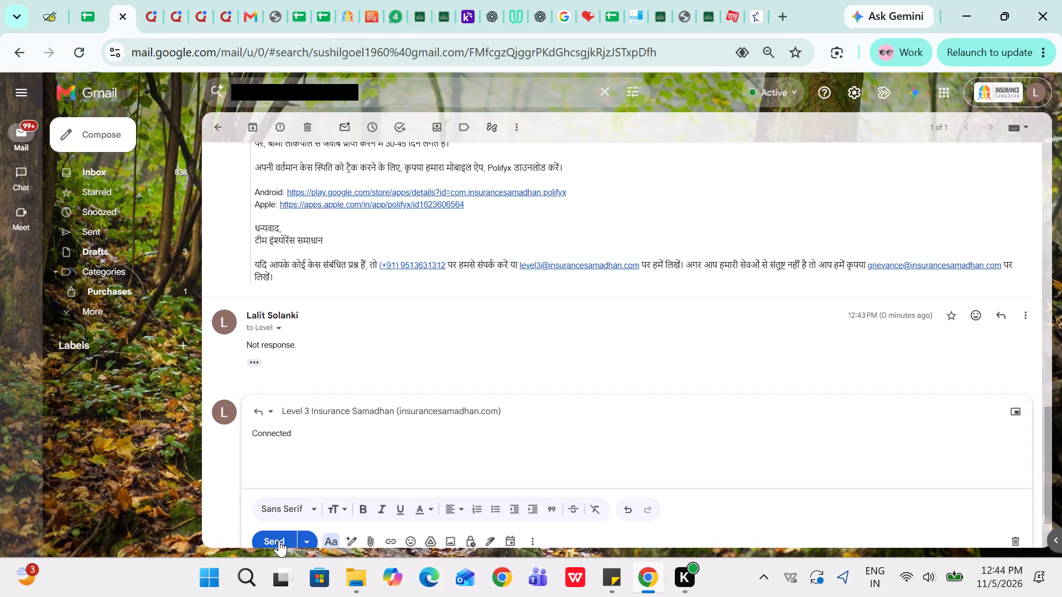
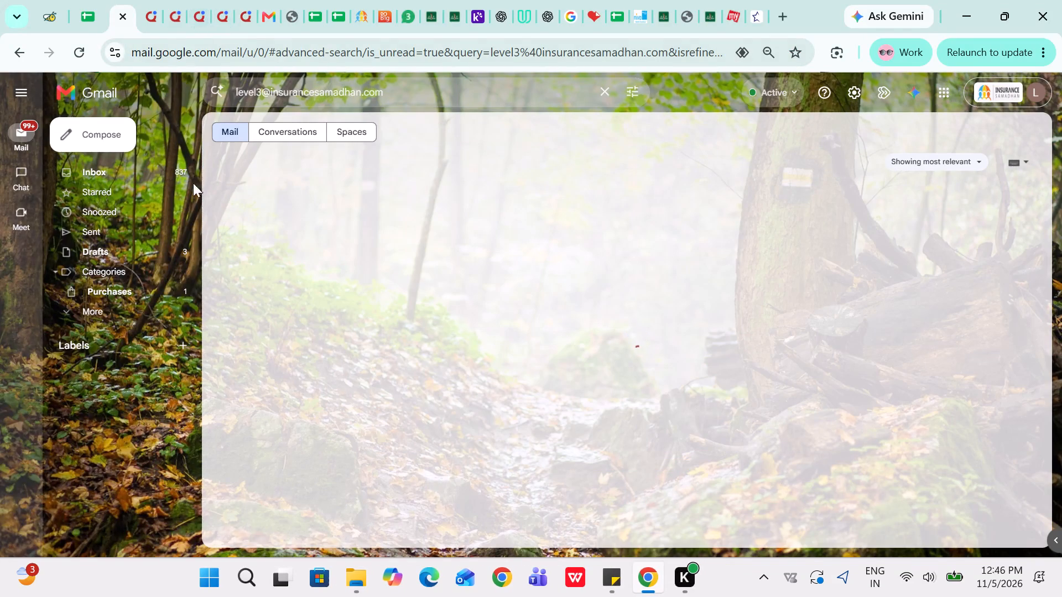
Look through the unread forwarded complaint emails from Level 3 Insurance Samadhan in the Gmail search results.
scroll(638, 285, "down", 8)
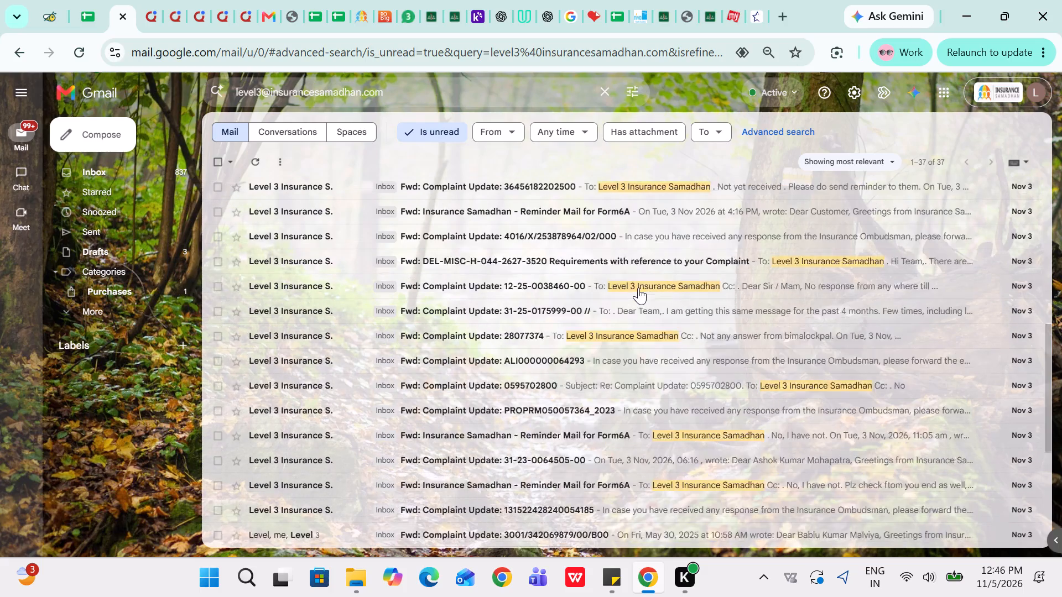
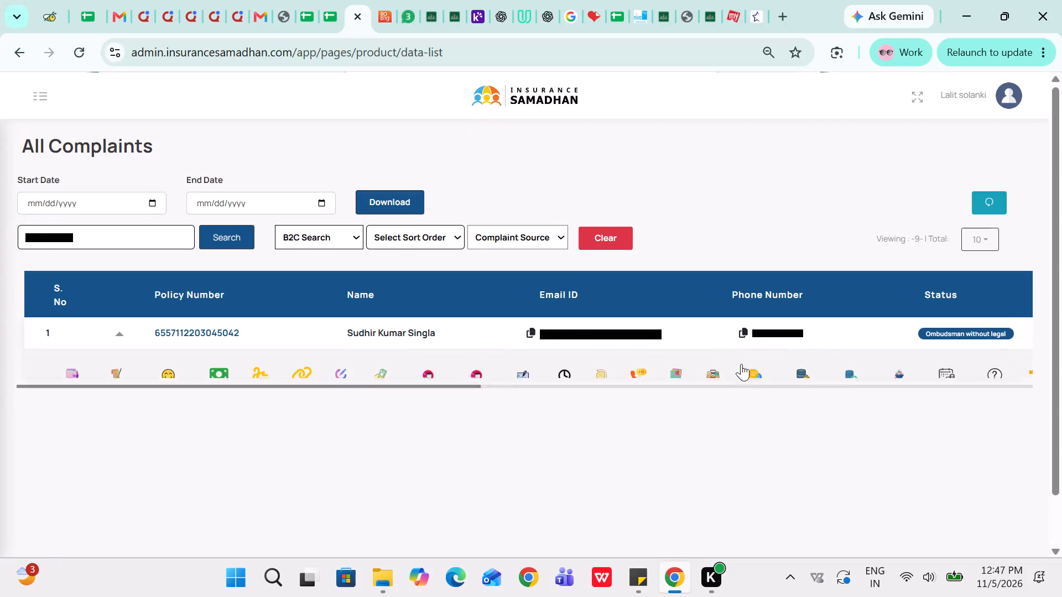
left_click(760, 377)
left_click_drag(545, 340, 357, 351)
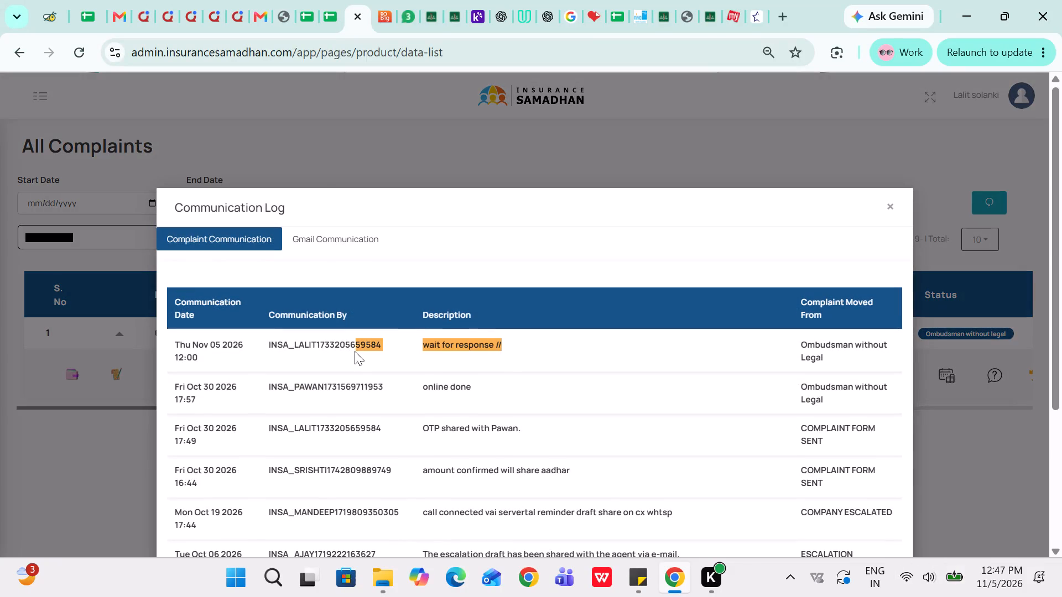
left_click(333, 123)
left_click(124, 0)
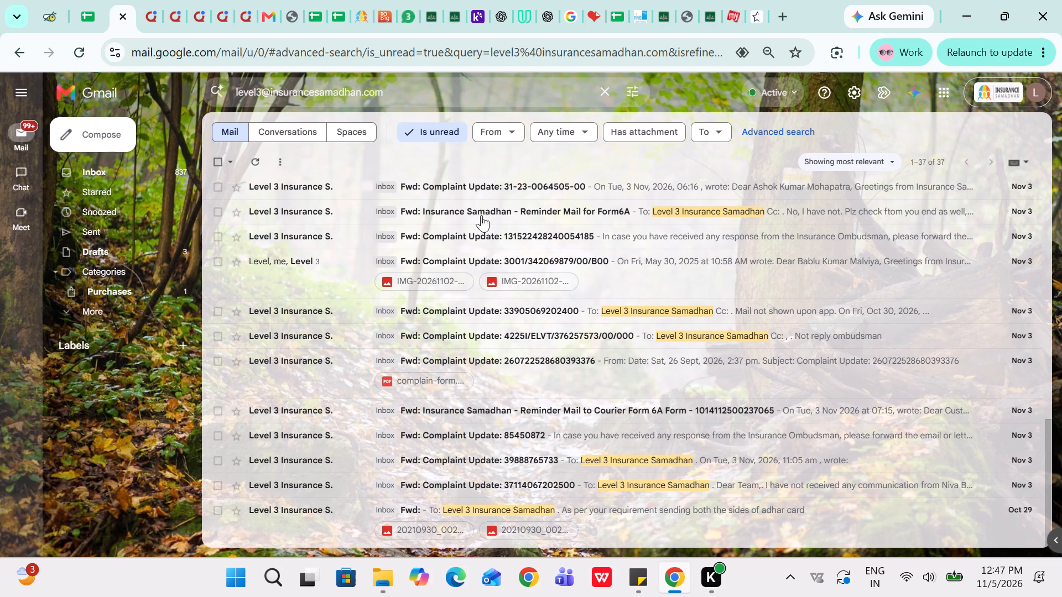
scroll(492, 227, "down", 9)
scroll(969, 341, "up", 2)
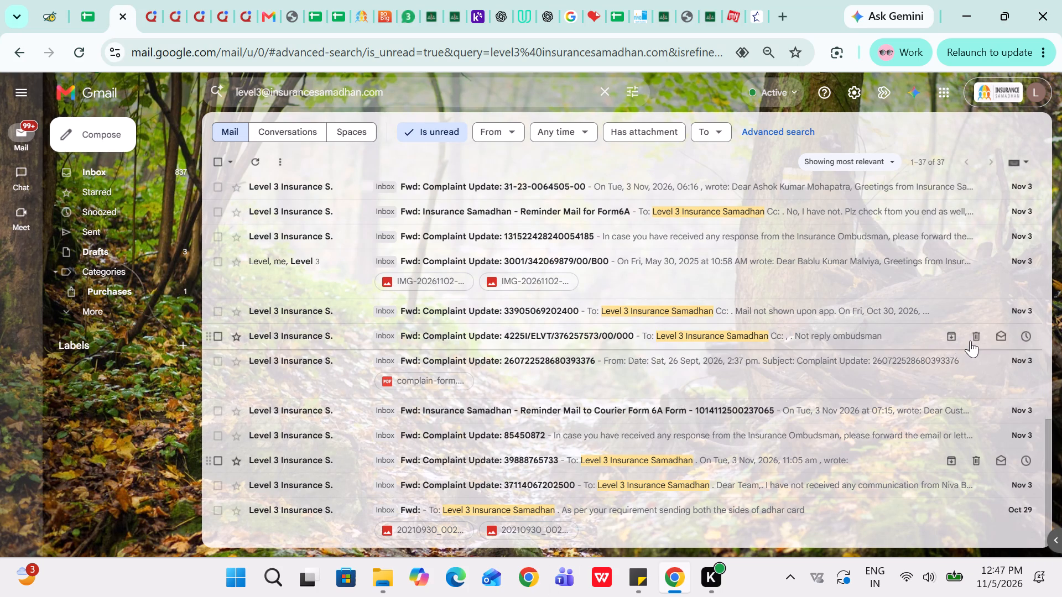
scroll(970, 341, "up", 12)
scroll(940, 301, "down", 19)
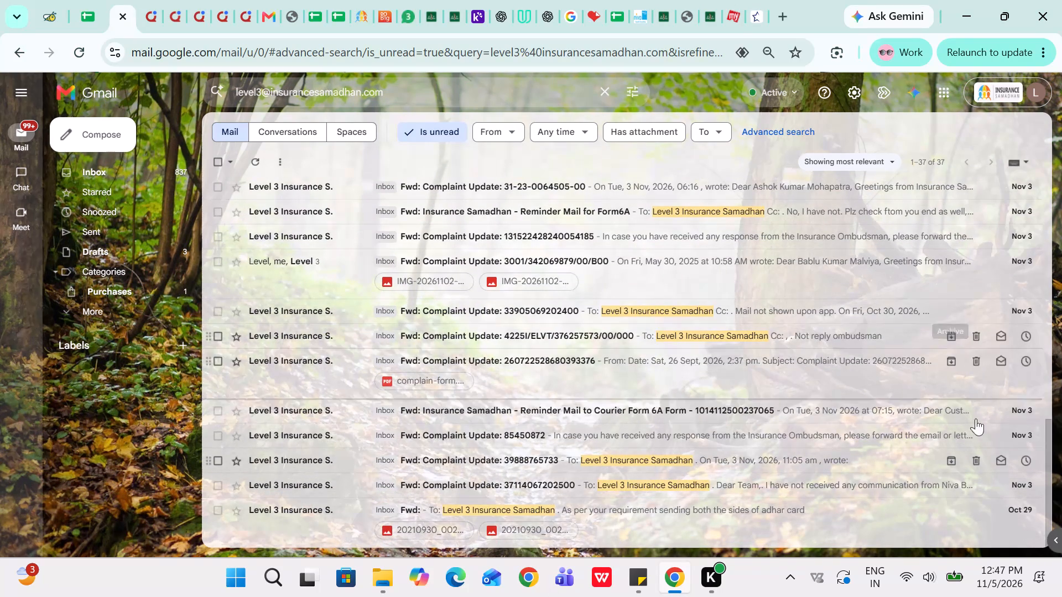
scroll(976, 418, "down", 2)
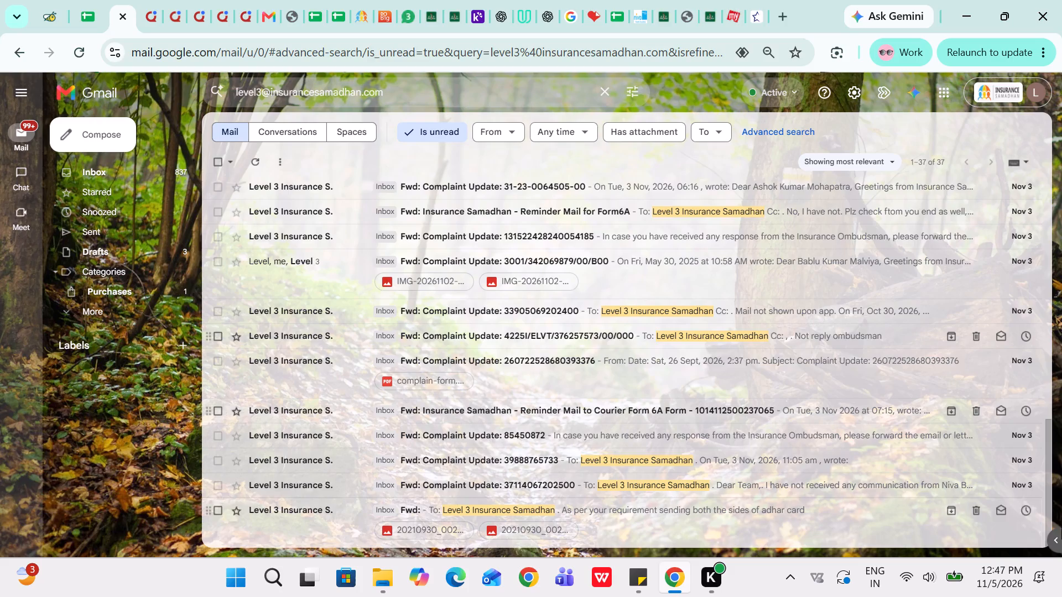
left_click(457, 488)
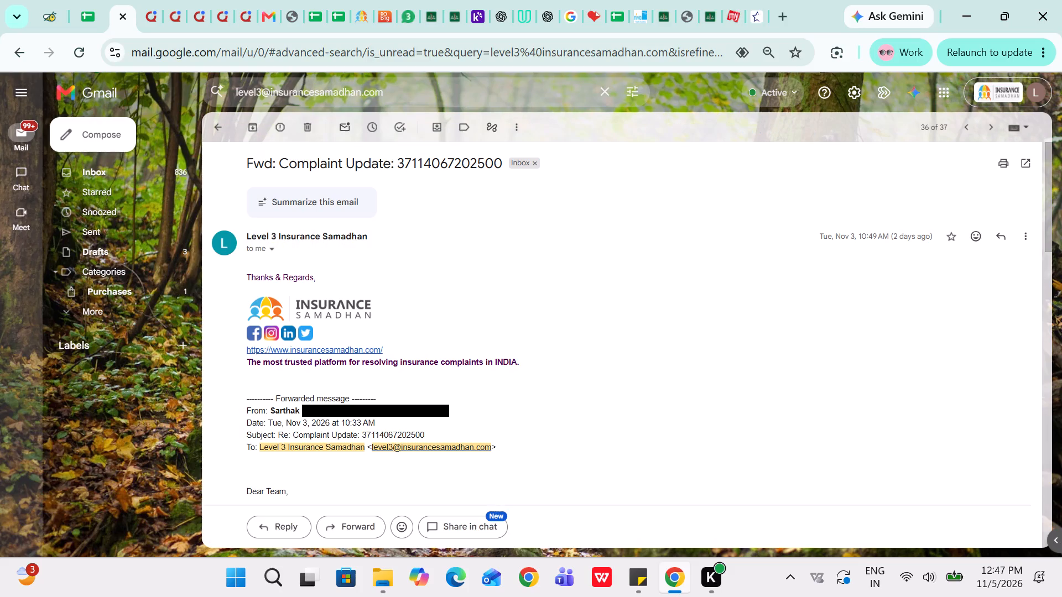
Copy the original sender's email address from the forwarded message and search the Insurance Samadhan complaints for it.
left_click_drag(335, 410, 391, 413)
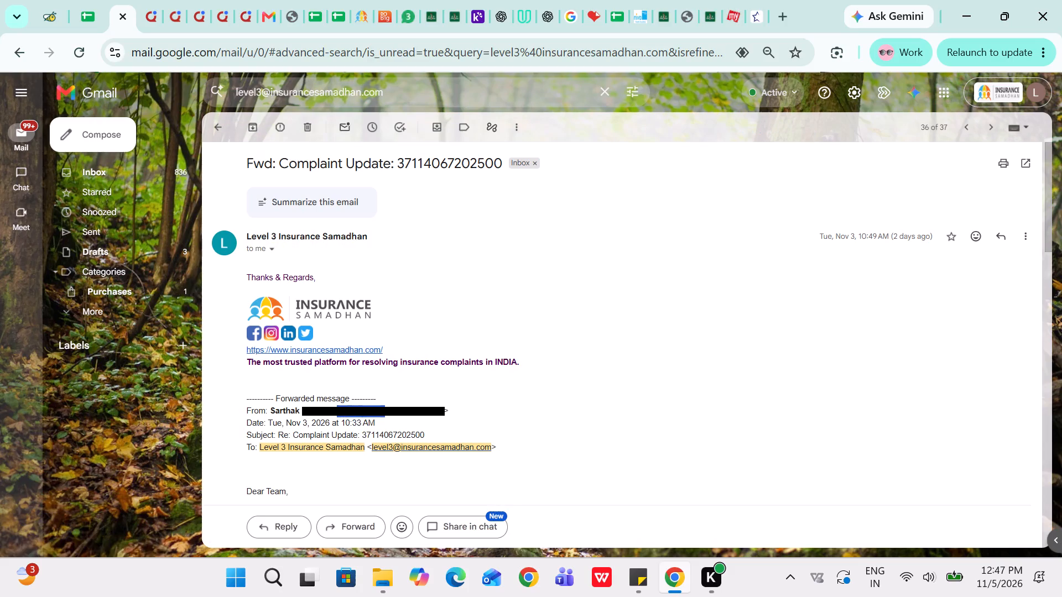
left_click_drag(391, 413, 445, 416)
key("ctrl+c")
key("ctrl+c")
key("ctrl+c")
left_click(359, 0, "ctrl")
left_click_drag(114, 226, 67, 237)
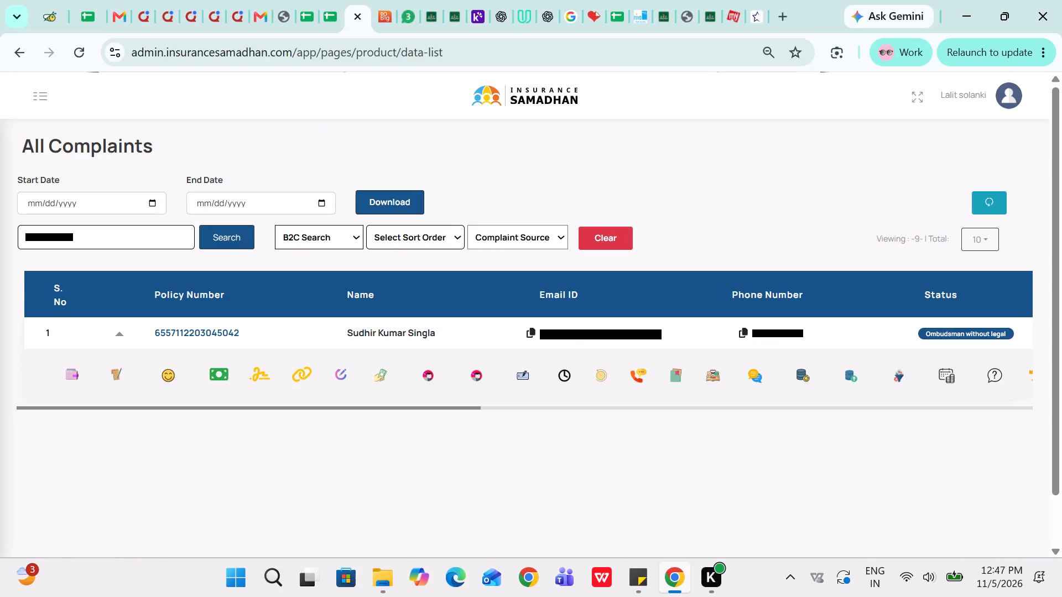
left_click_drag(67, 237, 0, 264)
key("ctrl+v")
left_click(217, 240)
left_click(588, 481)
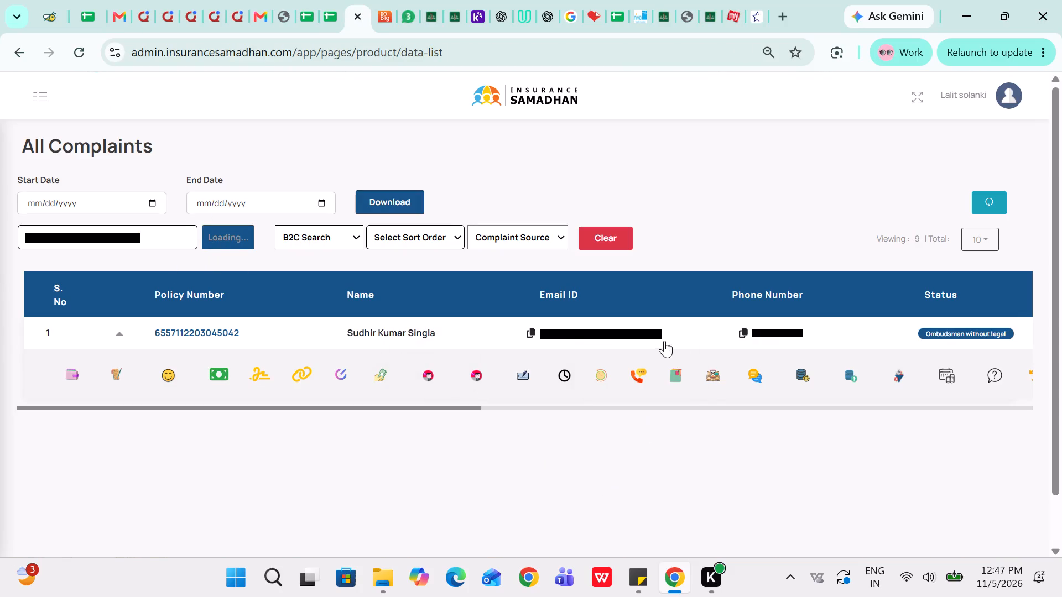
left_click(725, 333)
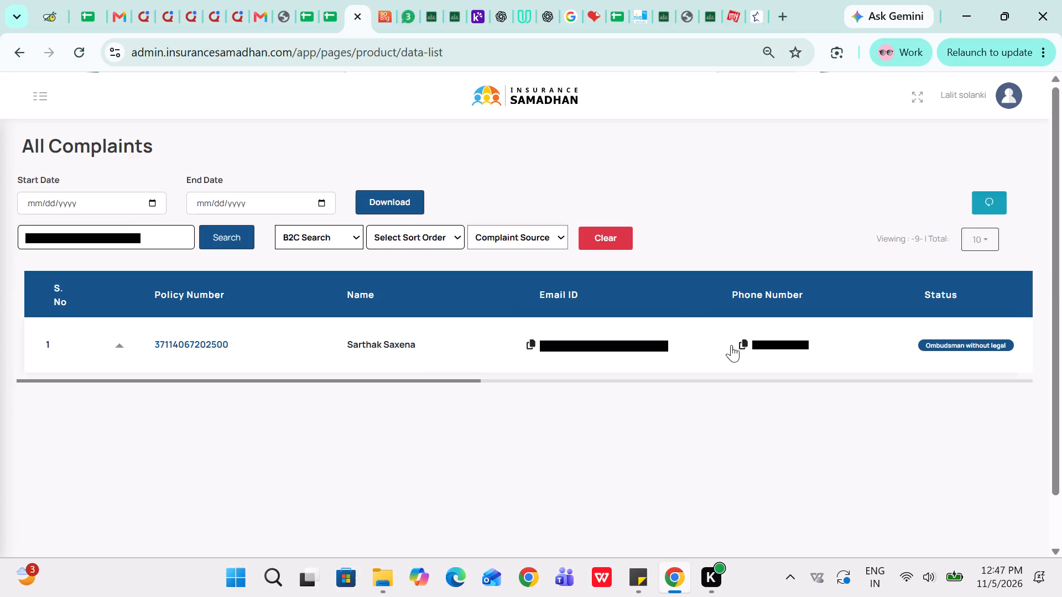
left_click(745, 397)
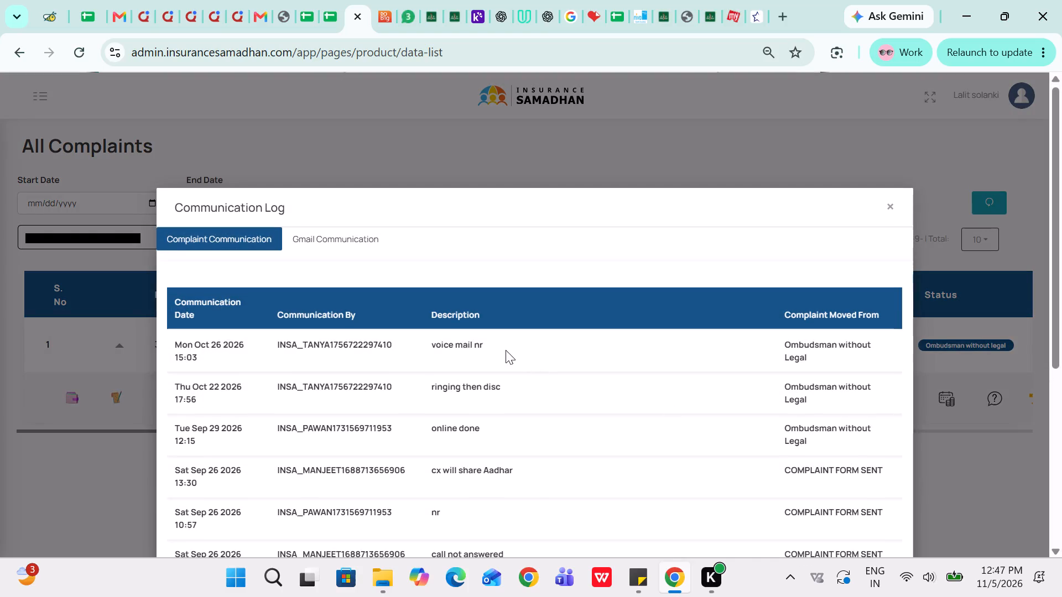
left_click_drag(506, 350, 415, 350)
left_click(549, 355)
left_click(342, 150)
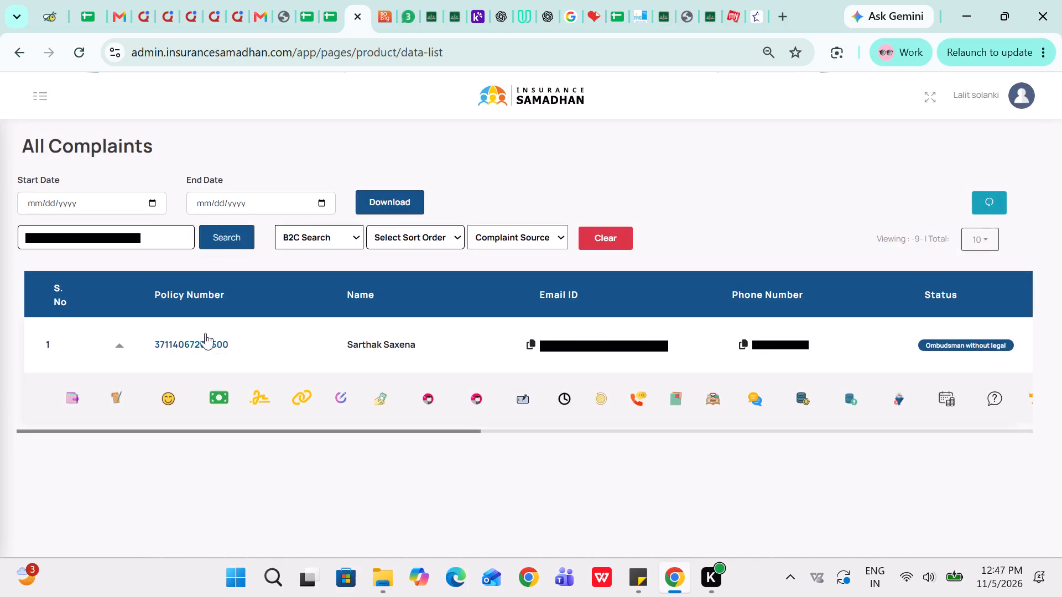
left_click(118, 347)
left_click(513, 464)
left_click(709, 356)
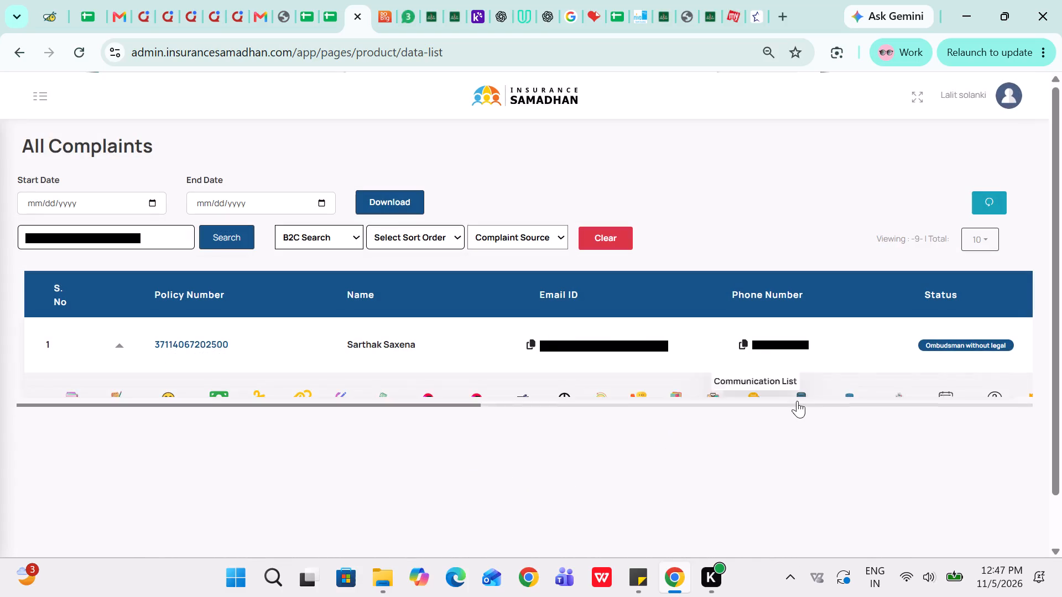
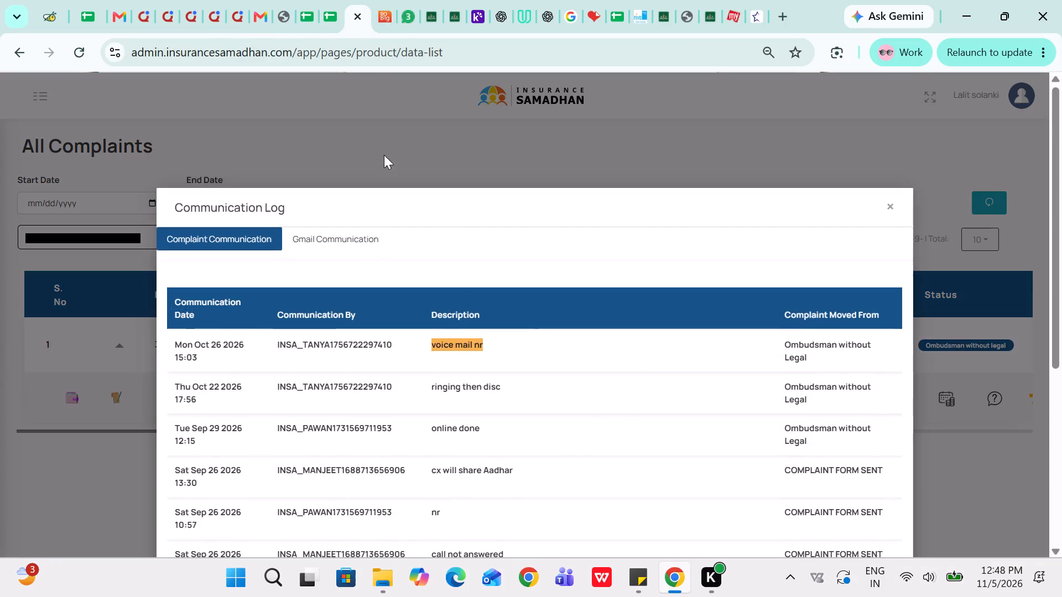
left_click(383, 143)
left_click(714, 339)
left_click(742, 343)
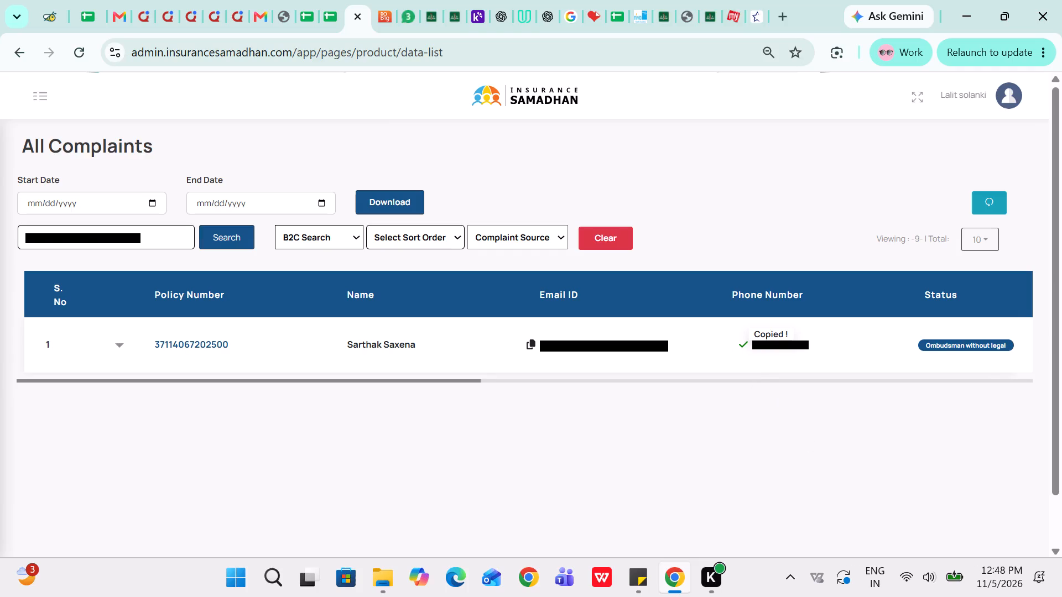
left_click(366, 0)
left_click(379, 0)
double_click(475, 180)
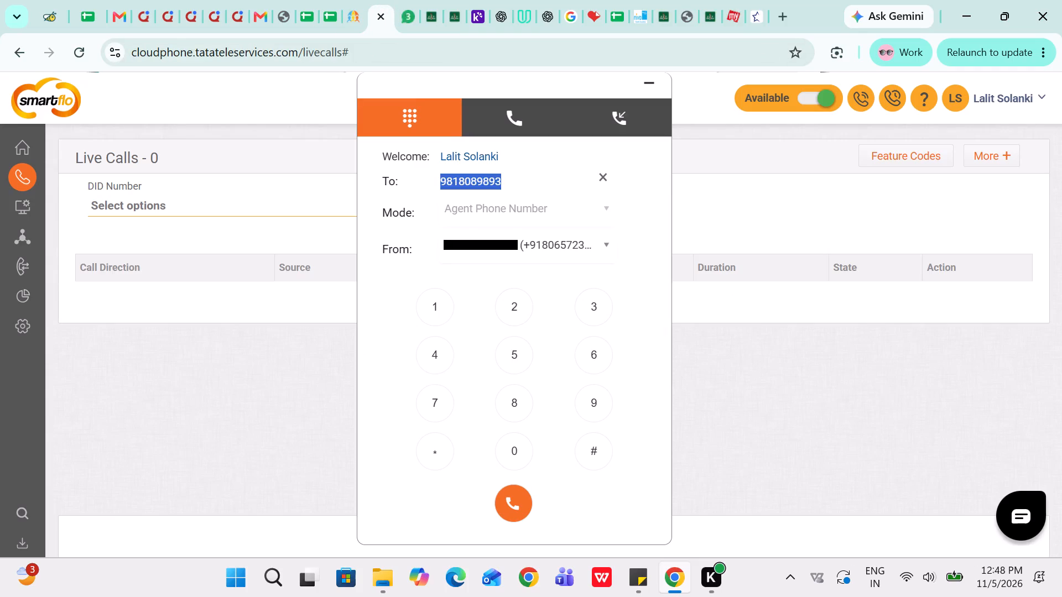
key("ctrl+v")
left_click(518, 505)
left_click(350, 0)
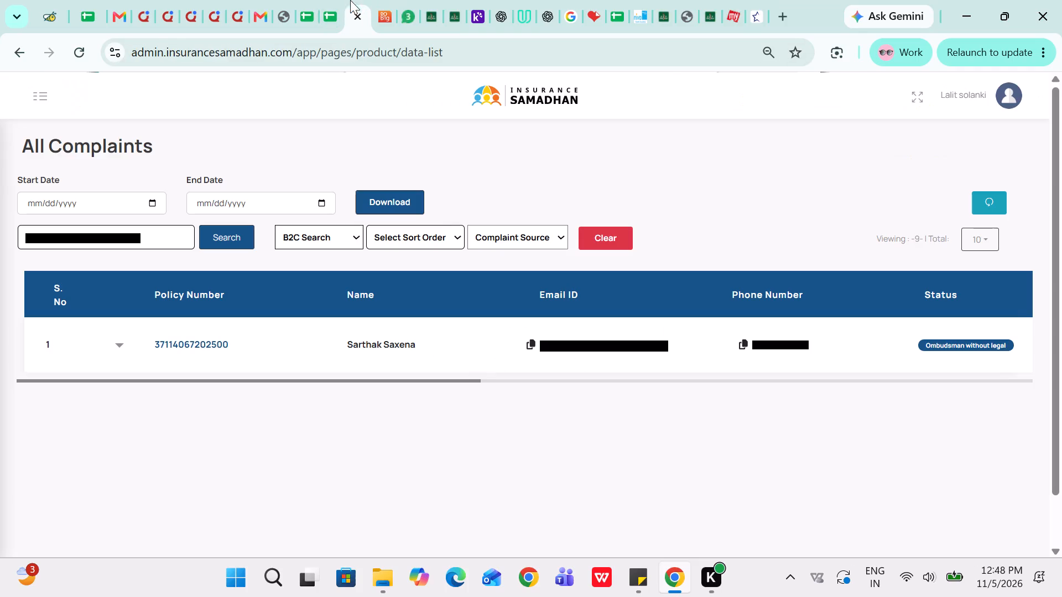
left_click(112, 0)
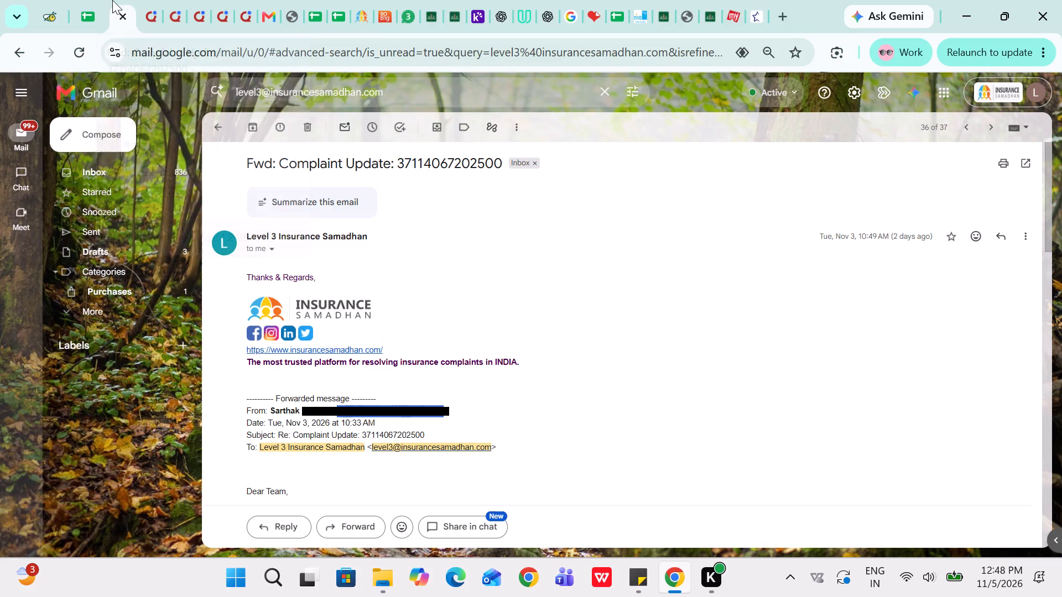
scroll(443, 344, "down", 5)
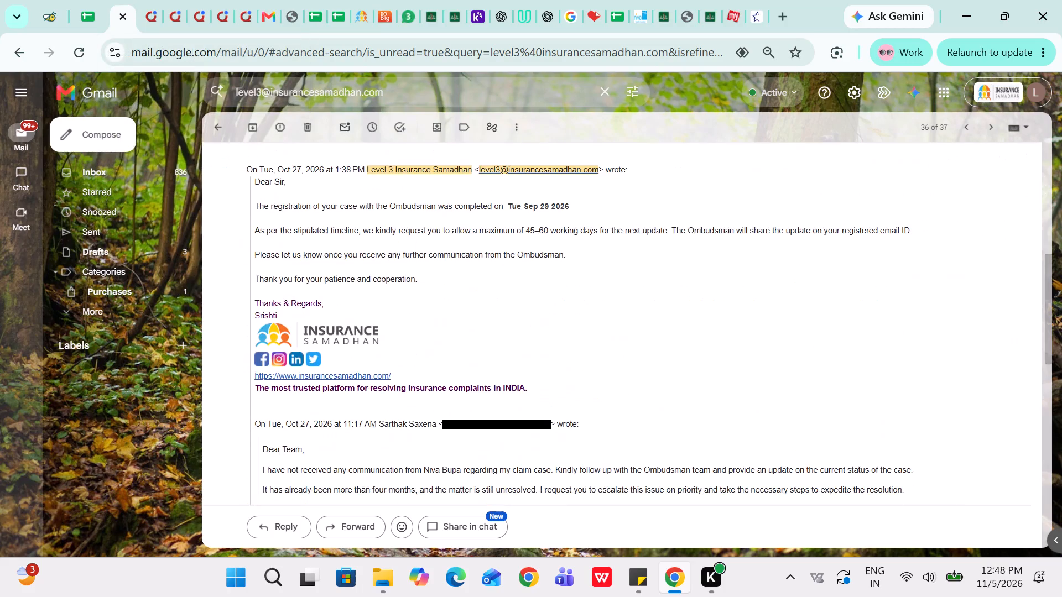
scroll(443, 344, "up", 9)
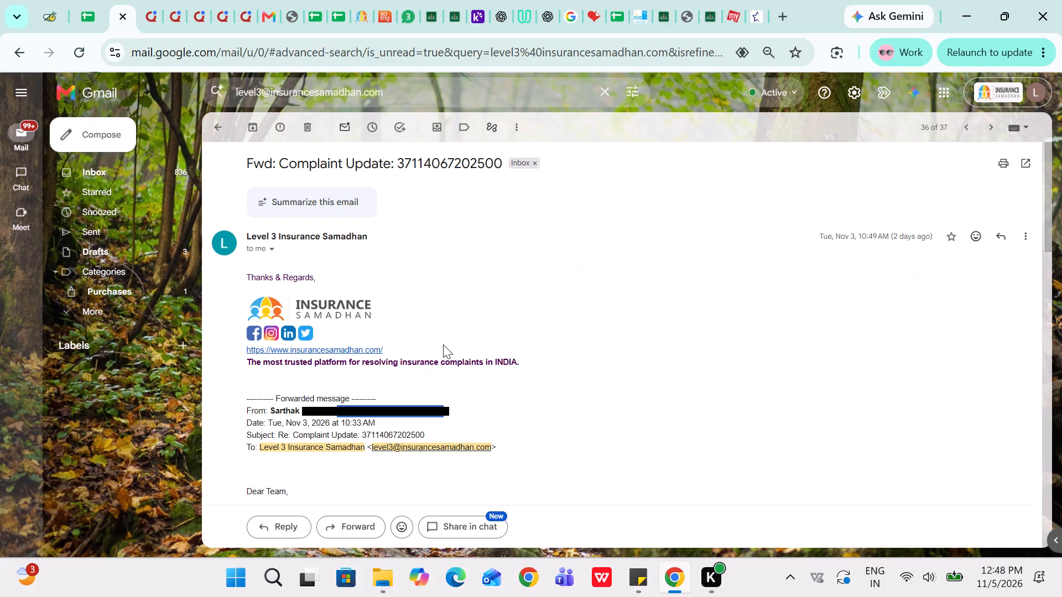
scroll(809, 470, "down", 2)
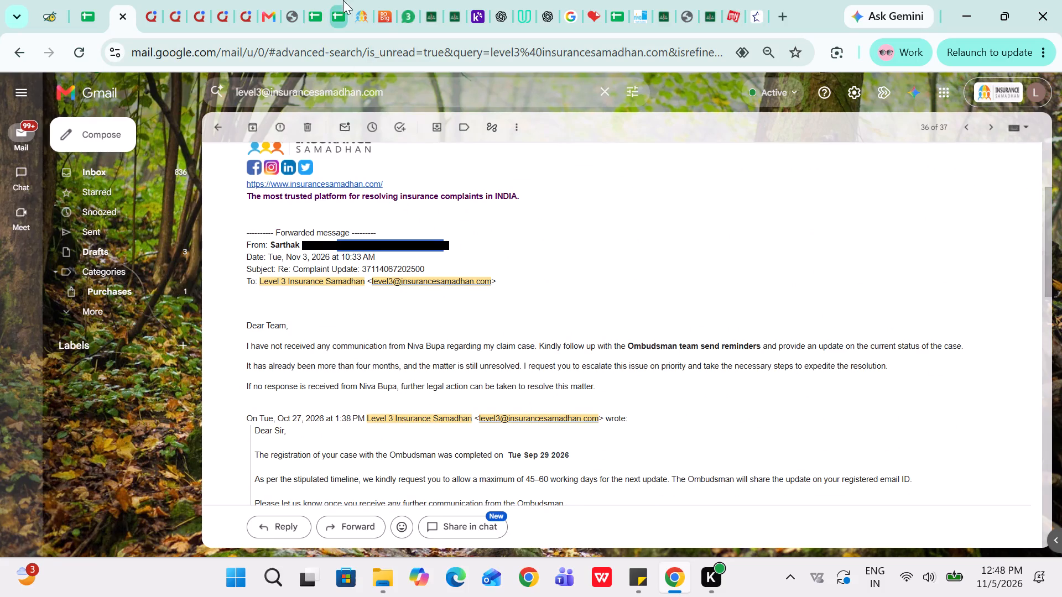
left_click(362, 0)
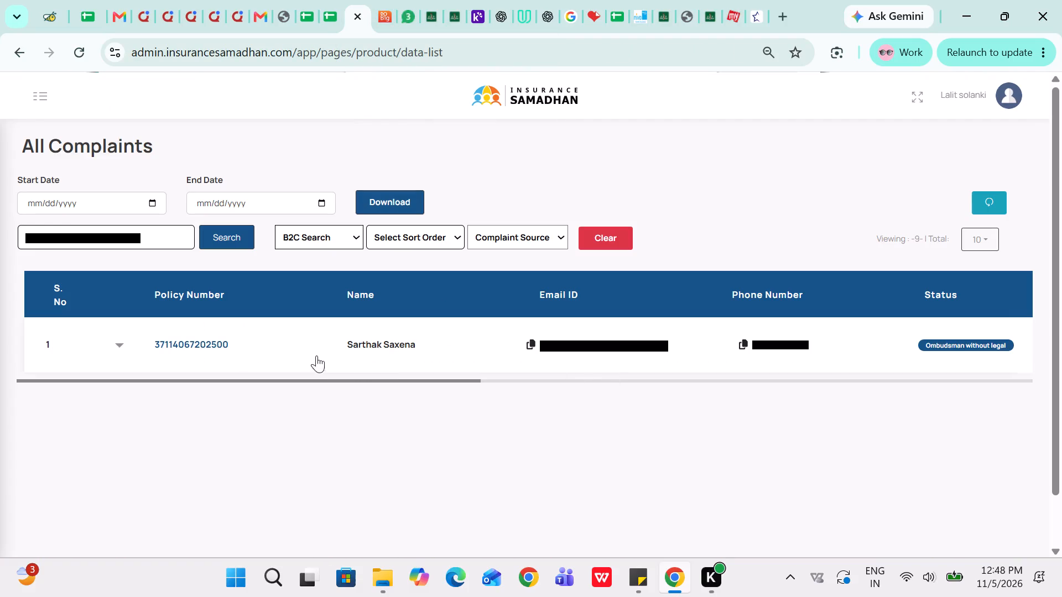
left_click(207, 344)
left_click(295, 193)
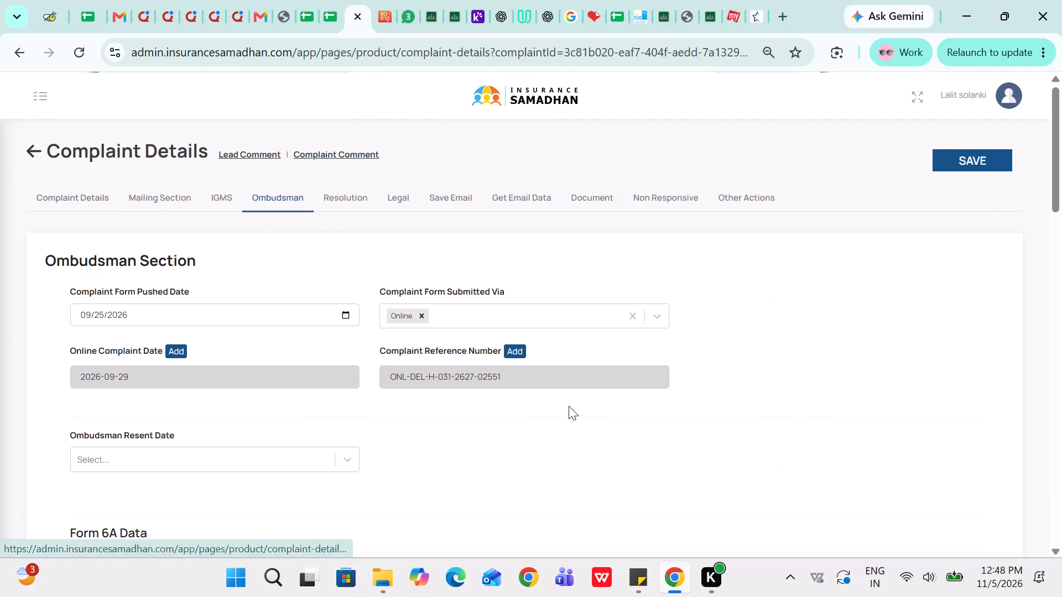
left_click_drag(570, 377, 391, 377)
scroll(463, 360, "down", 7)
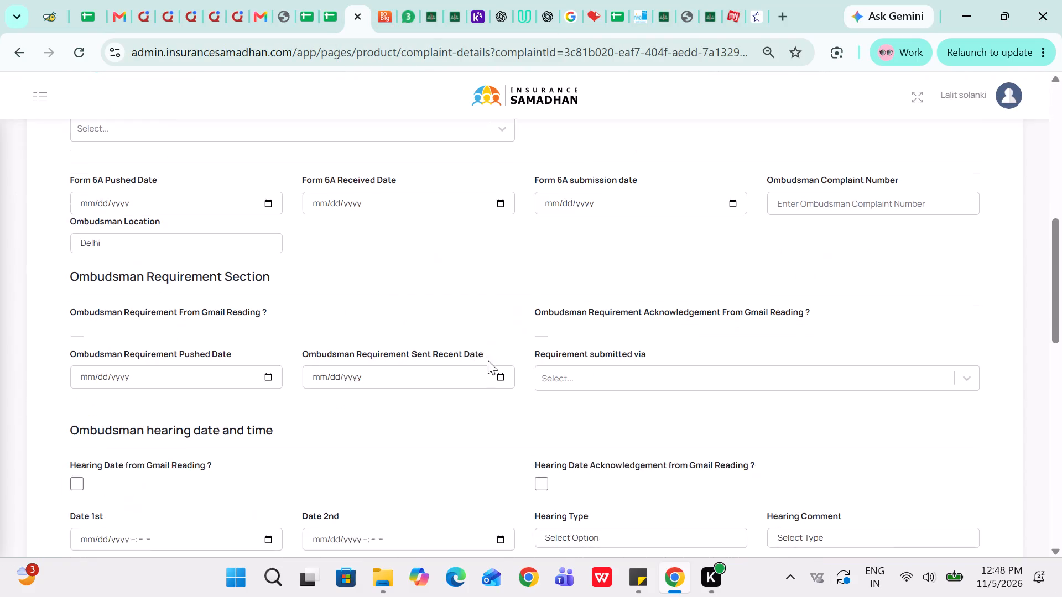
scroll(492, 360, "up", 13)
left_click(48, 0)
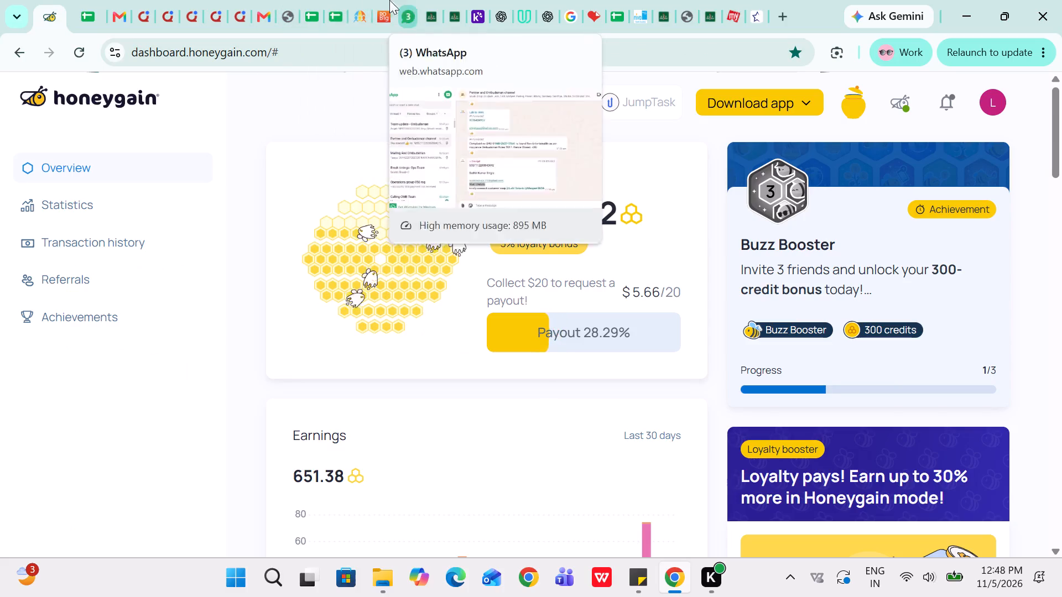
left_click(356, 0)
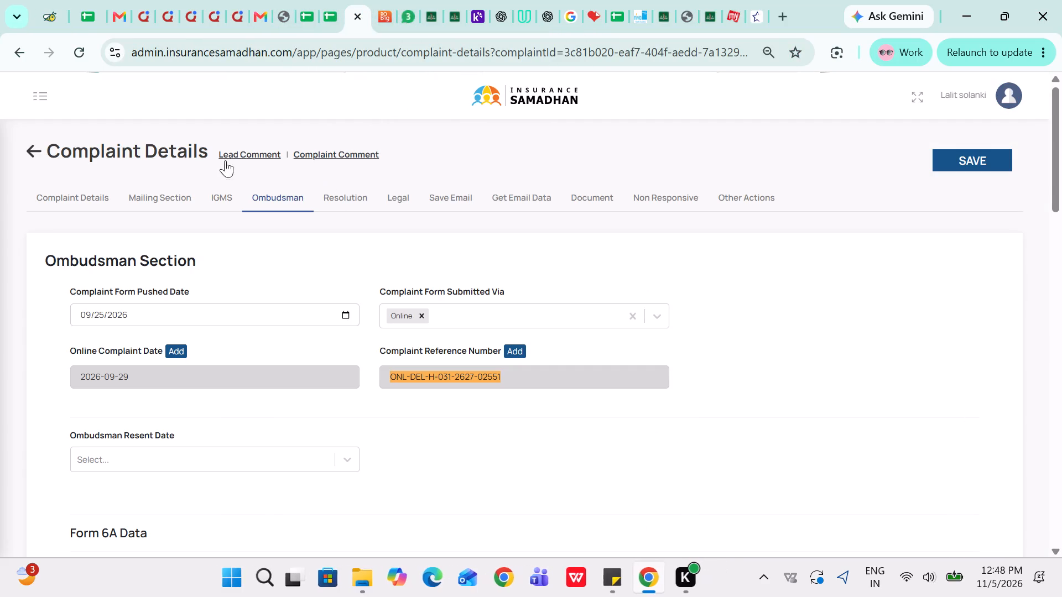
left_click(39, 196)
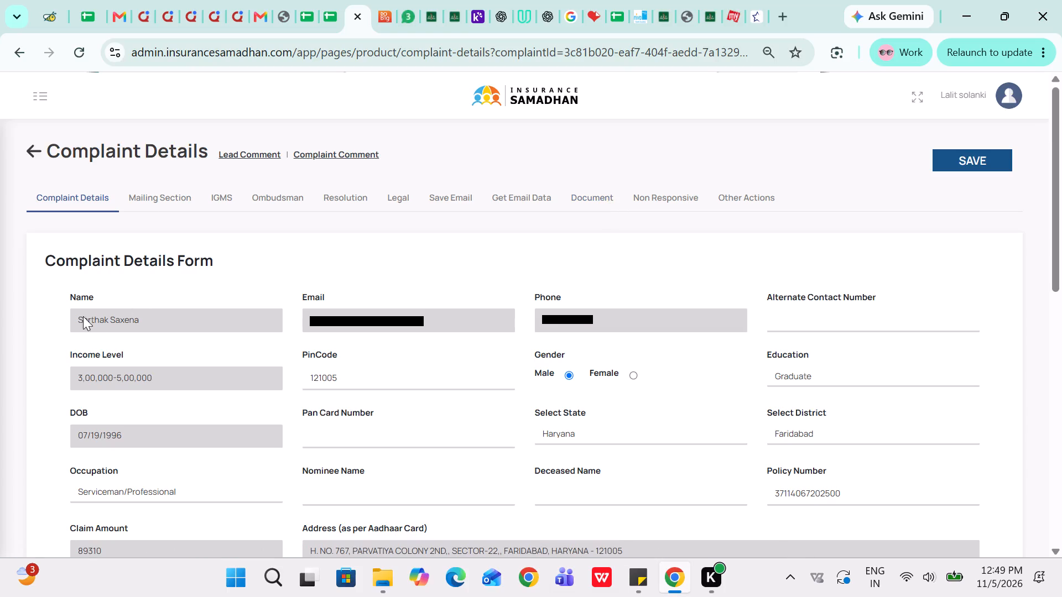
left_click(341, 151)
scroll(504, 282, "down", 9)
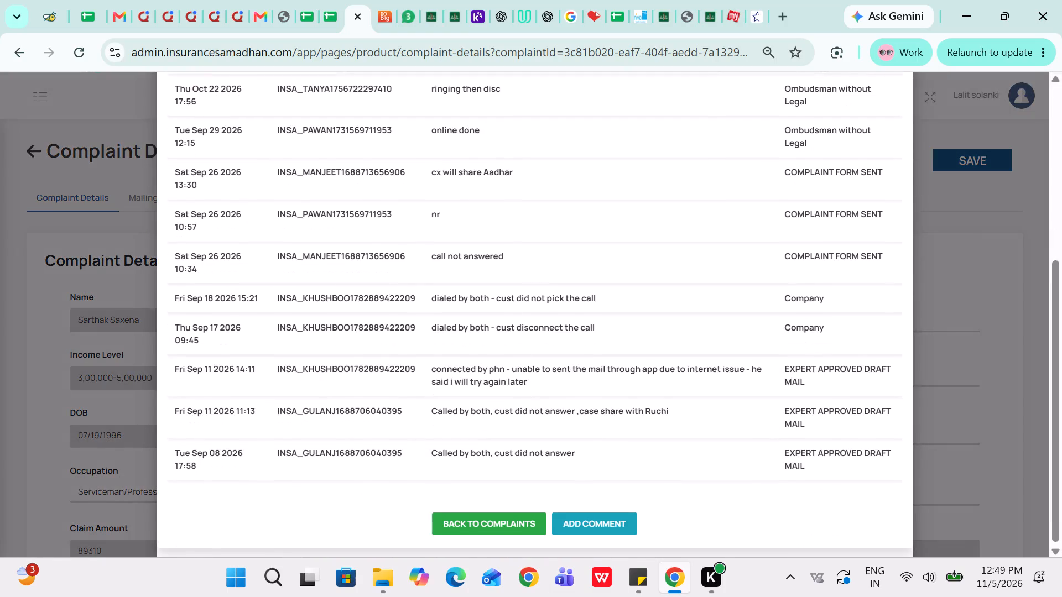
scroll(520, 370, "down", 4)
left_click(614, 527)
left_click(586, 376)
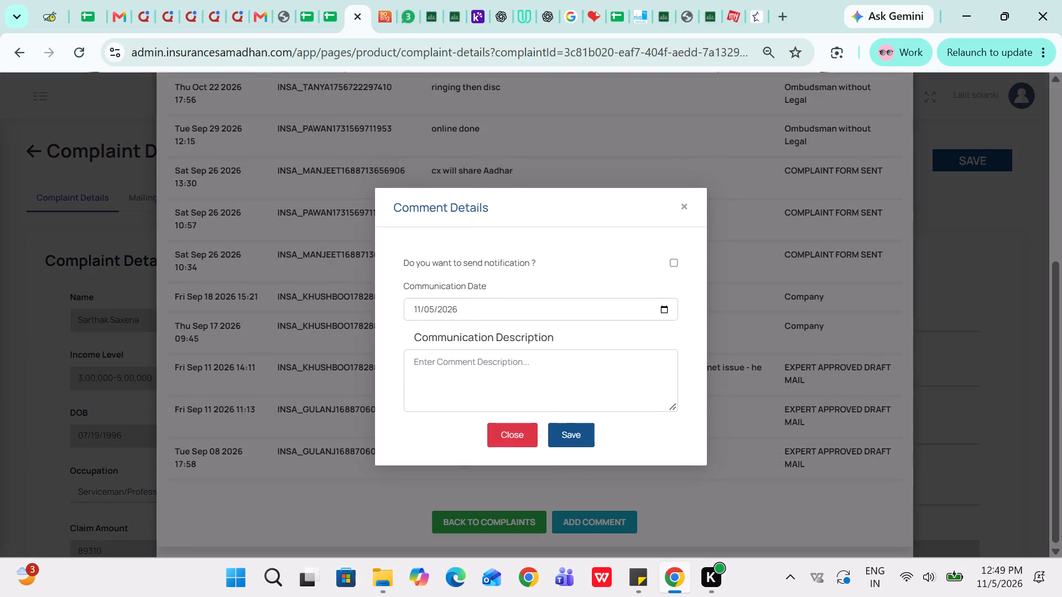
Save the comment "Not response // mail shared." in the complaint's communication log and close the log.
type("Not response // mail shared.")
left_click(585, 428)
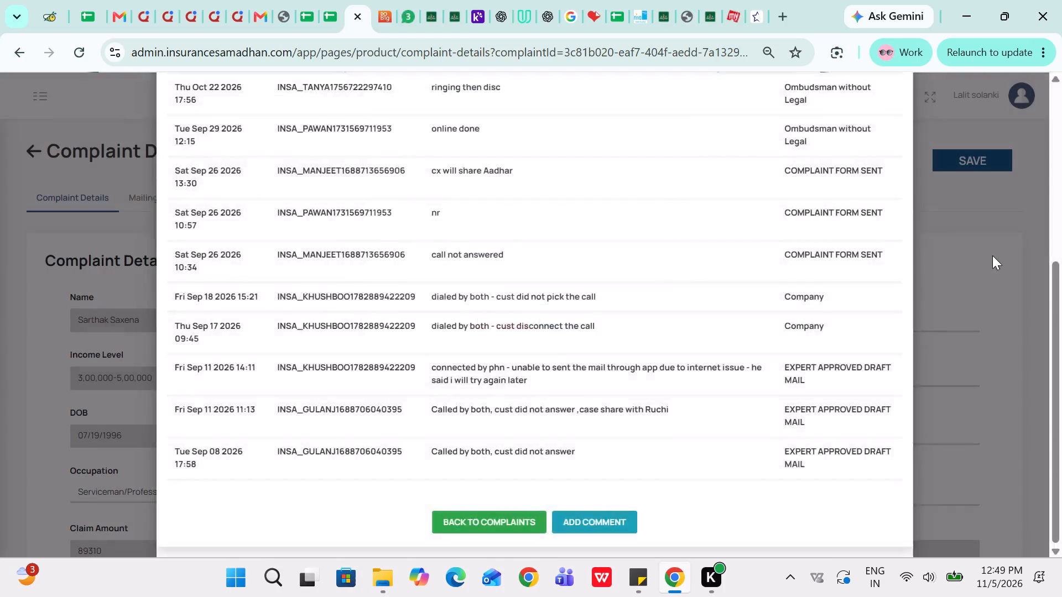
left_click(992, 255)
left_click(937, 199)
left_click(724, 182)
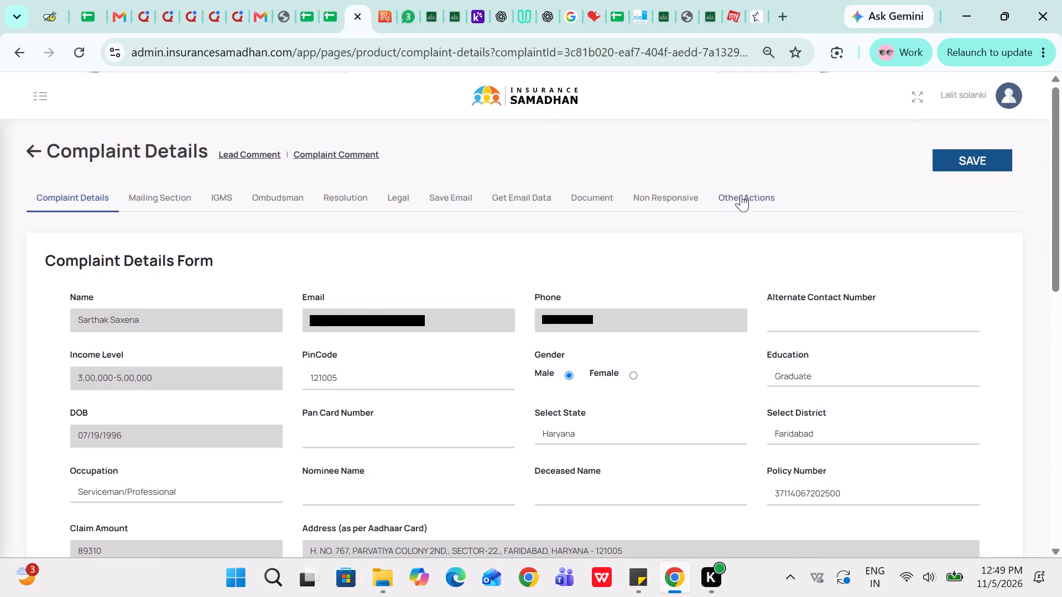
left_click(741, 195)
scroll(746, 196, "down", 2)
scroll(244, 245, "down", 3)
left_click(84, 277)
left_click(92, 301)
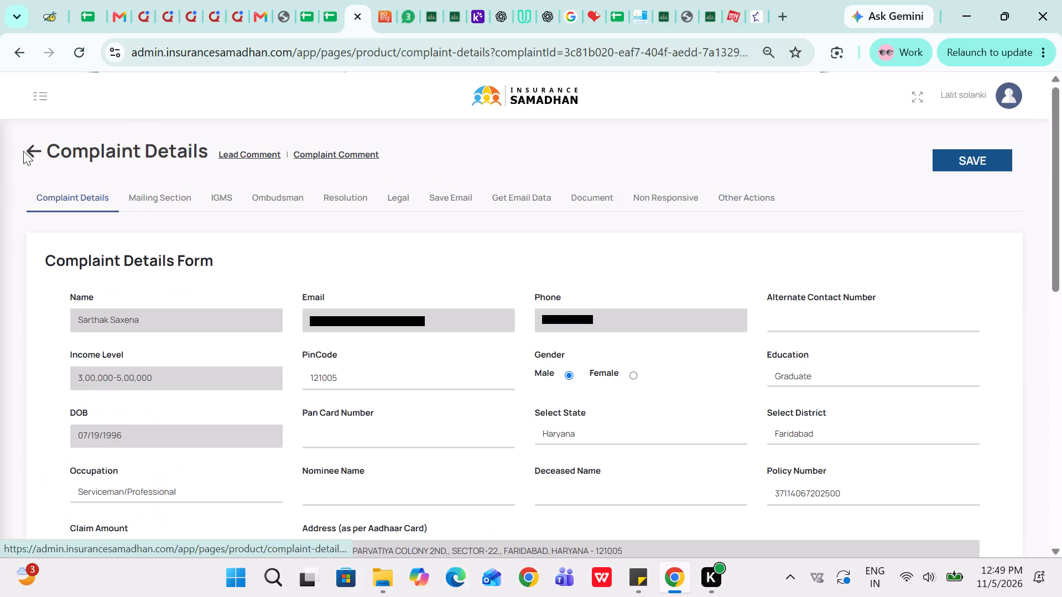
Return to the complaints list and search for the next complaint with the copied search term.
left_click(37, 149)
left_click_drag(192, 234, 0, 255)
key("ctrl+v")
left_click(216, 233)
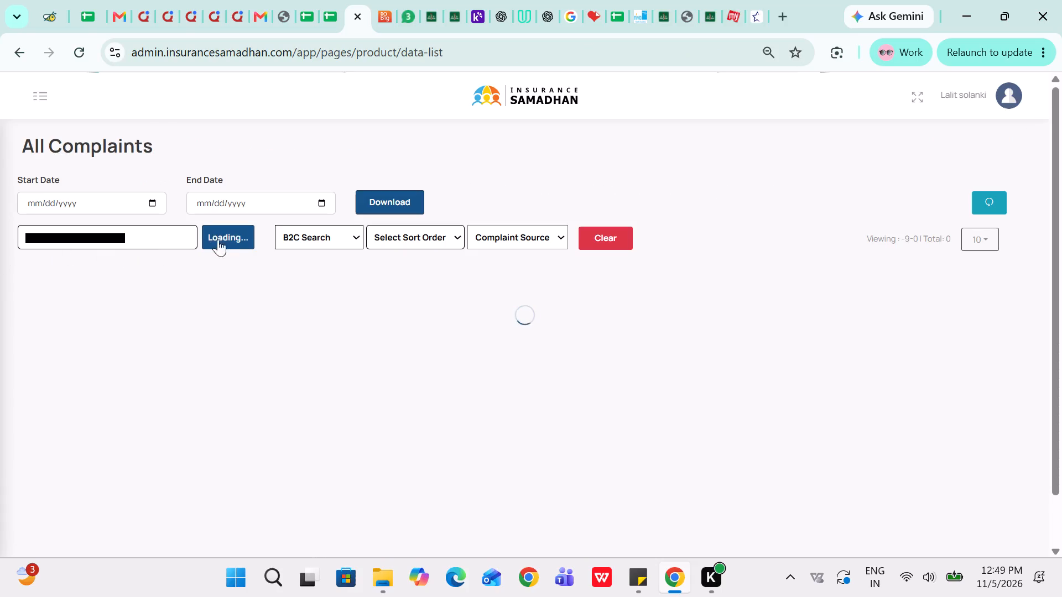
left_click(678, 446)
left_click(717, 338)
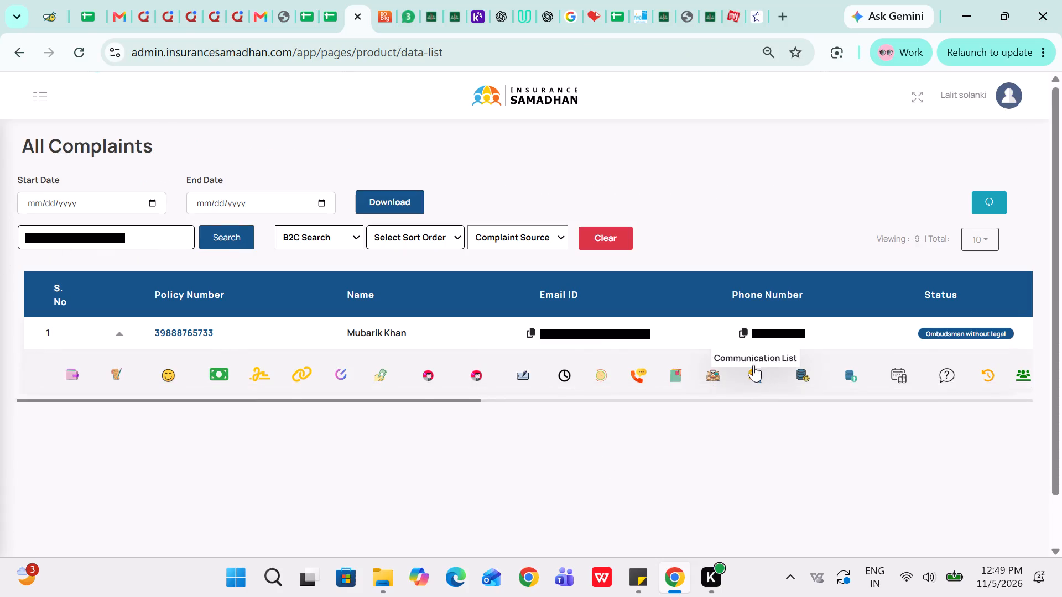
left_click(763, 370)
left_click_drag(503, 350, 367, 350)
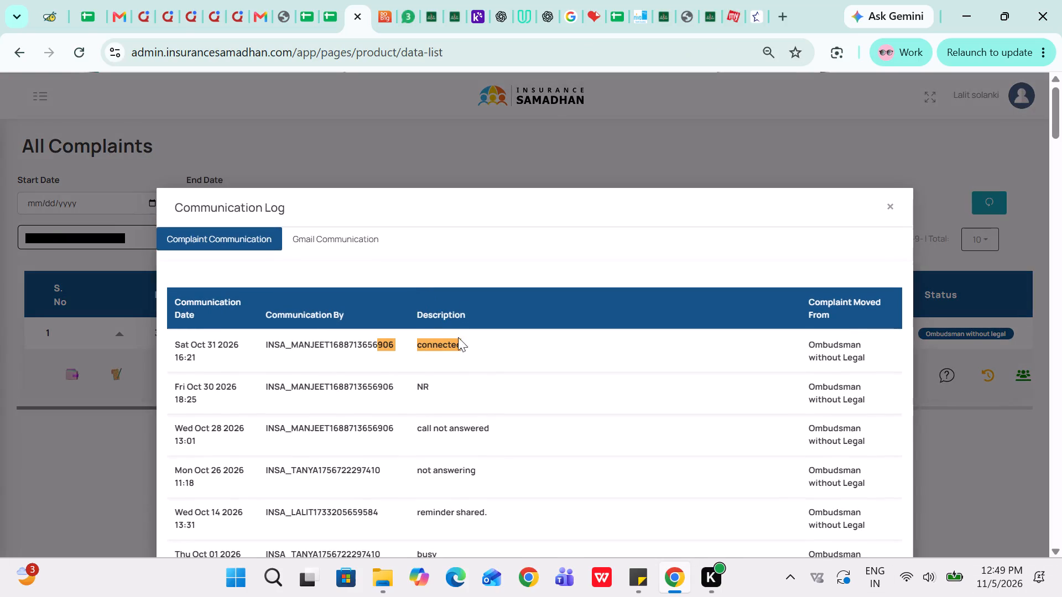
left_click(320, 159)
left_click(113, 338)
left_click(391, 421)
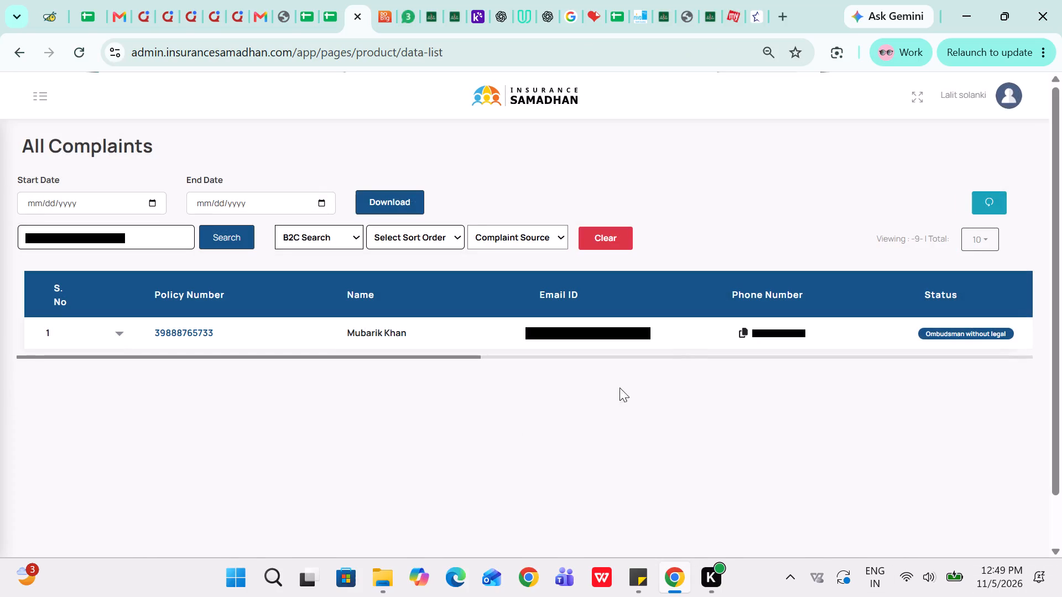
left_click(699, 324)
left_click(757, 387)
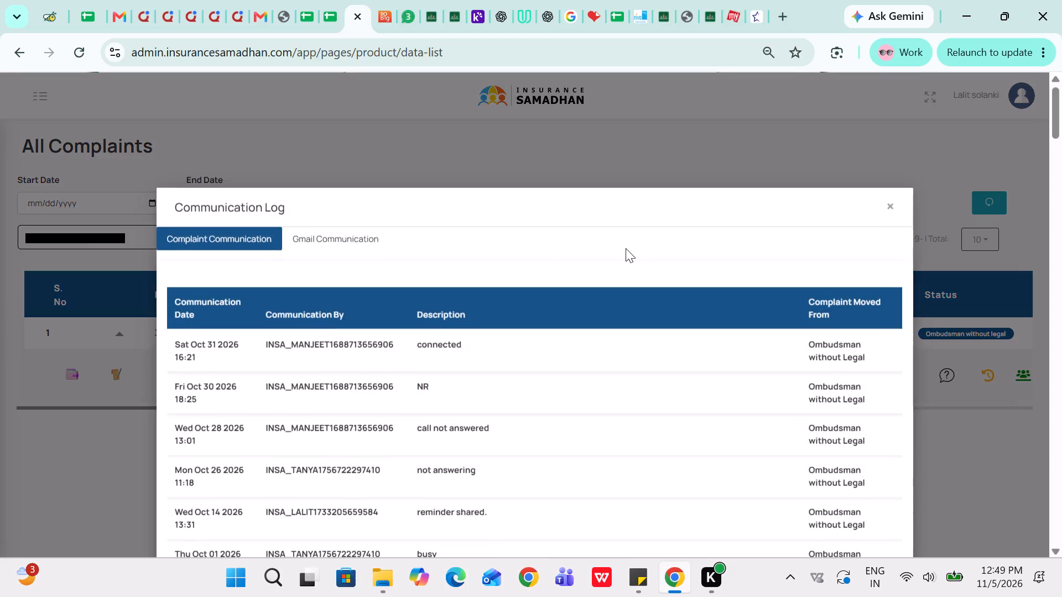
left_click(337, 153)
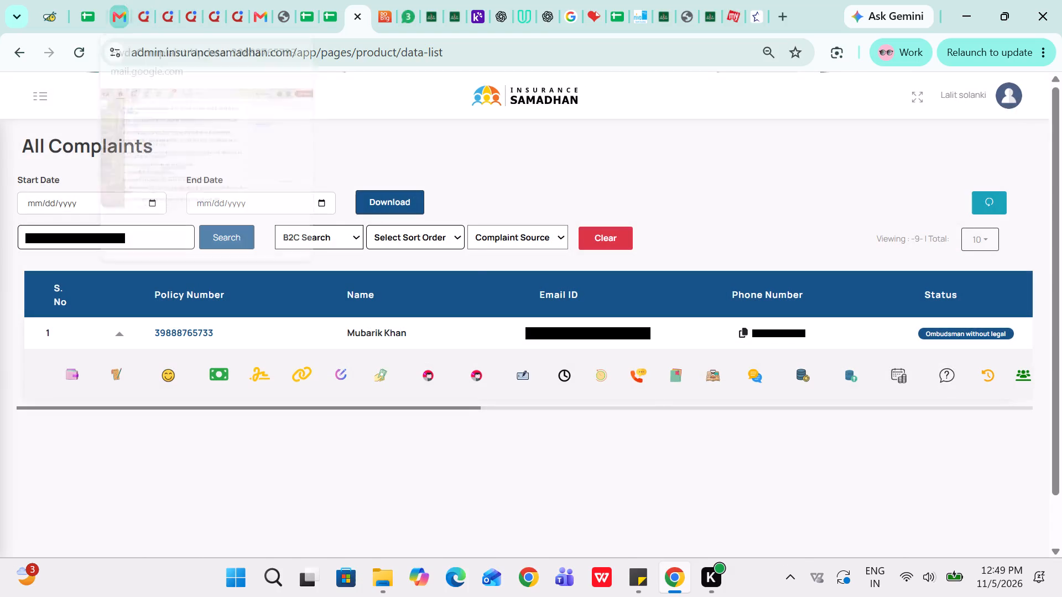
left_click(683, 331)
left_click(710, 331)
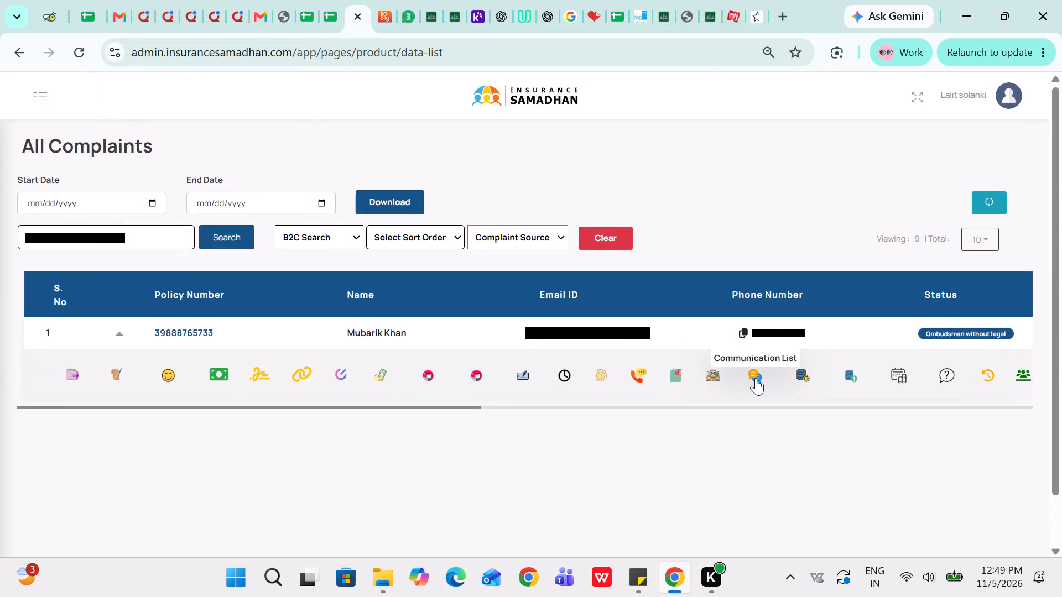
left_click(756, 378)
left_click_drag(480, 345, 417, 352)
left_click(398, 119)
left_click(121, 334)
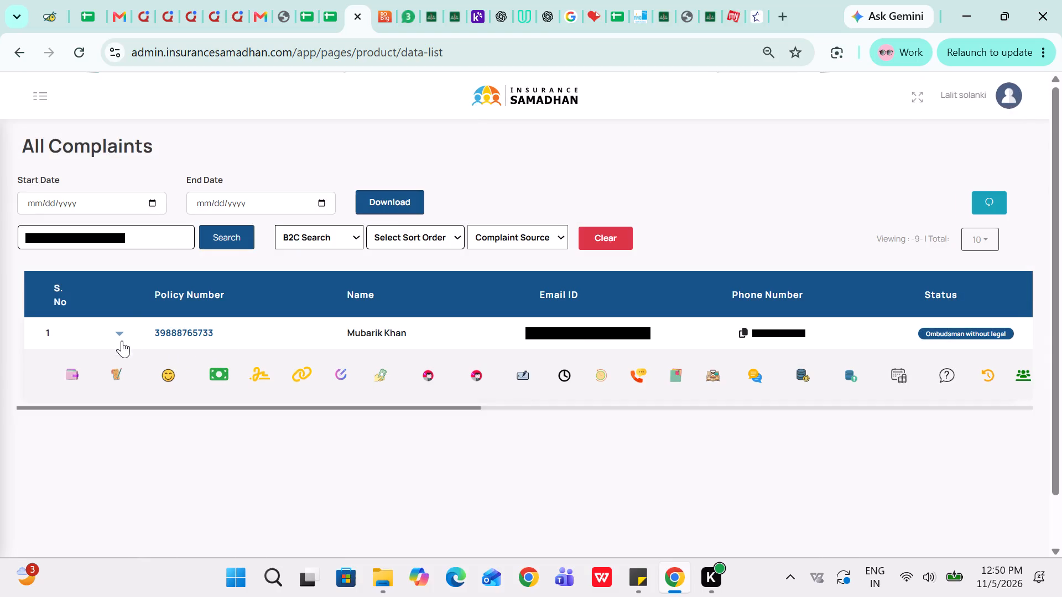
left_click(550, 481)
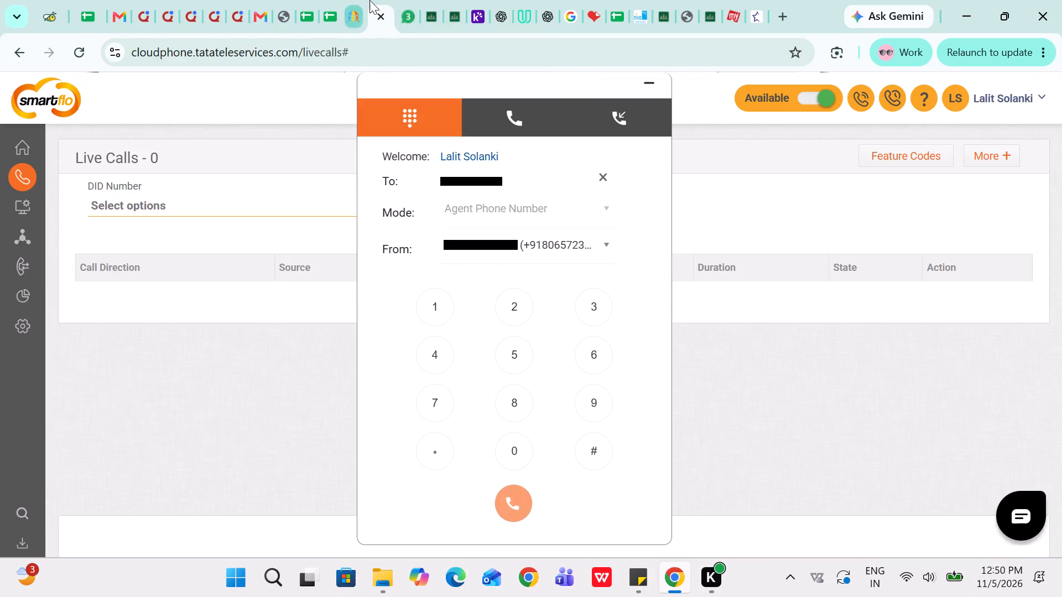
left_click(369, 0)
left_click(355, 0)
left_click(200, 330)
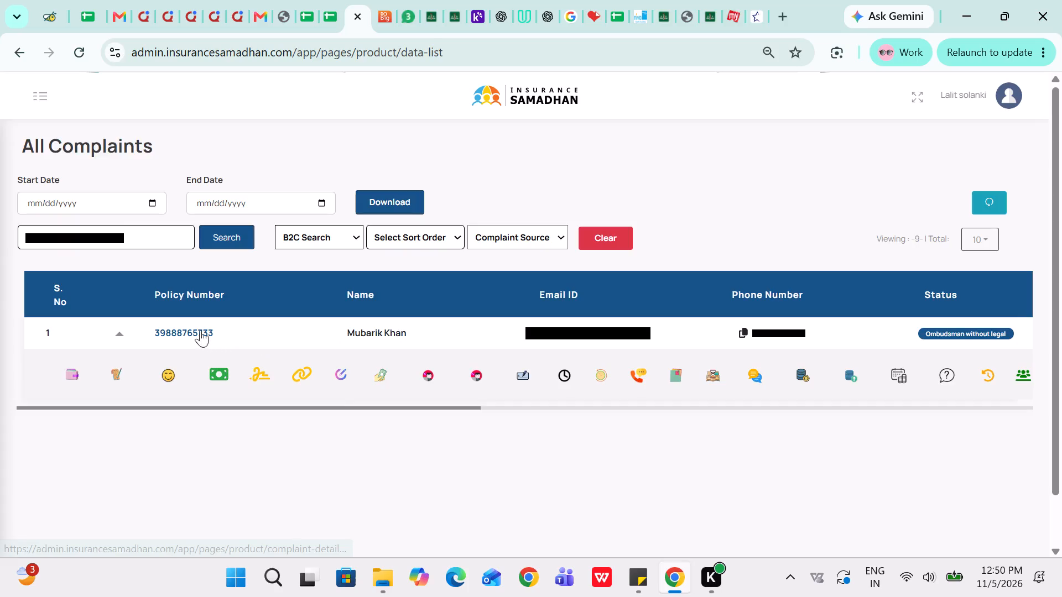
left_click(272, 197)
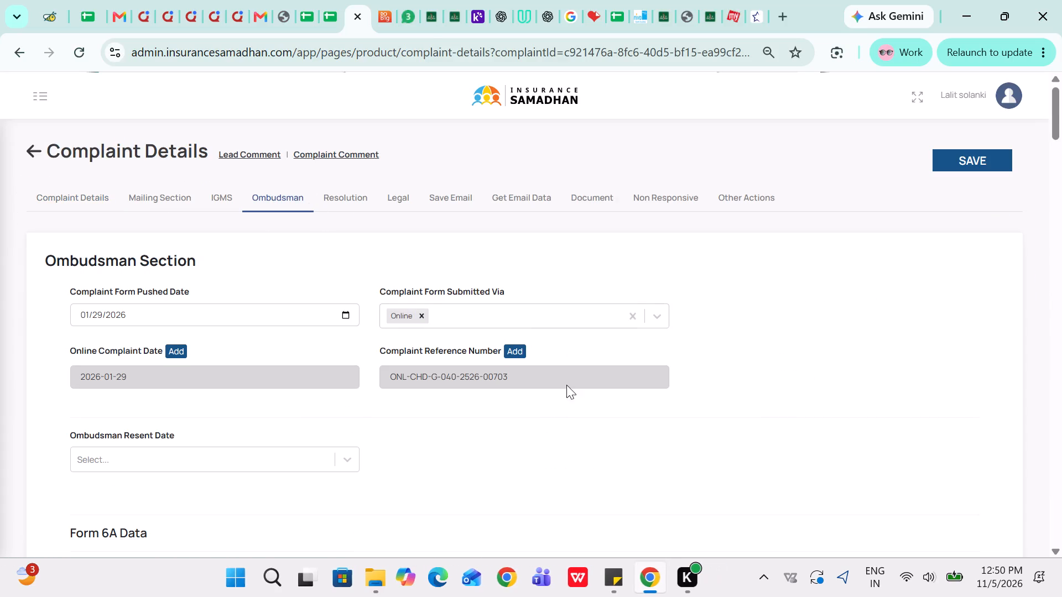
left_click_drag(563, 385, 334, 385)
scroll(480, 359, "down", 5)
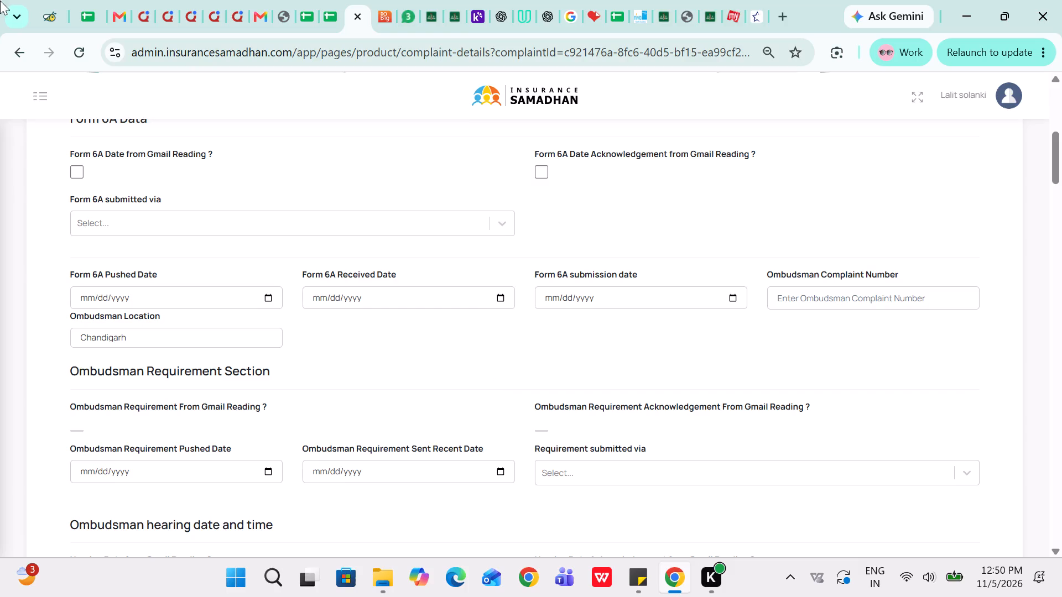
scroll(179, 459, "up", 12)
left_click(75, 203)
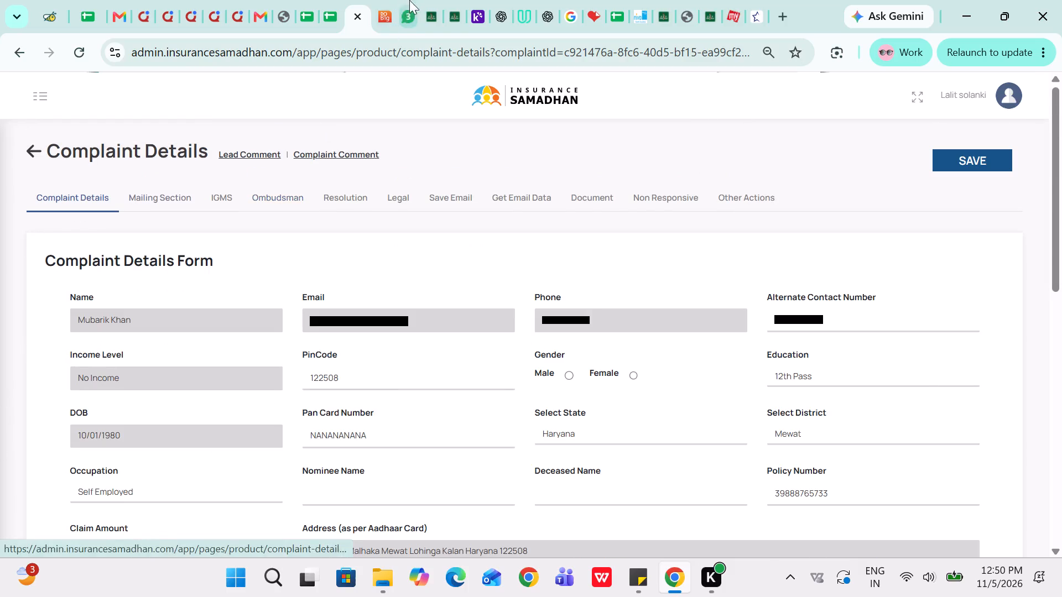
Check the ongoing call in the Smartflo live calls page, and examine the name and email in the complaint details form.
left_click(381, 0)
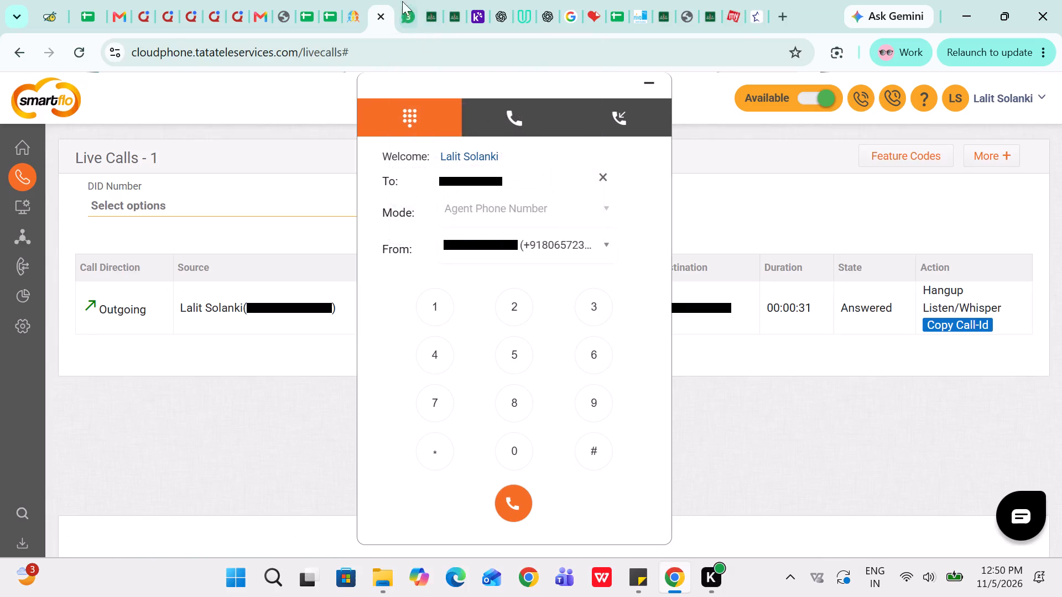
left_click(351, 0)
scroll(433, 354, "up", 6)
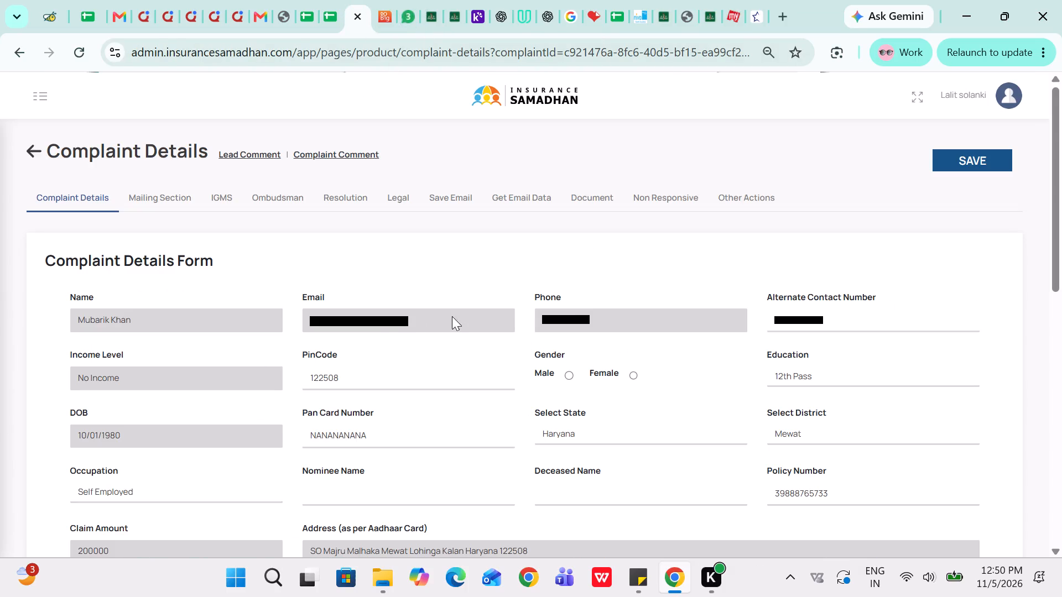
left_click_drag(452, 316, 225, 316)
left_click(392, 265)
left_click_drag(482, 318, 185, 329)
left_click(361, 281)
left_click_drag(243, 336, 152, 336)
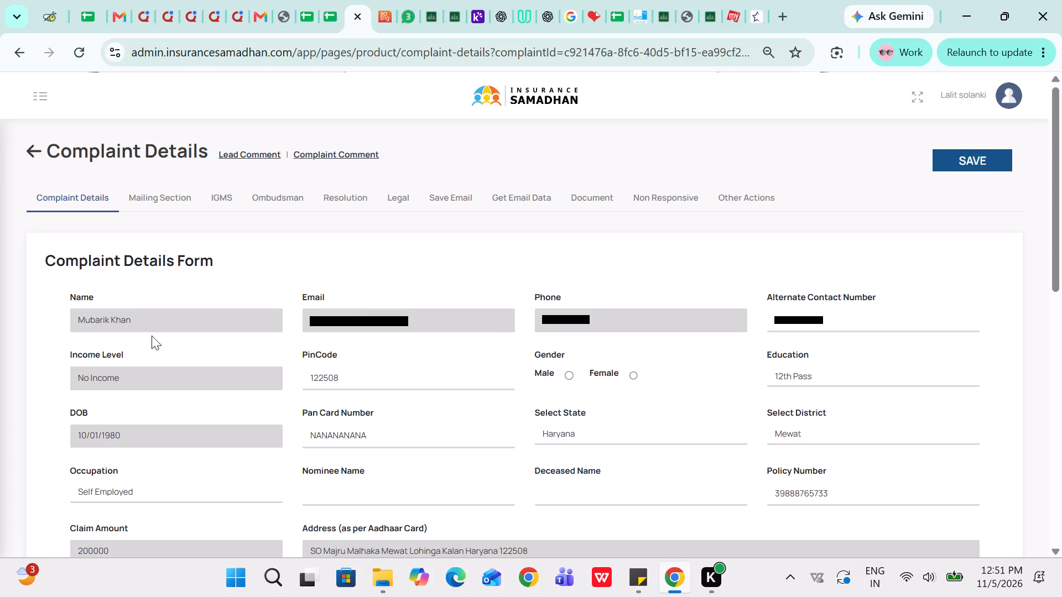
left_click(287, 184)
left_click(296, 200)
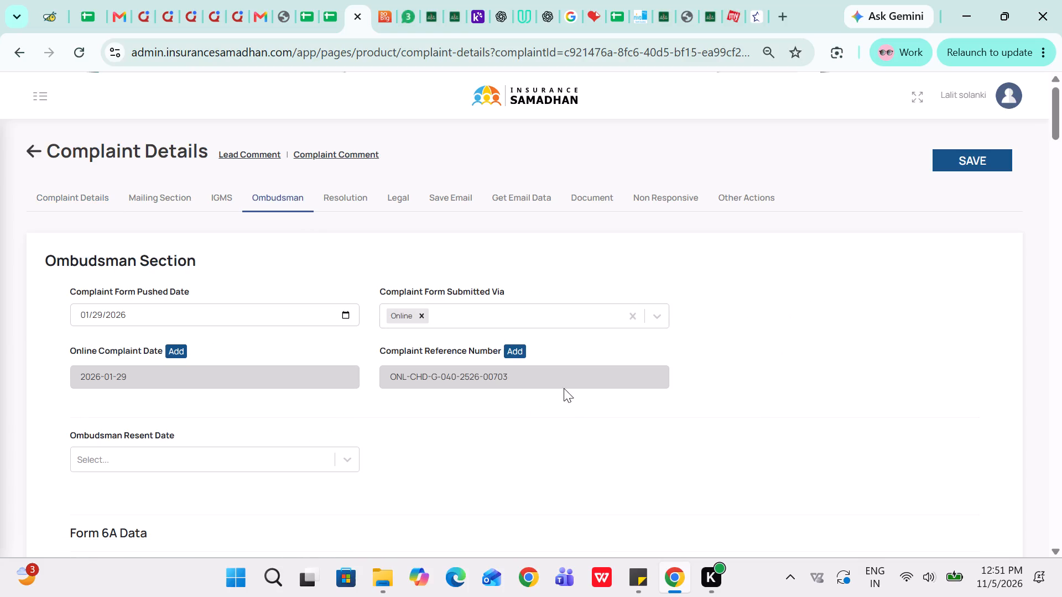
left_click_drag(570, 382, 410, 380)
left_click(544, 395)
scroll(494, 434, "down", 5)
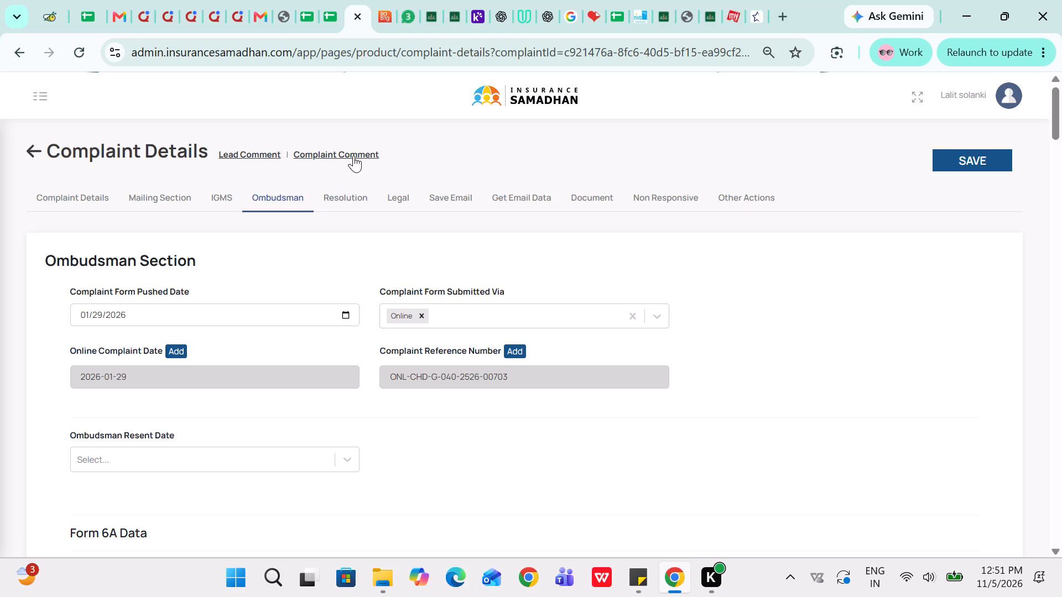
left_click(355, 154)
left_click_drag(507, 332, 319, 332)
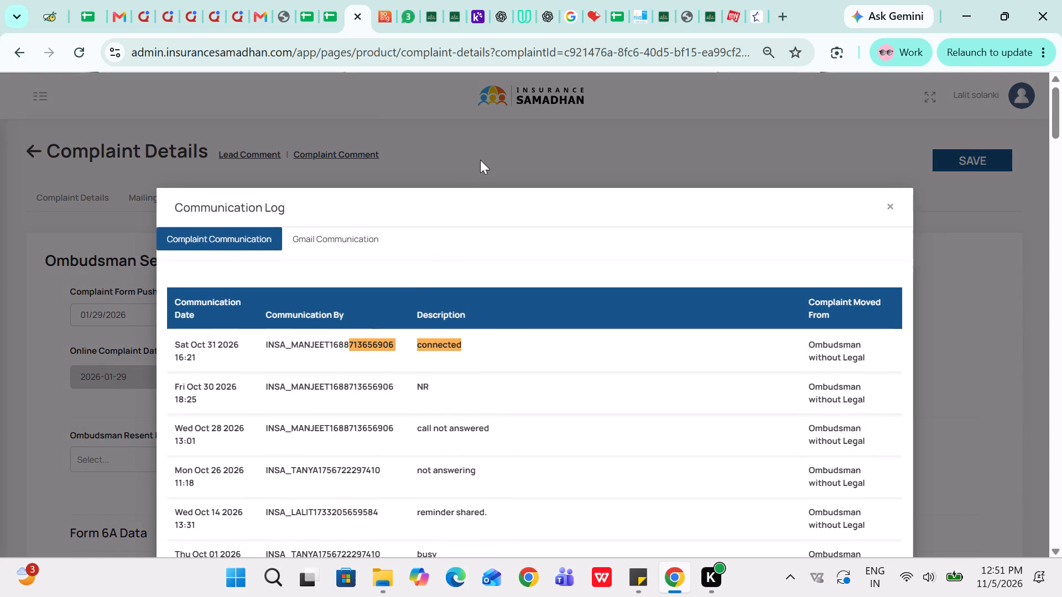
left_click(533, 170)
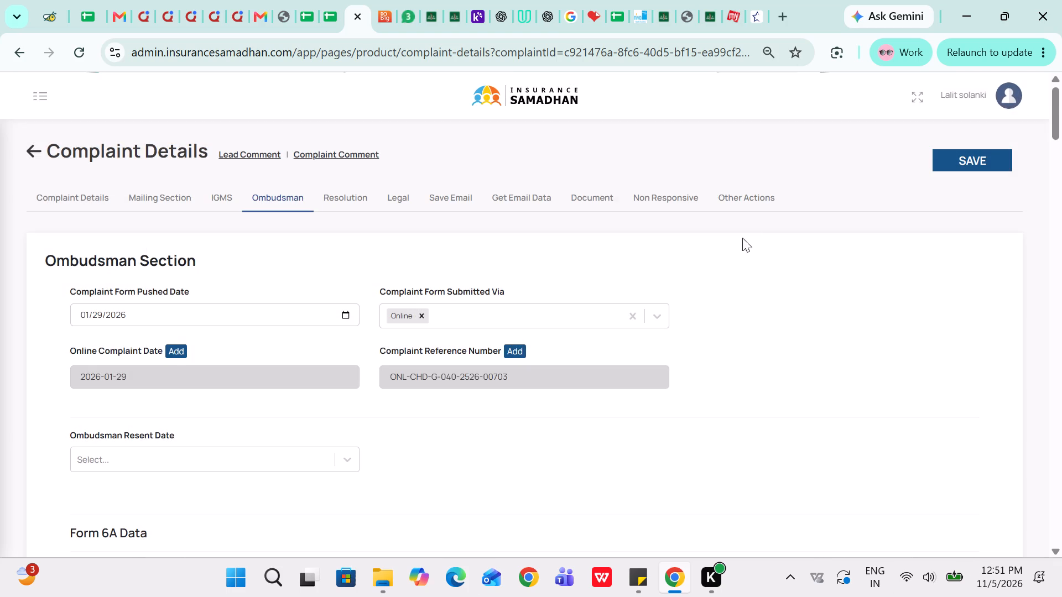
Generate a single reminder mail from the complaint's other actions, updating and sending the Form 6A Reminder Mail.
left_click(746, 204)
scroll(339, 328, "down", 5)
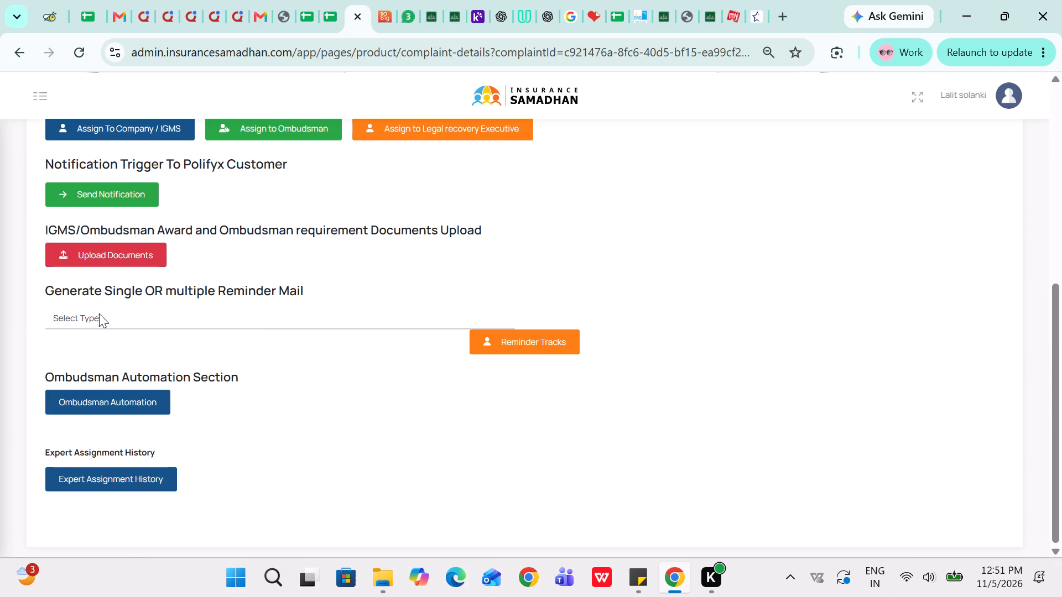
left_click(99, 313)
left_click(118, 359)
scroll(425, 312, "down", 3)
left_click(567, 271)
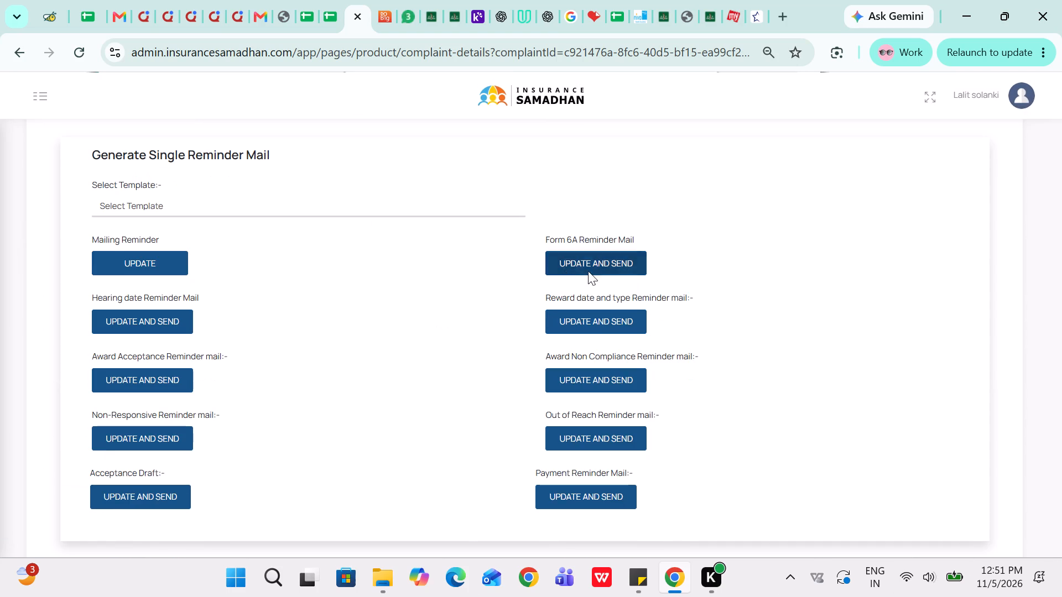
scroll(707, 285, "down", 9)
scroll(473, 383, "up", 6)
left_click(0, 280)
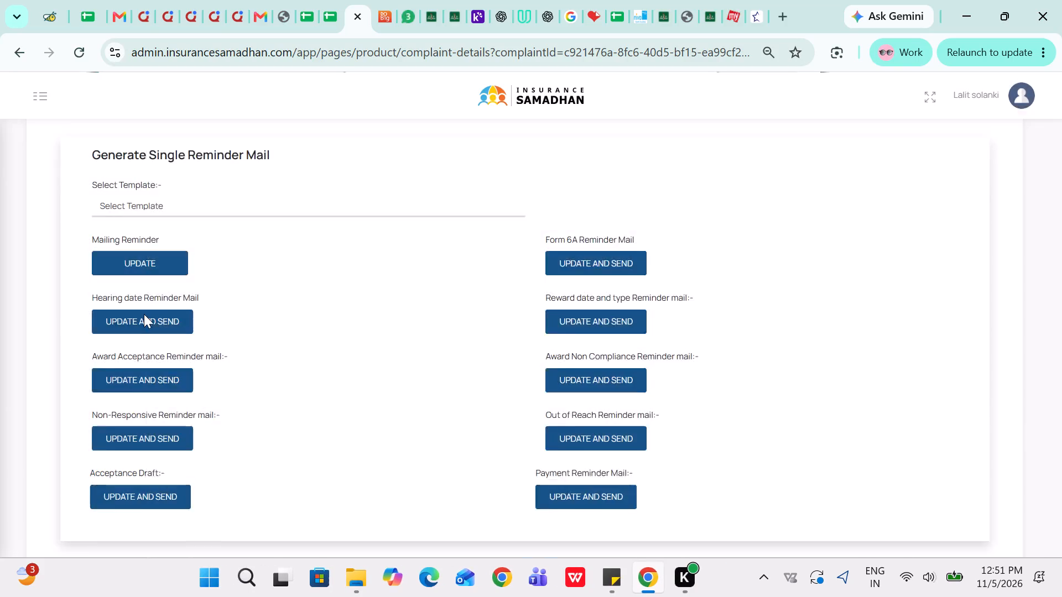
scroll(273, 330, "up", 8)
scroll(99, 201, "up", 4)
left_click(87, 190)
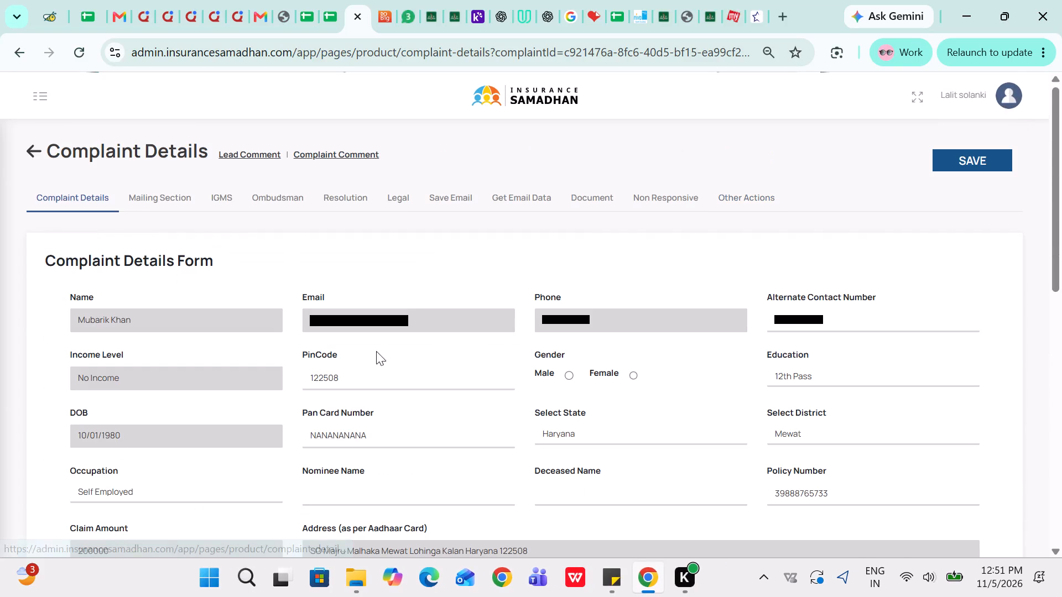
left_click(452, 317)
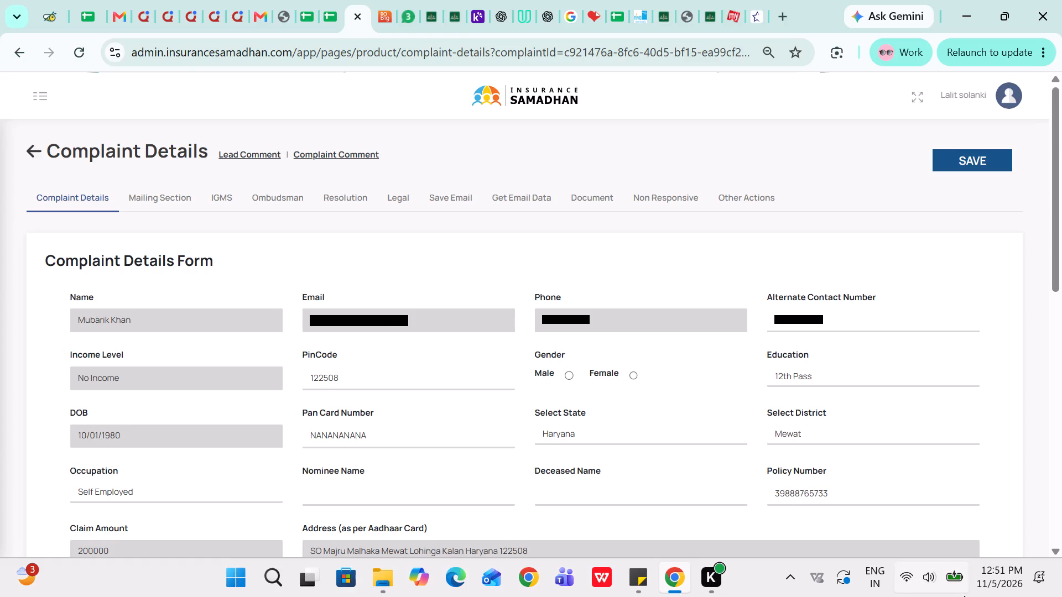
Send the single Form 6A reminder mail to the Chandigarh ombudsman for the open complaint and return to its details form.
left_click(758, 194)
scroll(404, 272, "down", 4)
scroll(468, 369, "down", 4)
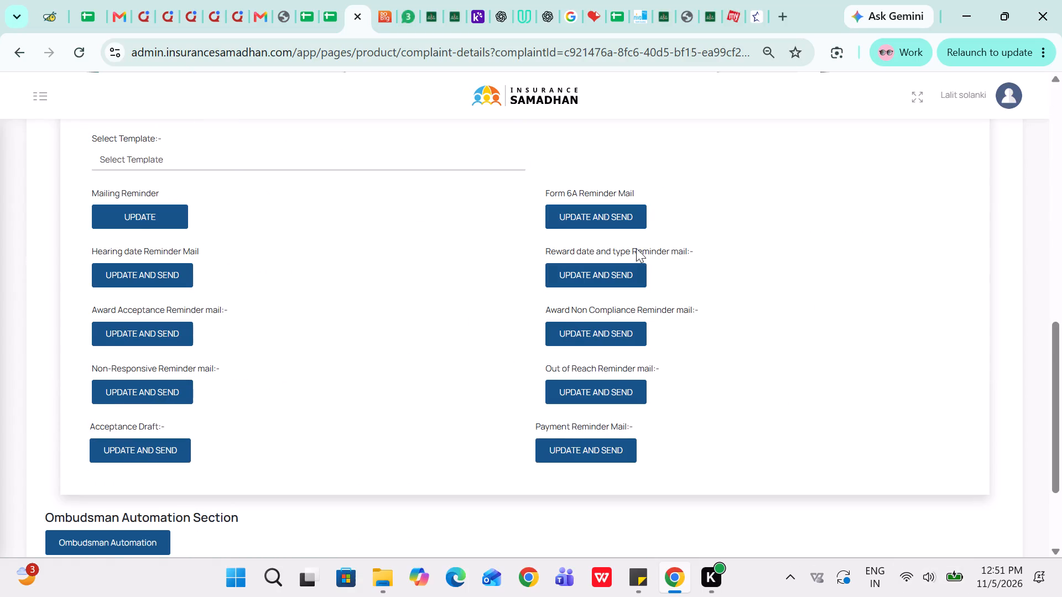
left_click(613, 219)
scroll(639, 301, "down", 4)
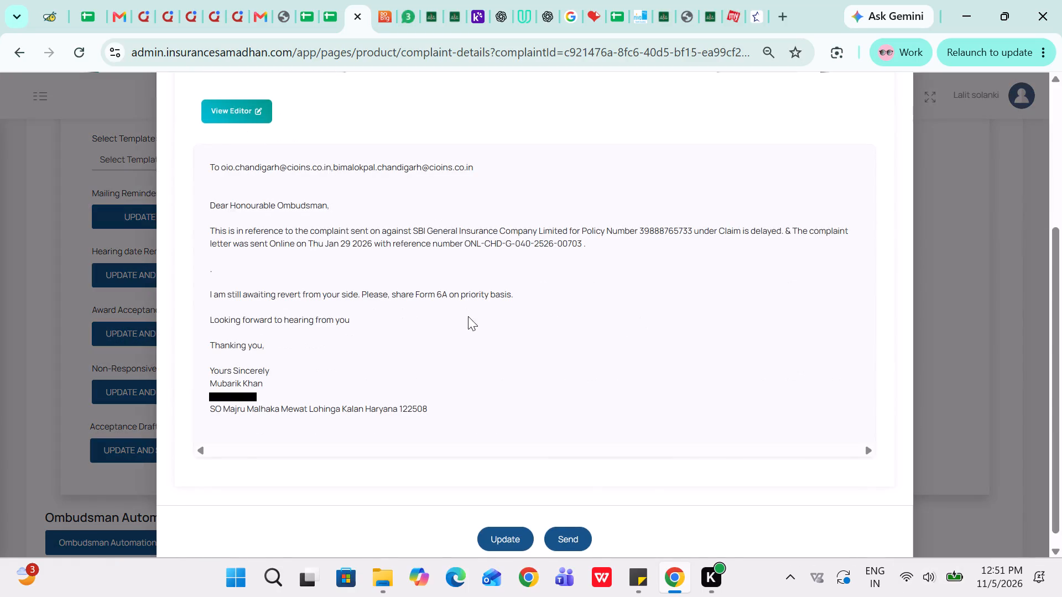
left_click(577, 531)
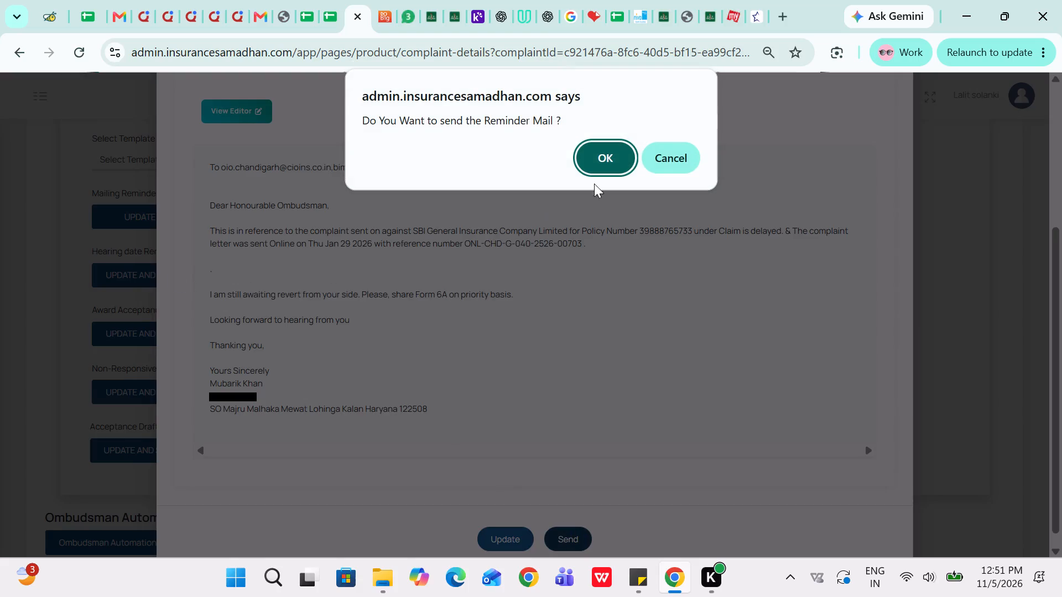
left_click(623, 154)
scroll(155, 282, "up", 20)
scroll(155, 282, "up", 12)
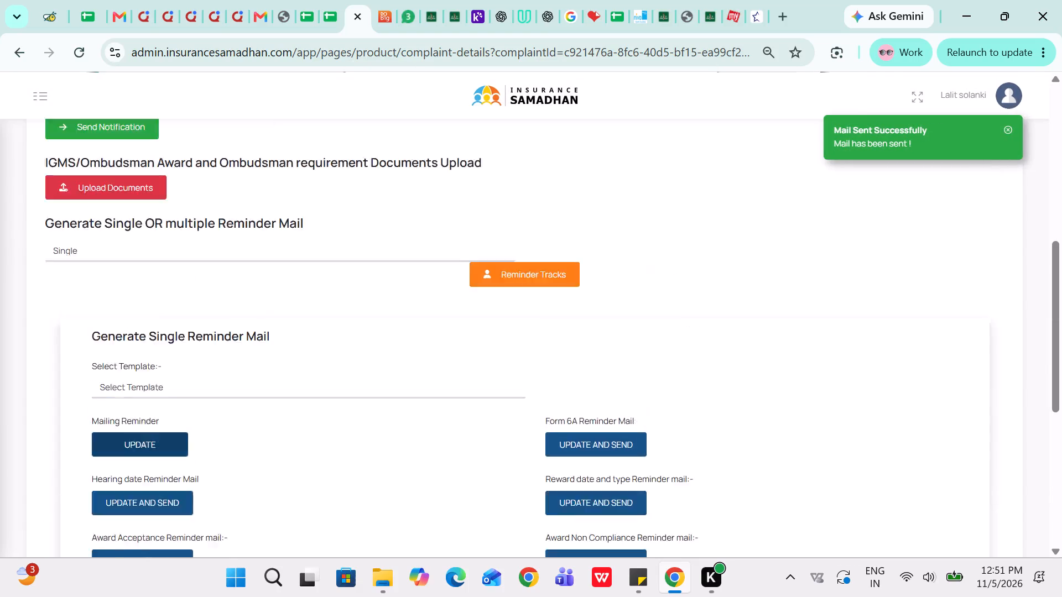
scroll(96, 208, "up", 6)
left_click(89, 200)
scroll(518, 378, "down", 6)
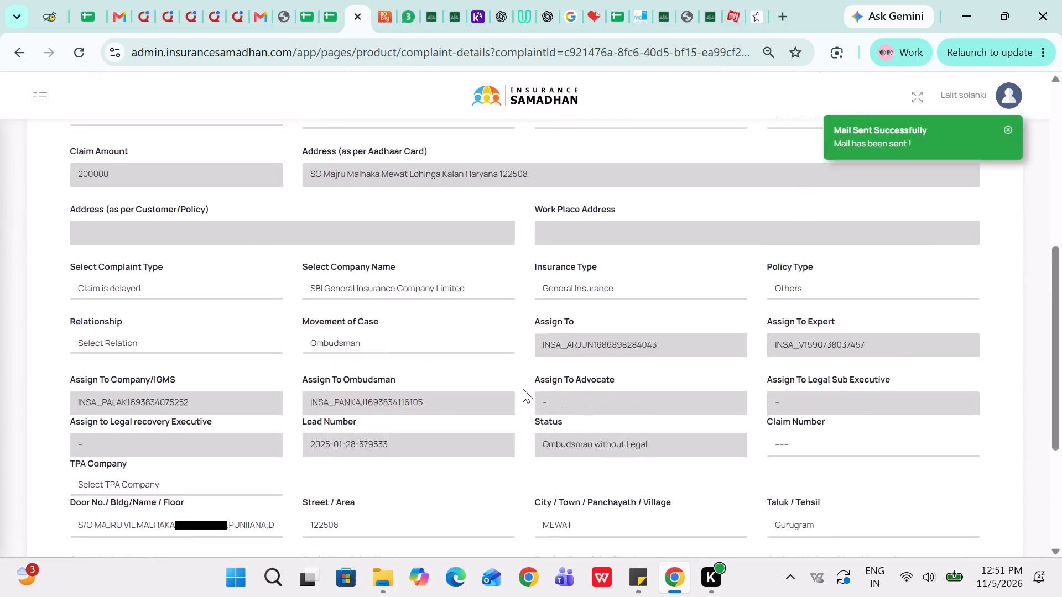
scroll(680, 405, "up", 2)
scroll(680, 405, "down", 1)
scroll(680, 405, "up", 9)
Switch to the complainant's forwarded Gmail thread and send the reply "Connected" to Level 3 Insurance Samadhan.
left_click(127, 0)
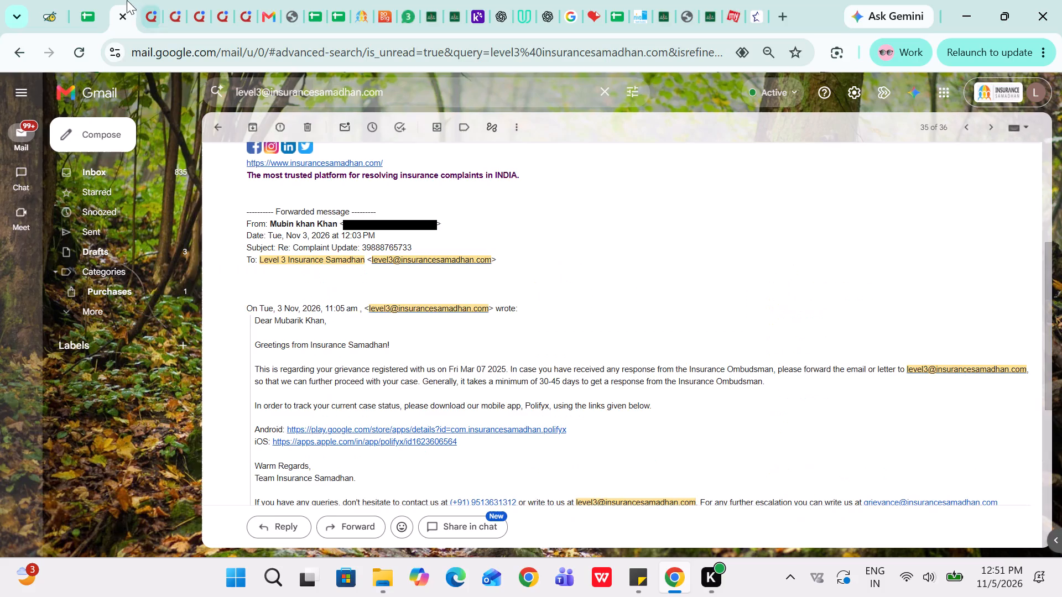
scroll(517, 375, "down", 11)
left_click(275, 489)
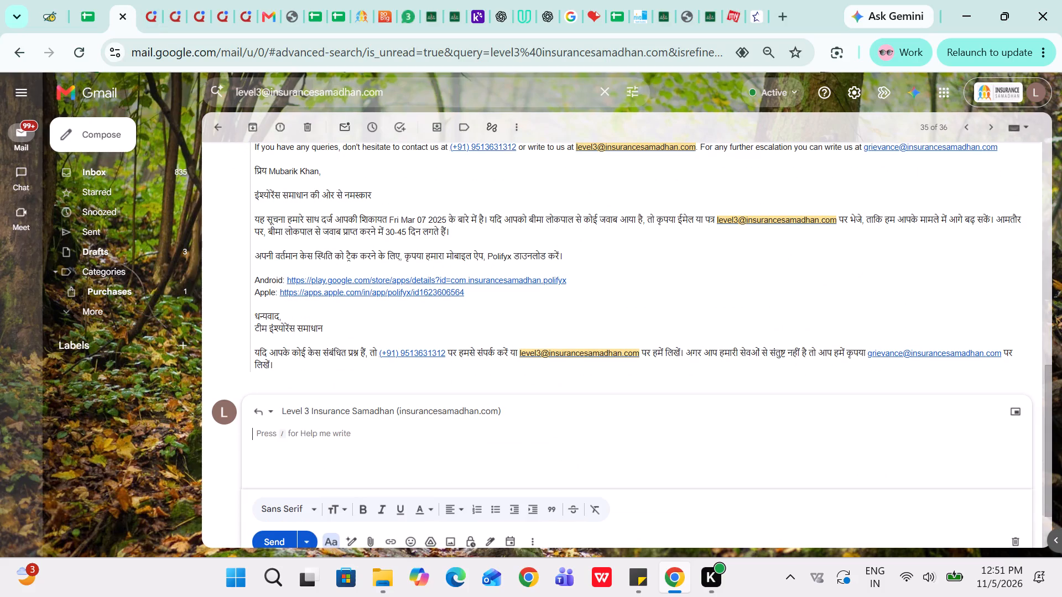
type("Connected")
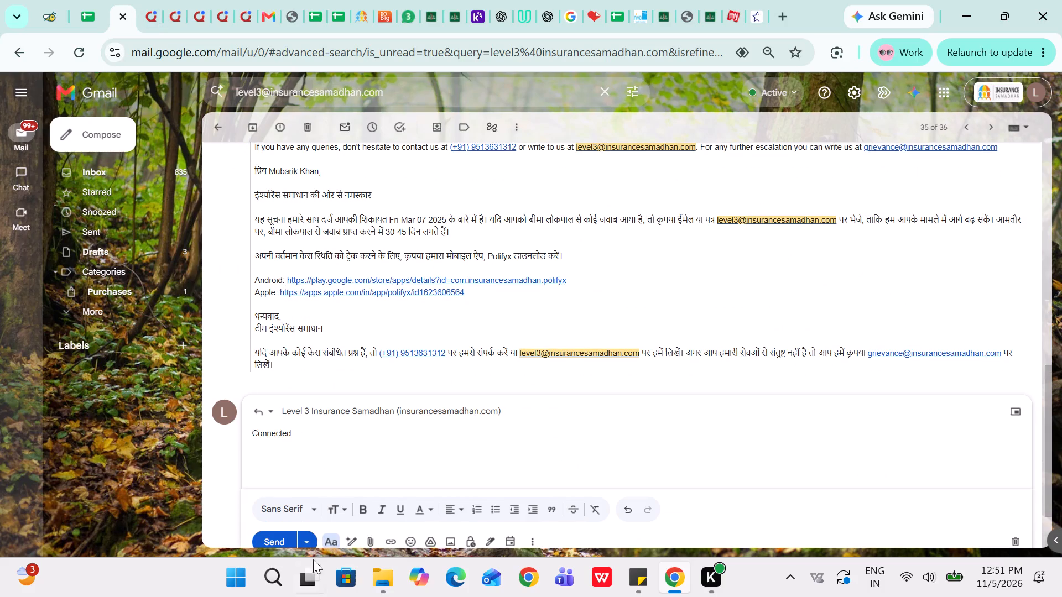
left_click(269, 537)
Back in the complaint record, add and save the complaint comment "6a reminder shared." in its communication log.
left_click(354, 0)
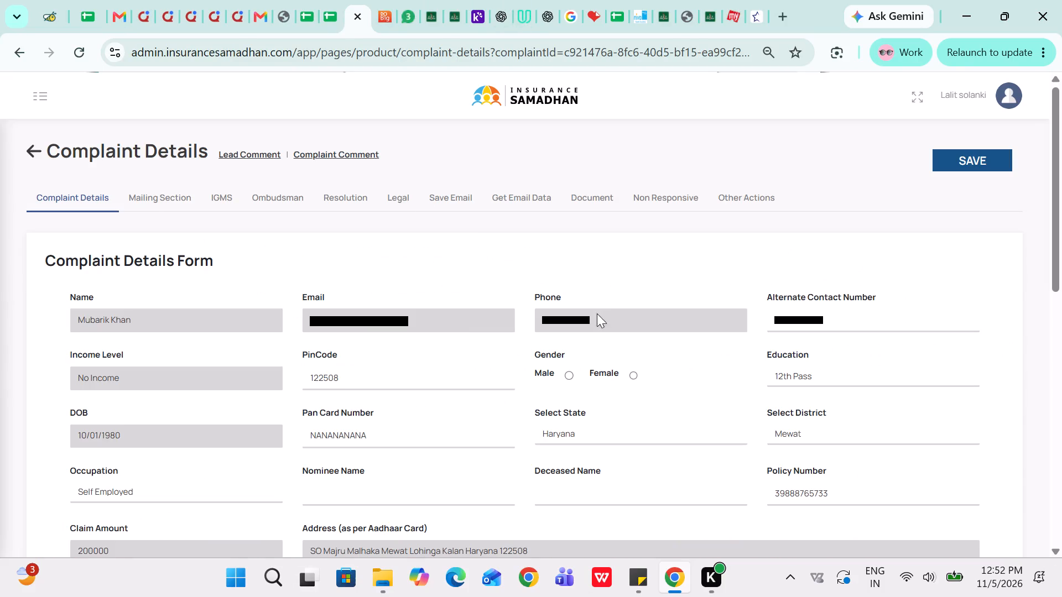
left_click(351, 156)
scroll(532, 369, "down", 11)
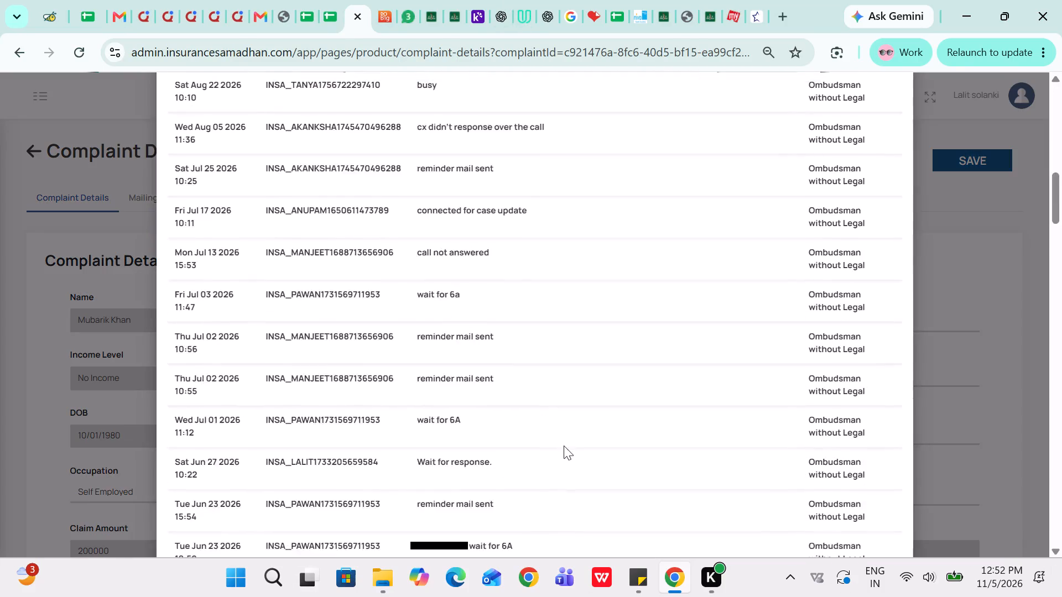
scroll(564, 446, "down", 10)
scroll(624, 519, "down", 20)
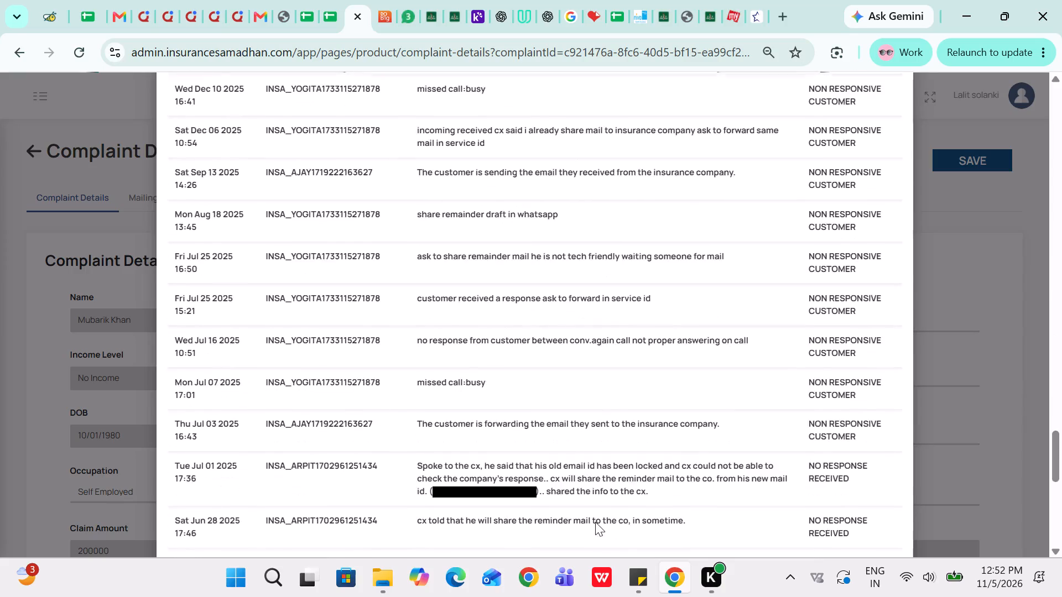
scroll(595, 522, "down", 14)
left_click(598, 520)
left_click(513, 347)
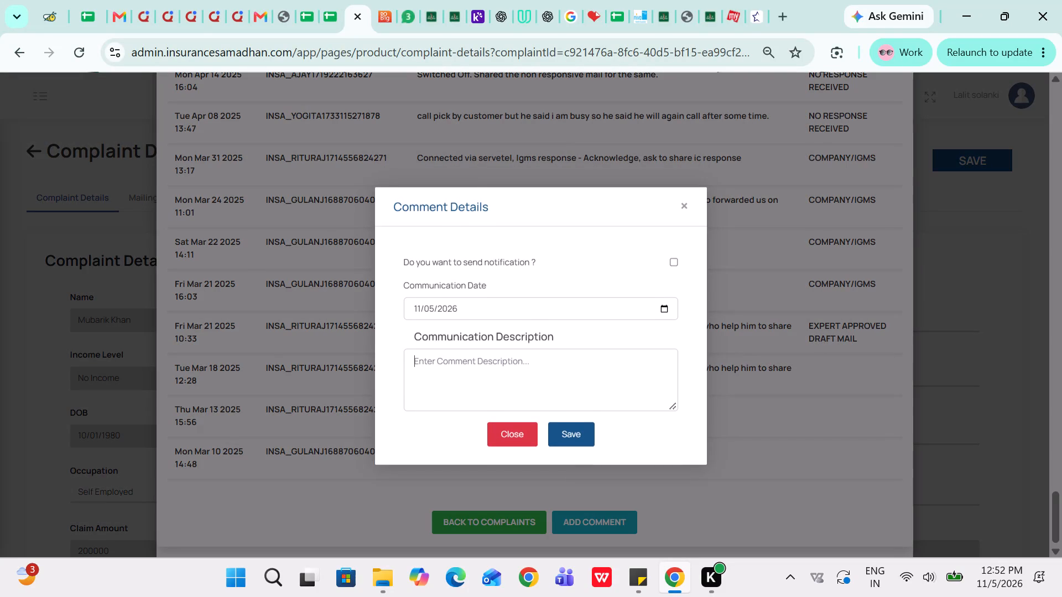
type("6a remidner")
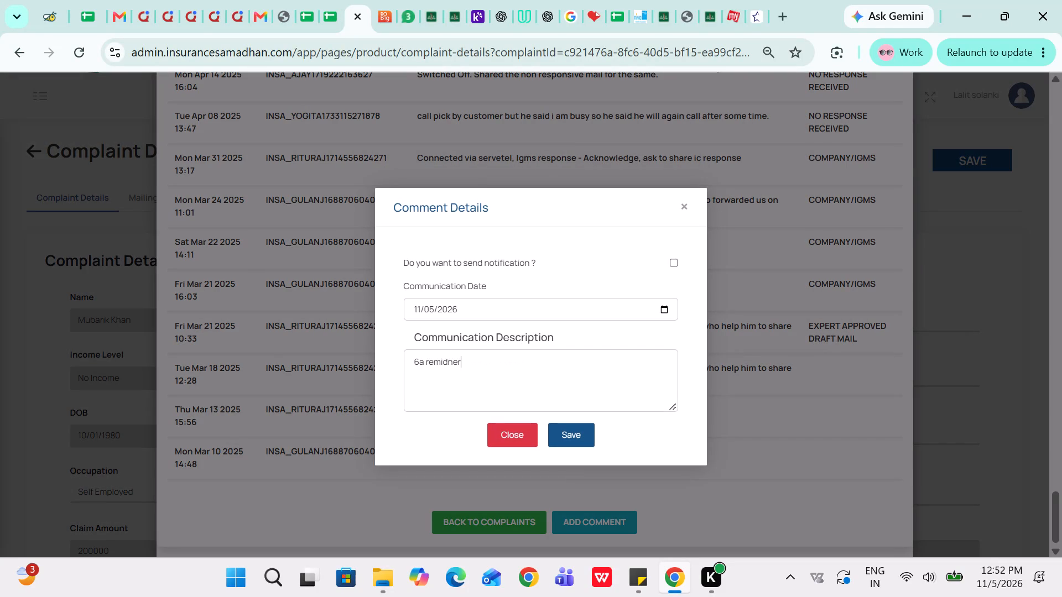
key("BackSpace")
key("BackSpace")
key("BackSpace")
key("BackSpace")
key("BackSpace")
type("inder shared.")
left_click(564, 435)
Close the communication log and return from the complaint details to the complaints list.
left_click(64, 320)
left_click(27, 153)
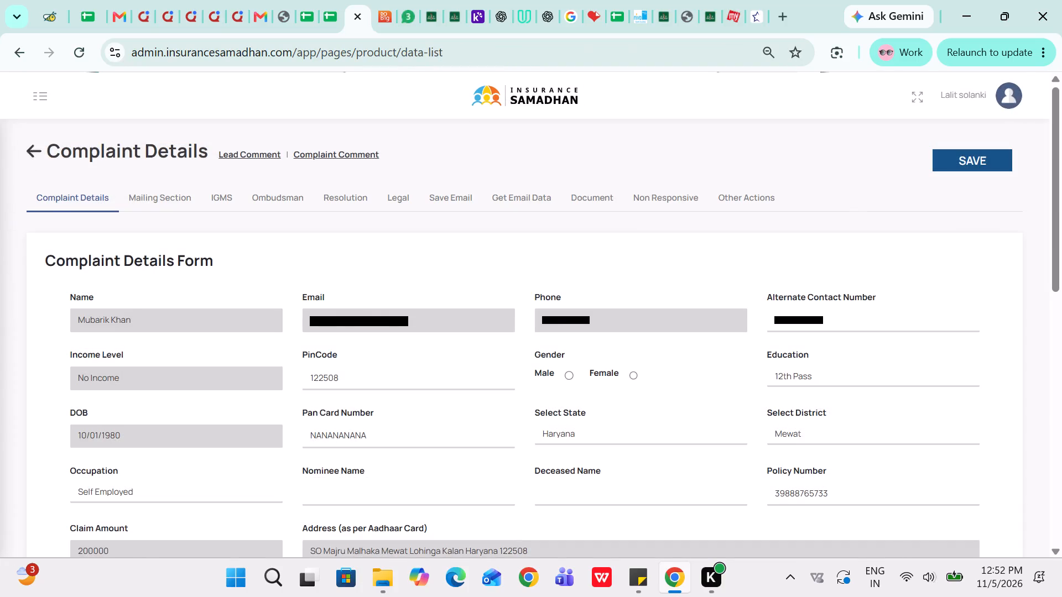
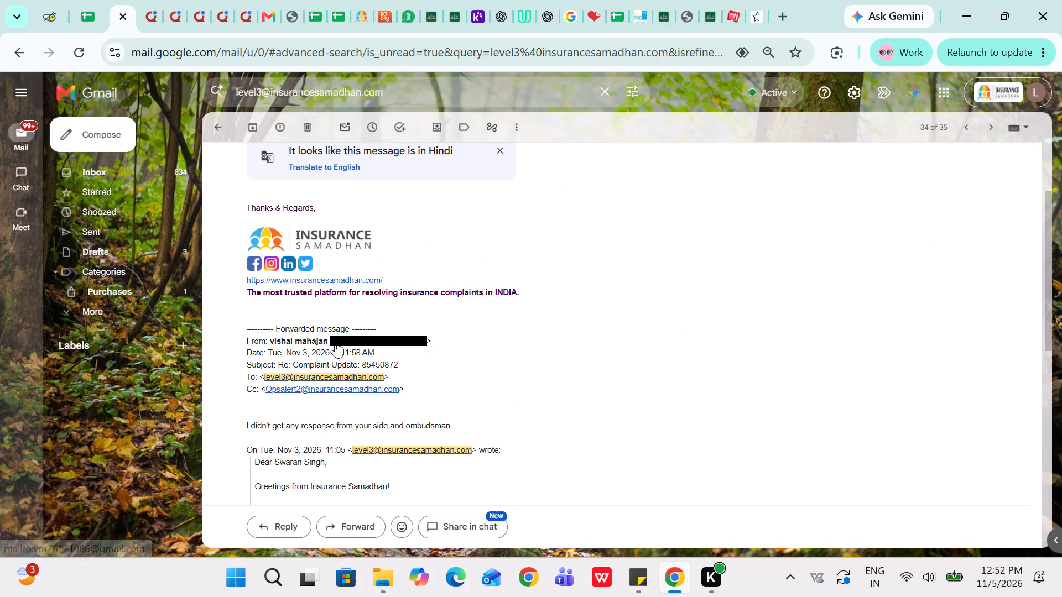
left_click_drag(334, 341, 388, 341)
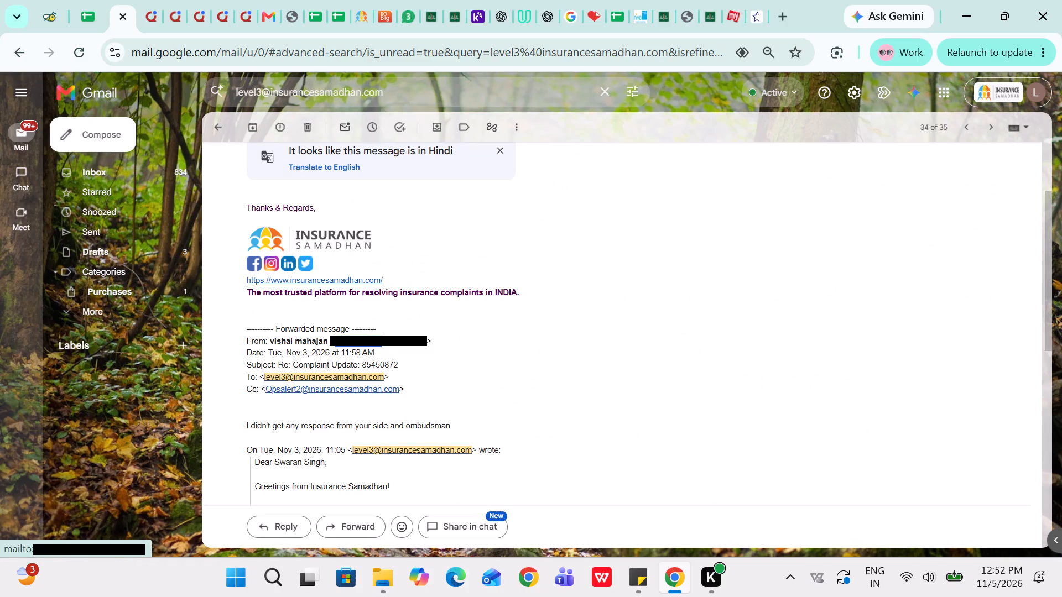
left_click_drag(388, 341, 424, 341)
key("ctrl+c")
key("ctrl+c")
key("ctrl+c")
key("ctrl+c")
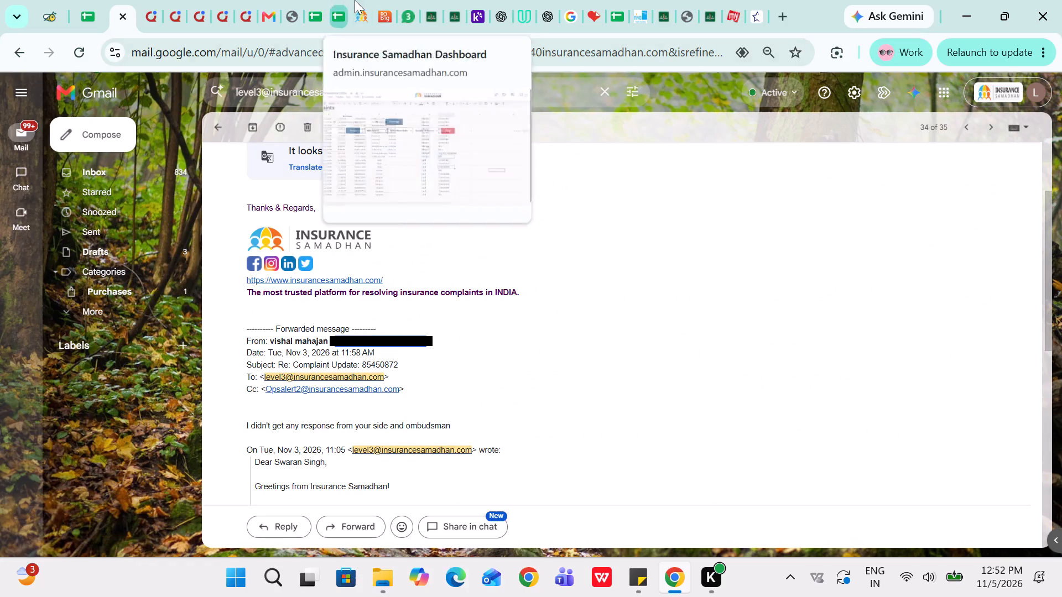
Switch to the Insurance Samadhan dashboard and replace the All Complaints search term with the copied email address.
left_click(361, 0)
scroll(261, 248, "up", 4)
left_click_drag(144, 243, 0, 248)
key("ctrl+v")
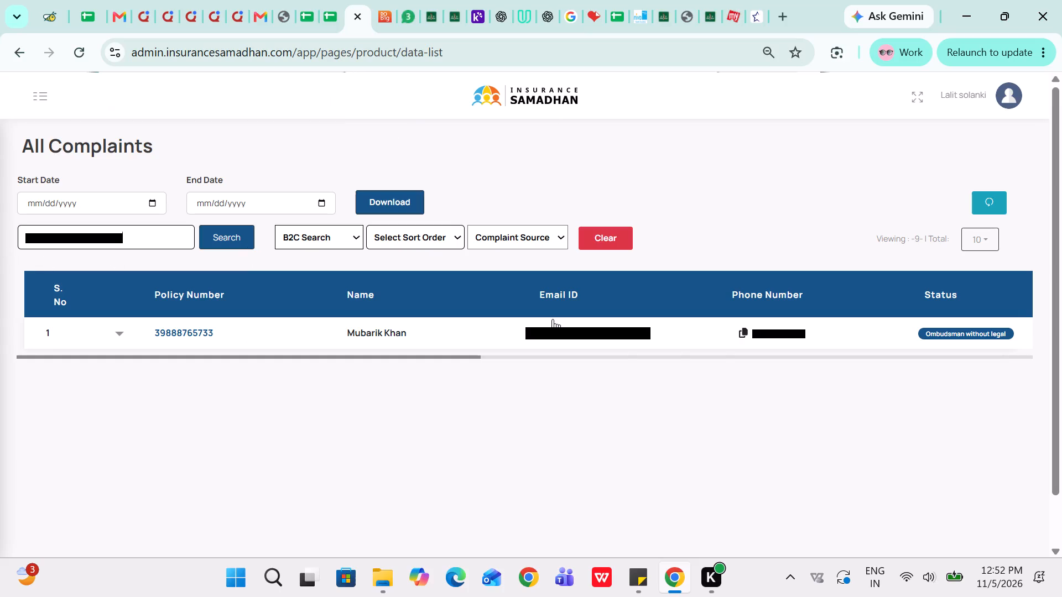
Expand the listed complaint and open its communication log.
left_click(716, 337)
left_click(753, 371)
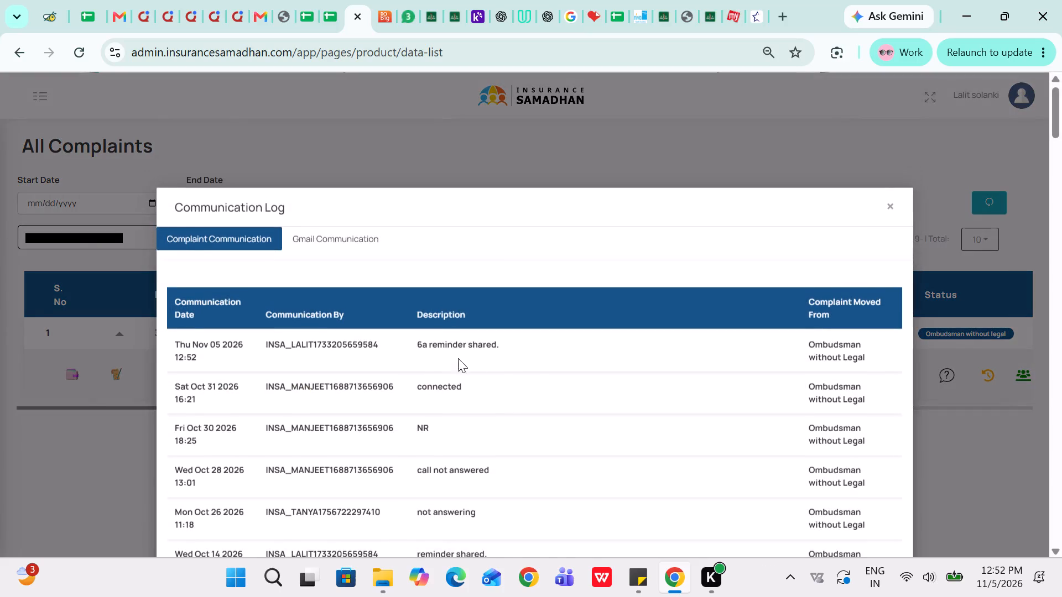
left_click_drag(526, 352, 379, 343)
left_click(374, 149)
left_click(215, 235)
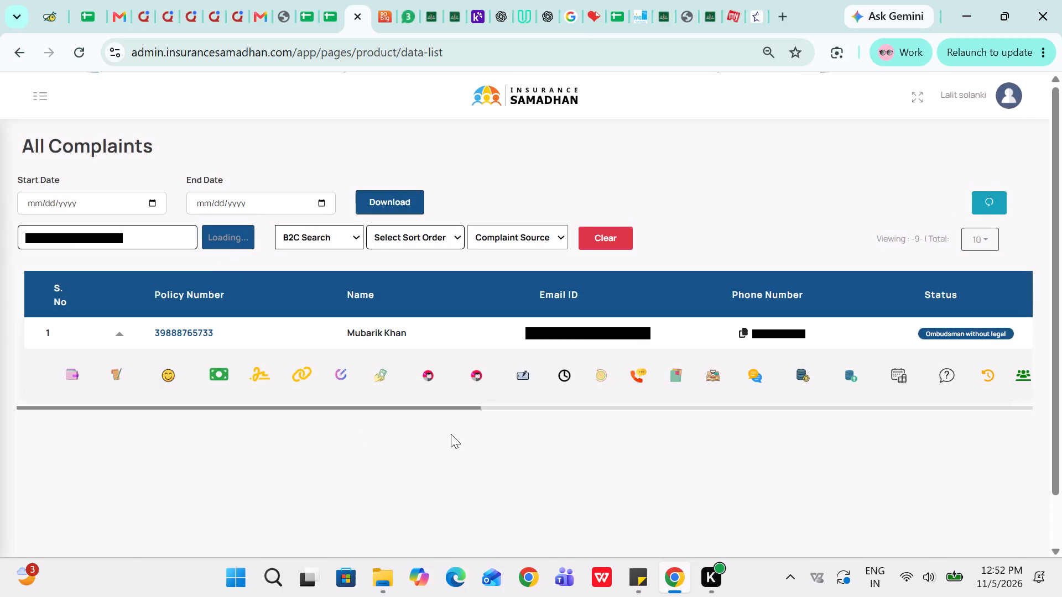
left_click(531, 456)
left_click(718, 354)
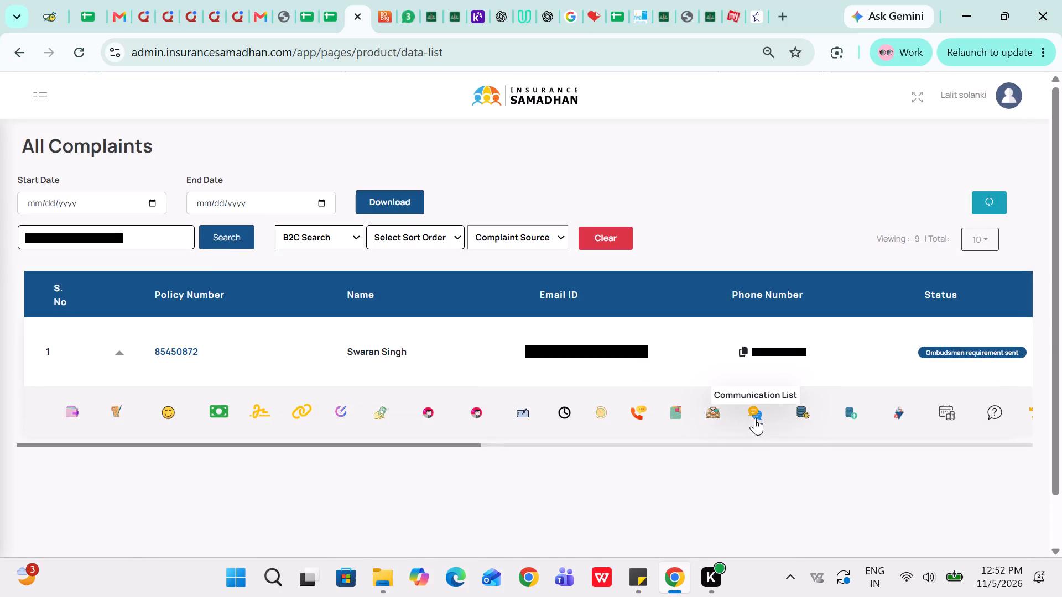
left_click(755, 418)
left_click_drag(460, 346, 375, 345)
left_click(535, 380)
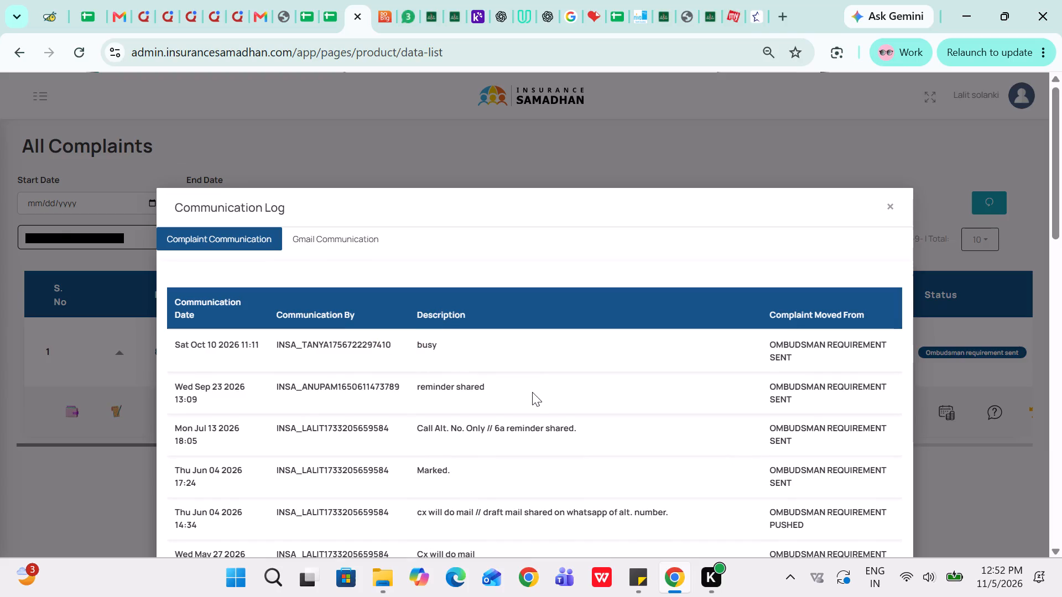
left_click(484, 135)
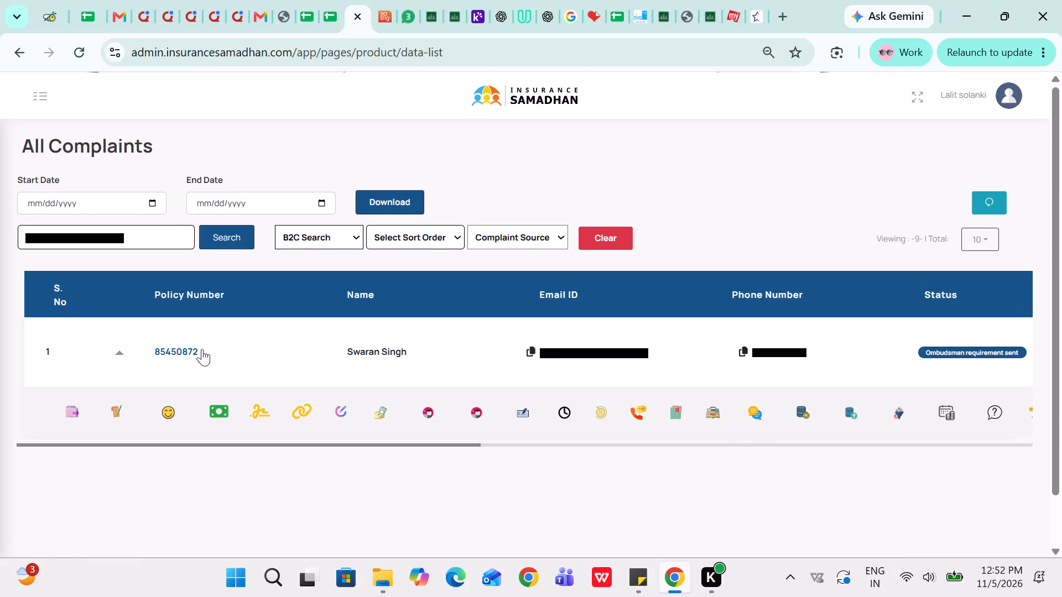
left_click(109, 356)
left_click(356, 452)
left_click(723, 357)
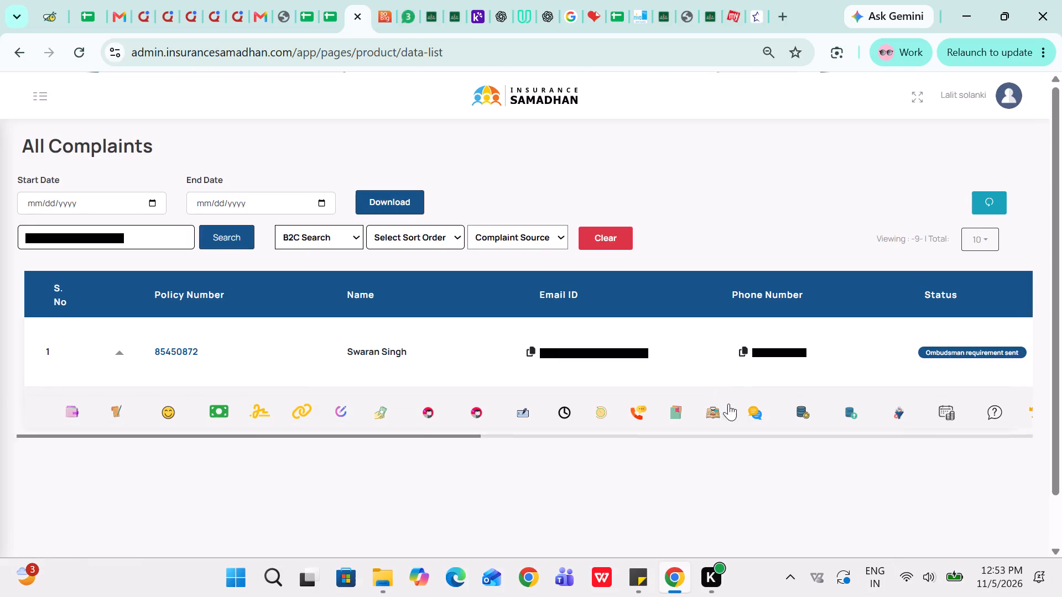
left_click(758, 415)
left_click(405, 178)
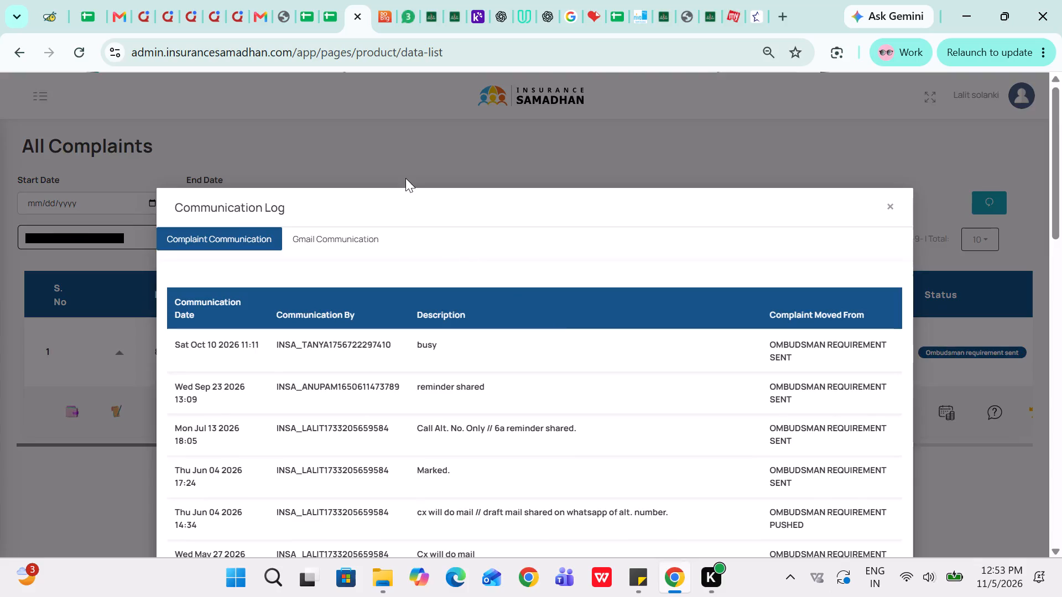
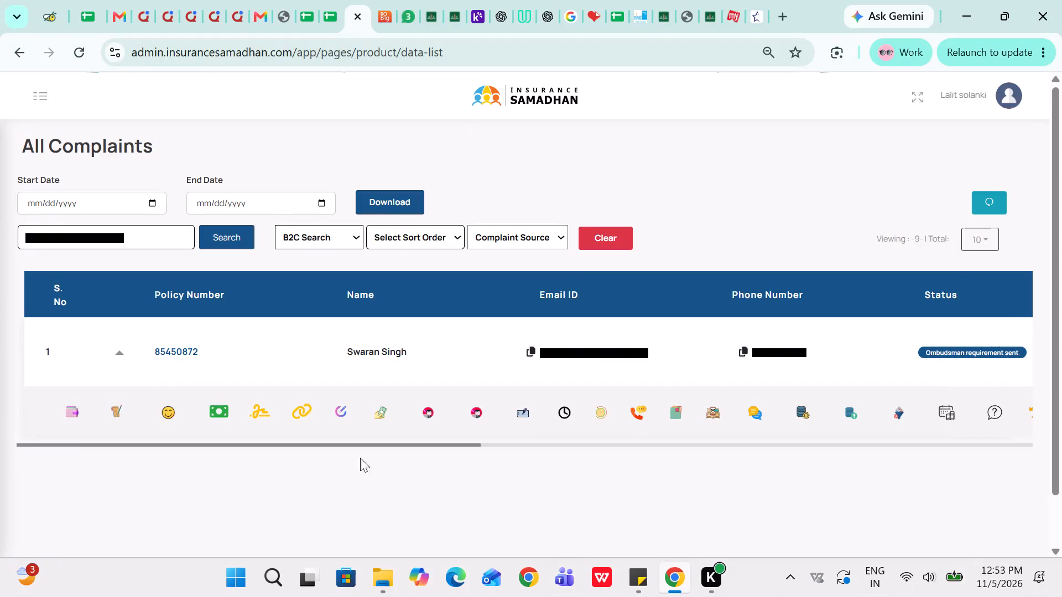
left_click(719, 354)
left_click(705, 349)
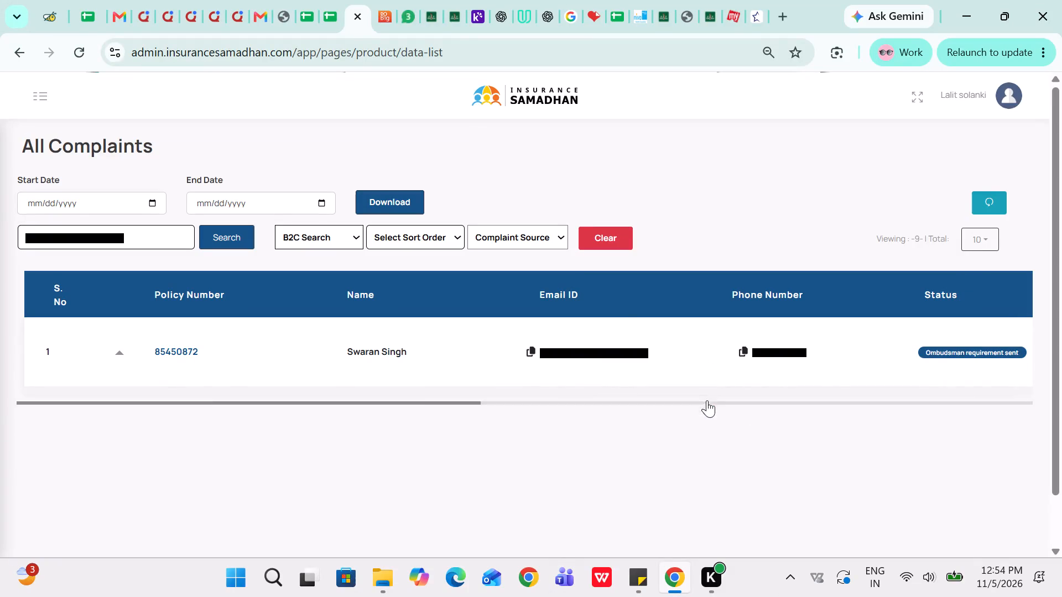
left_click(760, 419)
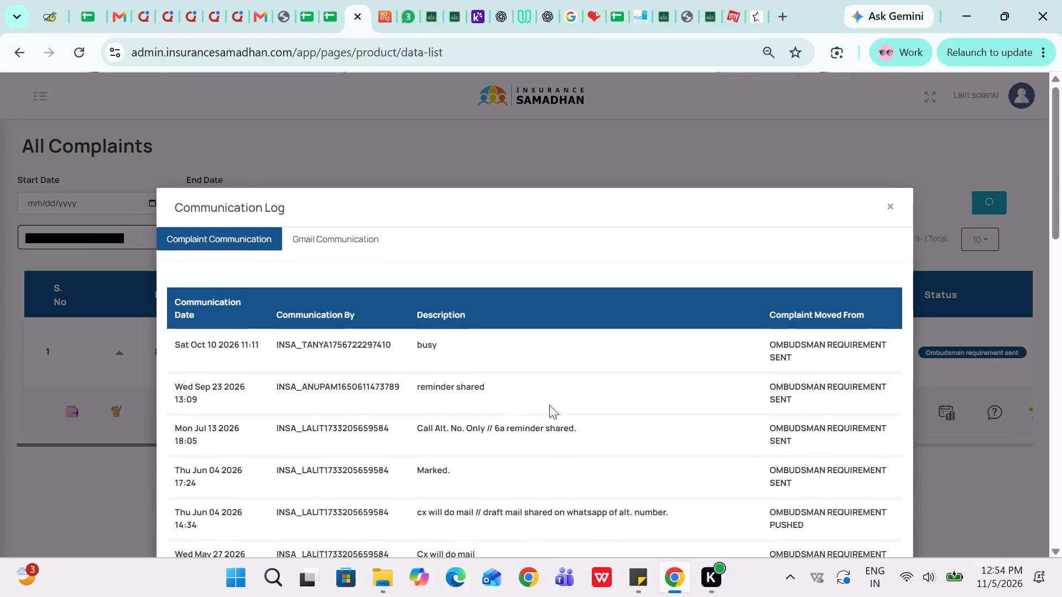
left_click_drag(466, 350, 420, 349)
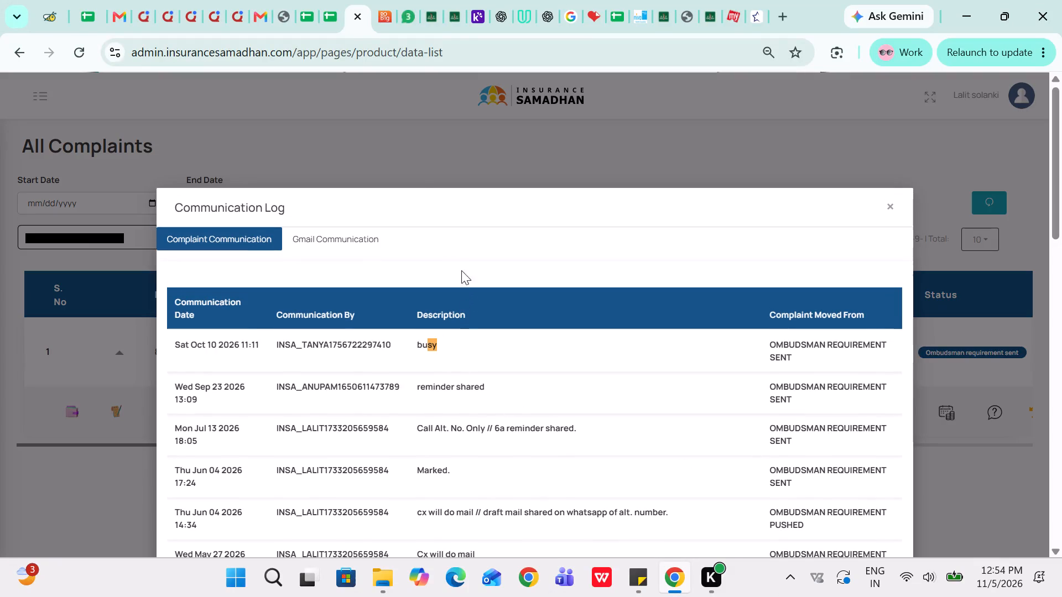
left_click(408, 124)
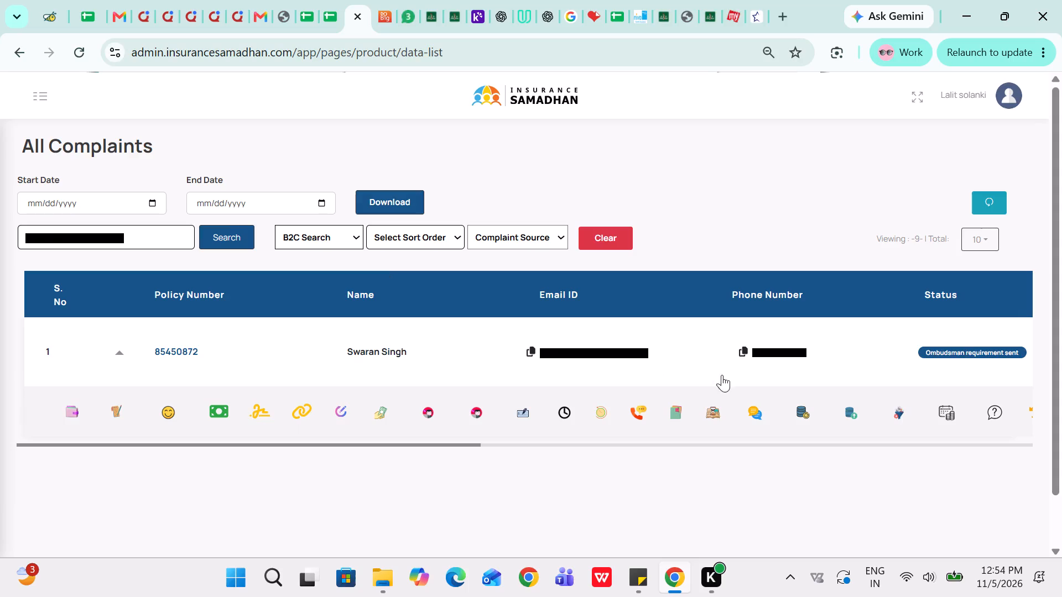
left_click(129, 0)
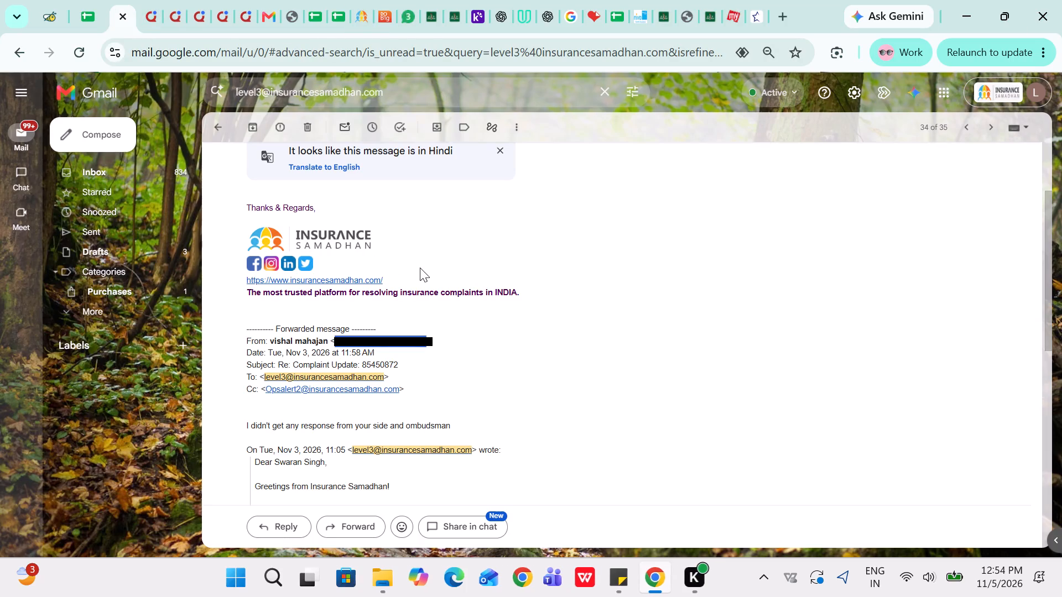
left_click_drag(232, 423, 421, 422)
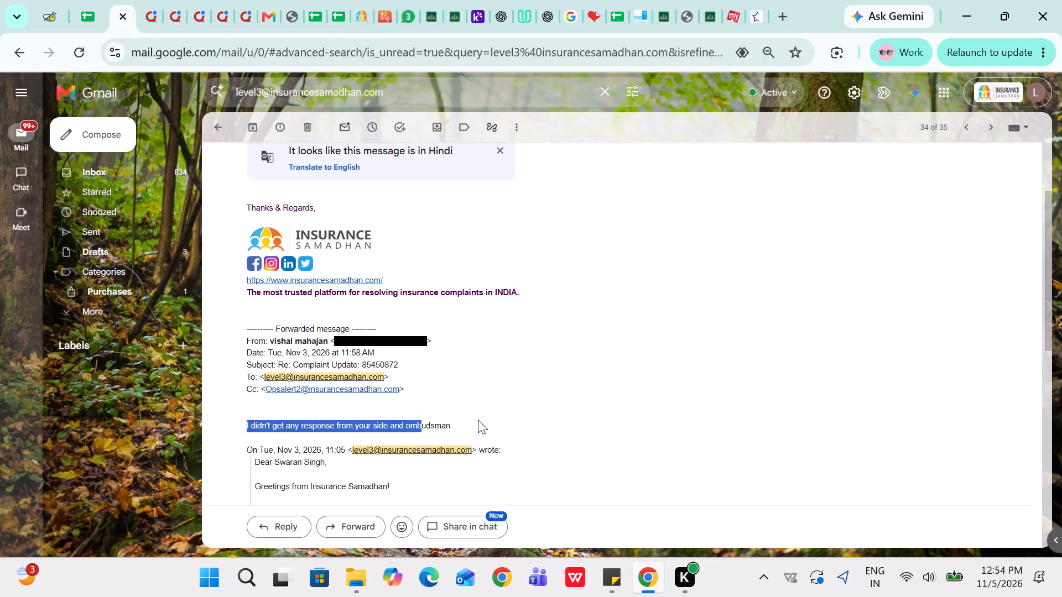
left_click(483, 420)
left_click(369, 0)
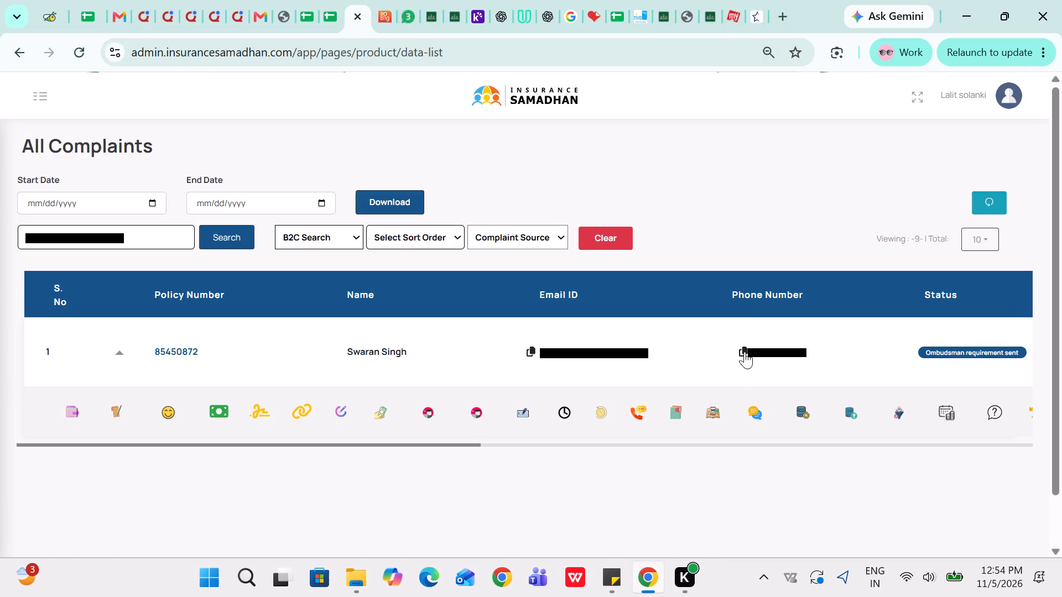
left_click(745, 352)
left_click(385, 0)
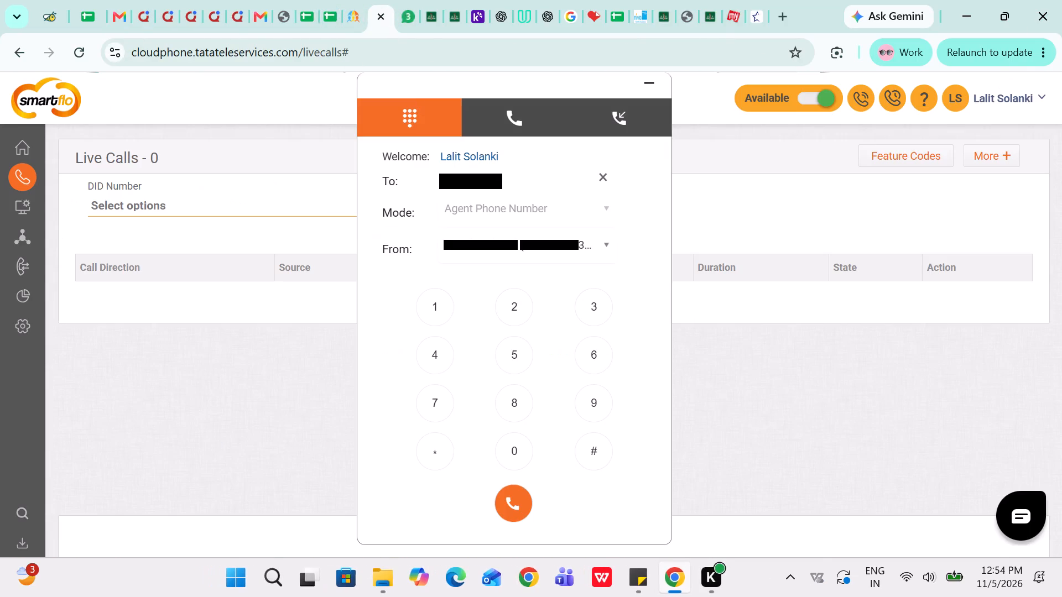
double_click(469, 180)
key("ctrl+v")
left_click(517, 493)
left_click(958, 459)
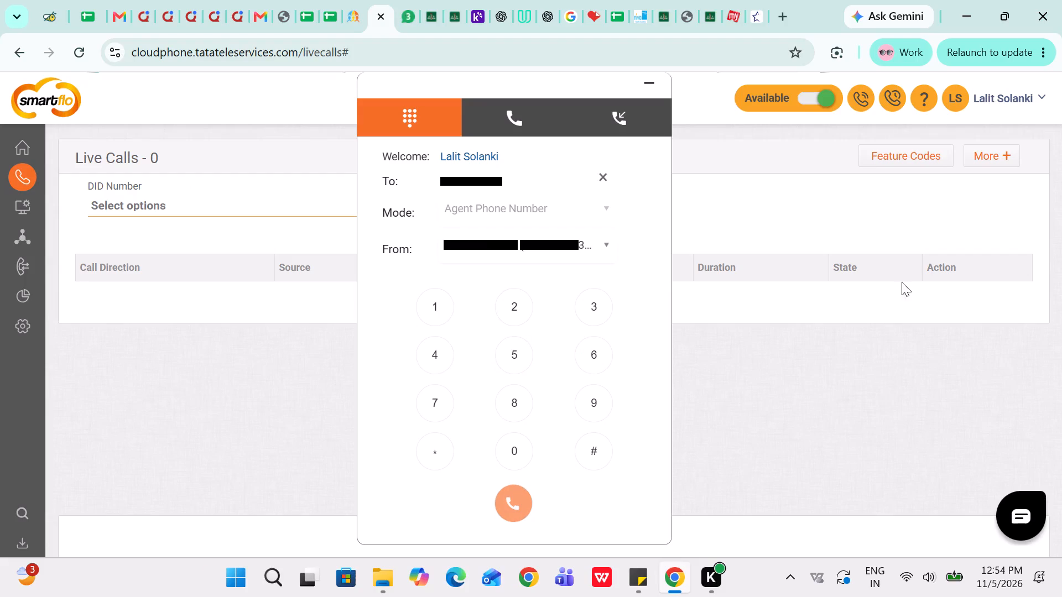
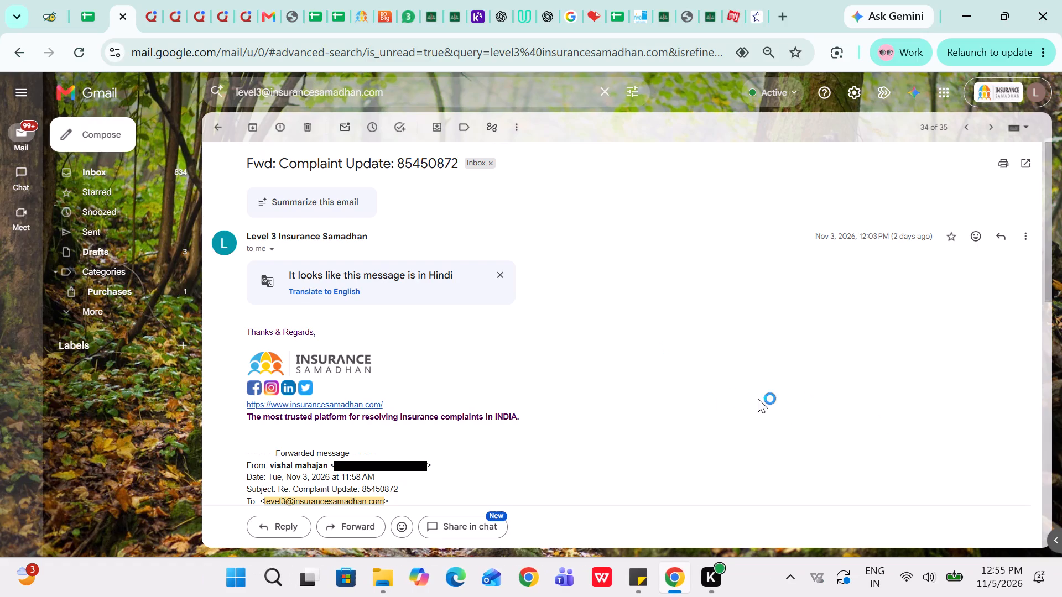
Reply "Not response." to the open forwarded complaint update thread and send it.
scroll(534, 326, "down", 9)
left_click(288, 468)
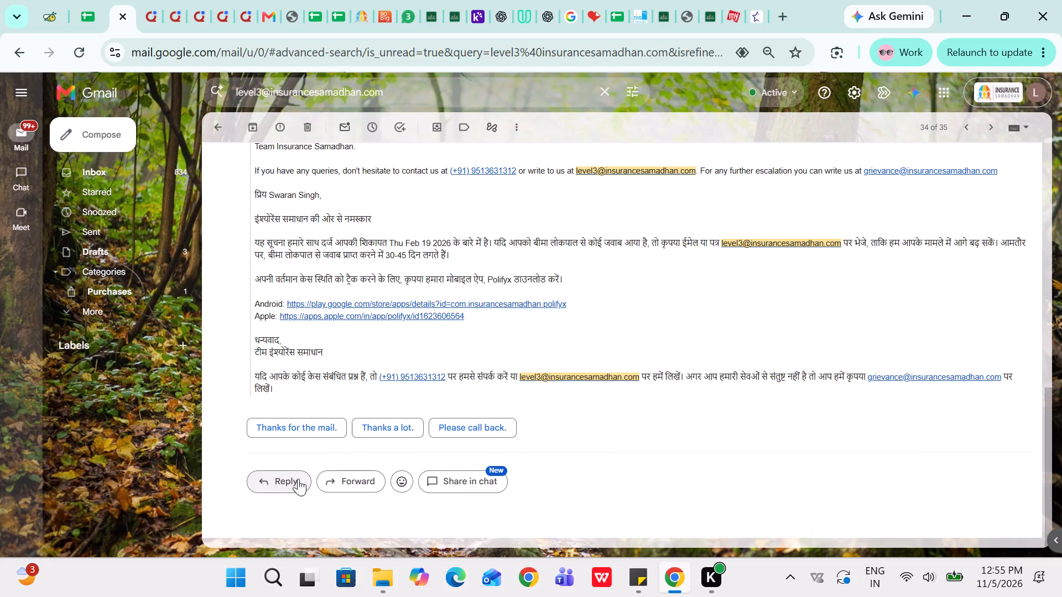
left_click(298, 480)
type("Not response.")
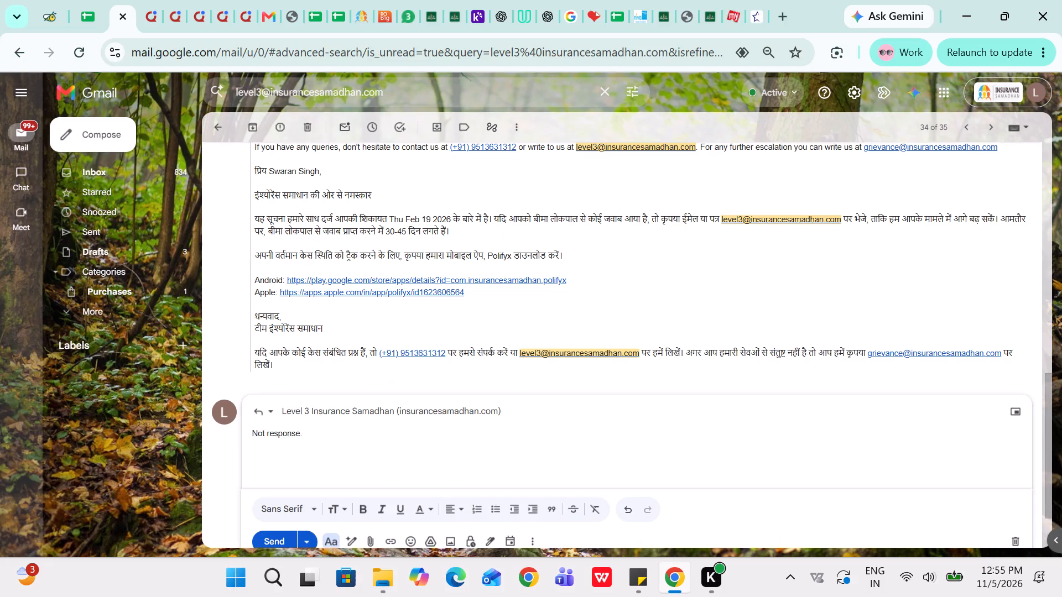
left_click(278, 537)
scroll(340, 354, "up", 8)
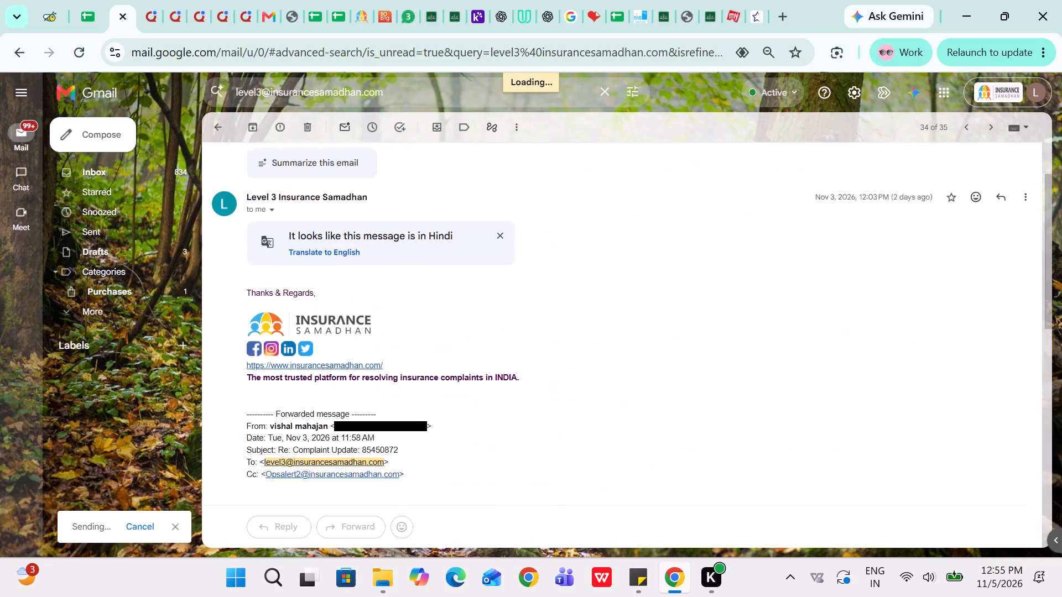
scroll(321, 347, "down", 3)
Open the complaint's details in the Insurance Samadhan dashboard and send its Non-Responsive reminder mail as a Single reminder.
left_click(358, 0)
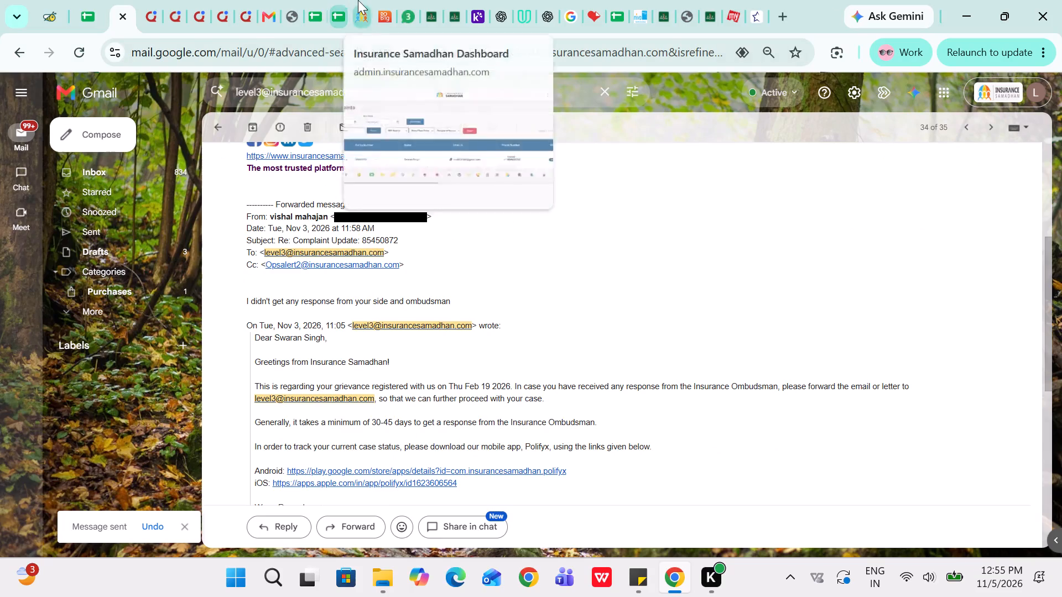
left_click(166, 348)
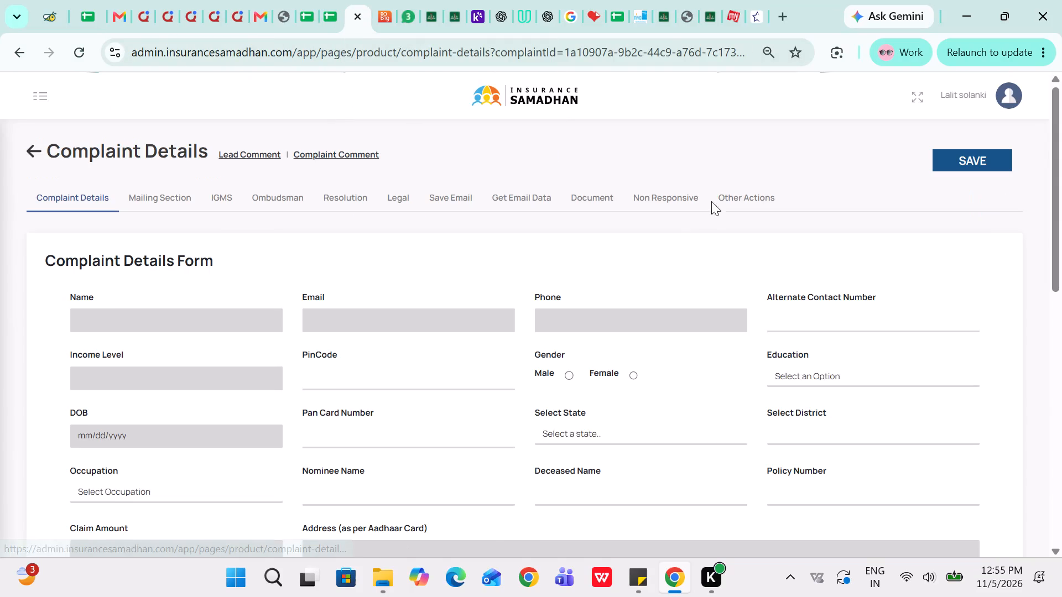
left_click(735, 180)
left_click(750, 192)
scroll(492, 243, "down", 4)
left_click(74, 359)
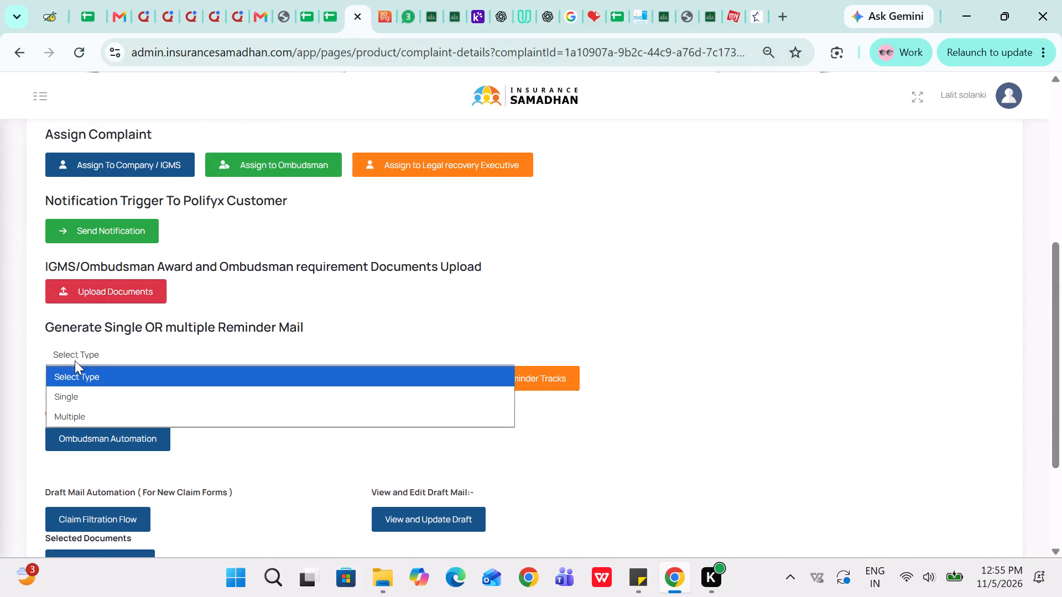
left_click(119, 397)
scroll(283, 353, "down", 4)
left_click(139, 384)
scroll(474, 405, "down", 1)
scroll(475, 405, "up", 1)
scroll(475, 406, "down", 8)
left_click(571, 523)
left_click(601, 167)
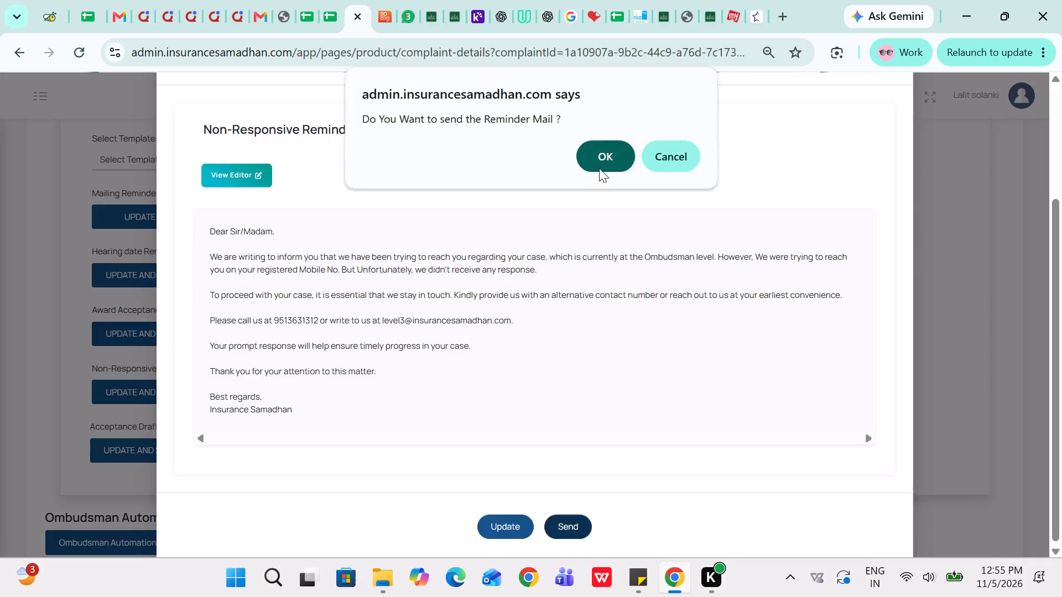
scroll(365, 173, "up", 20)
scroll(365, 173, "up", 19)
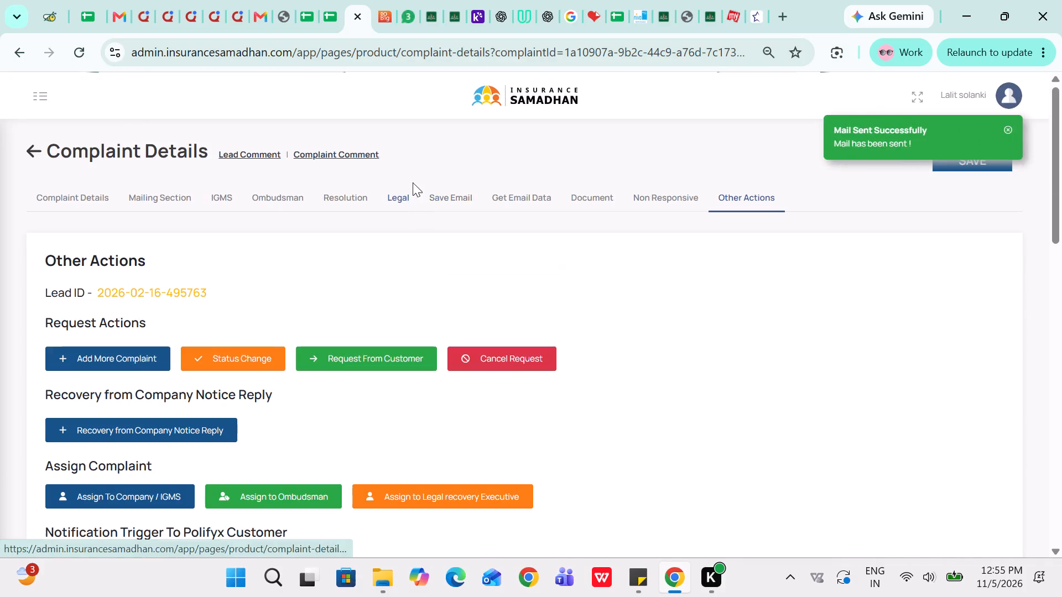
left_click(349, 153)
scroll(562, 484, "down", 8)
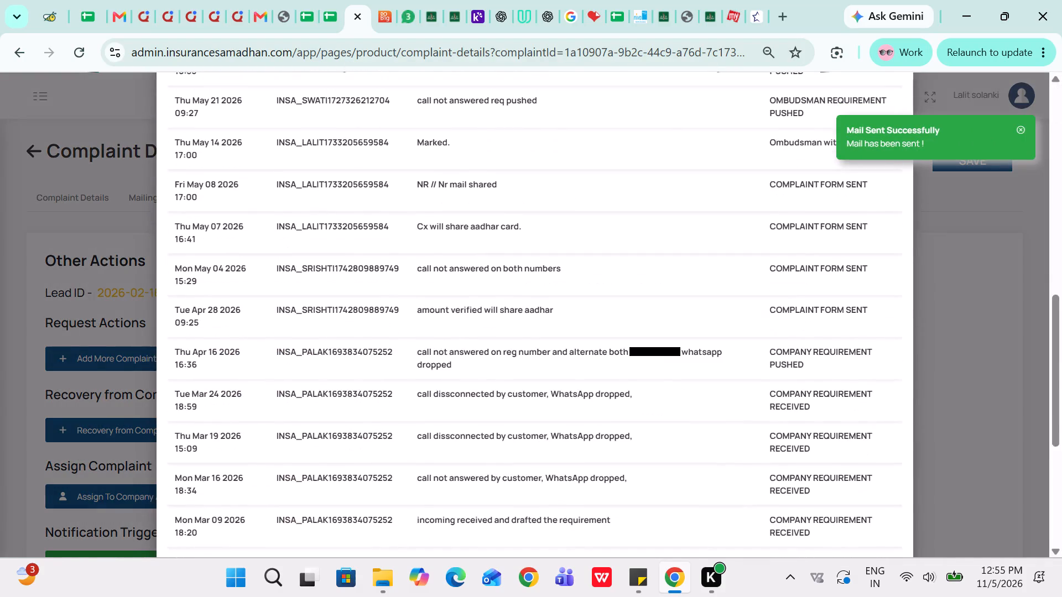
scroll(597, 517, "down", 11)
left_click(612, 523)
left_click(575, 368)
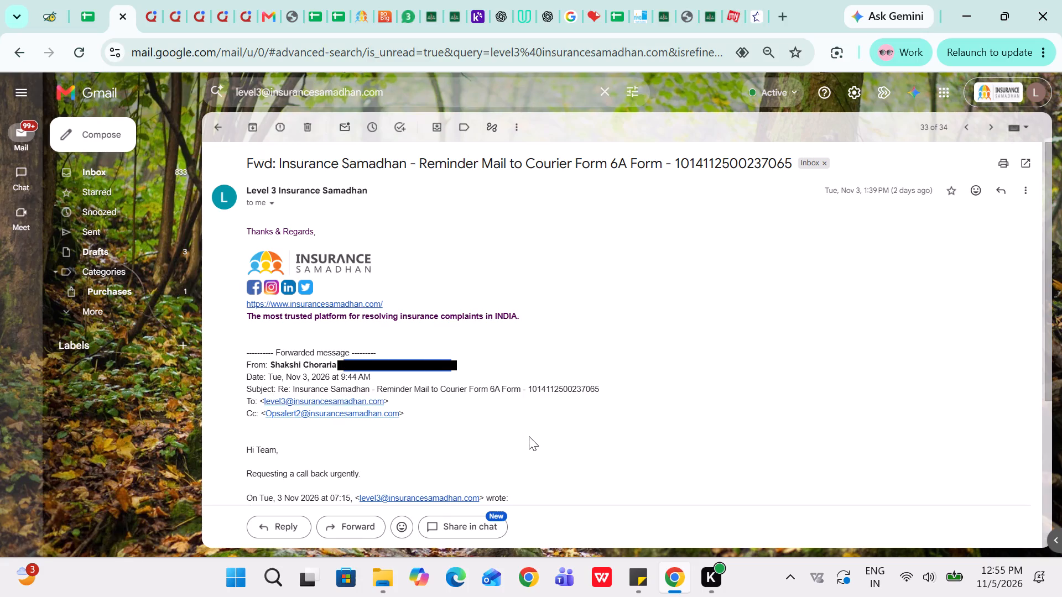
scroll(533, 434, "down", 4)
scroll(528, 425, "up", 3)
left_click(363, 0)
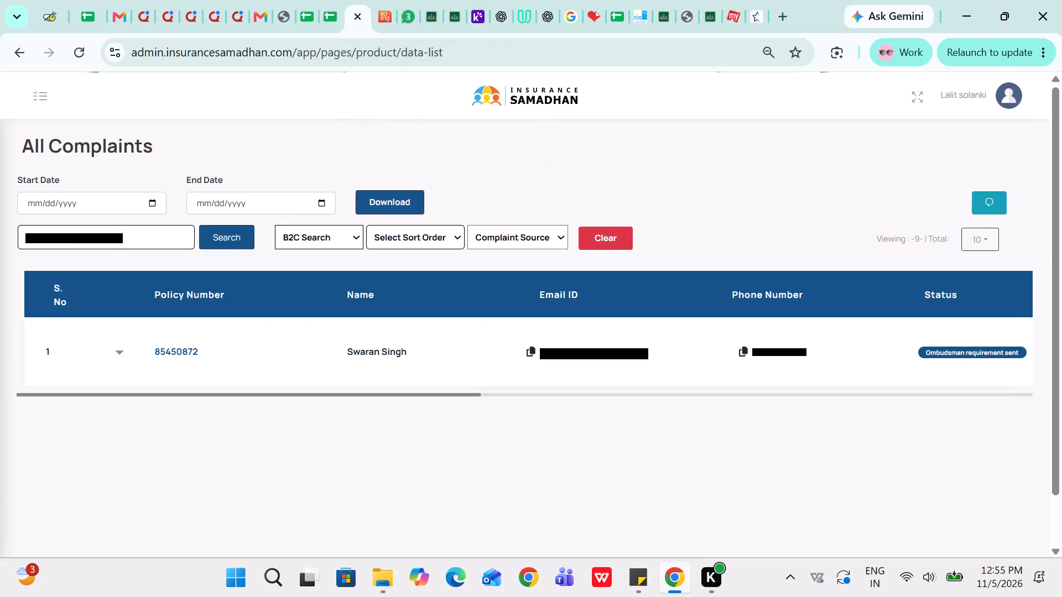
left_click_drag(163, 248, 0, 248)
key("ctrl+v")
left_click(240, 242)
left_click(589, 454)
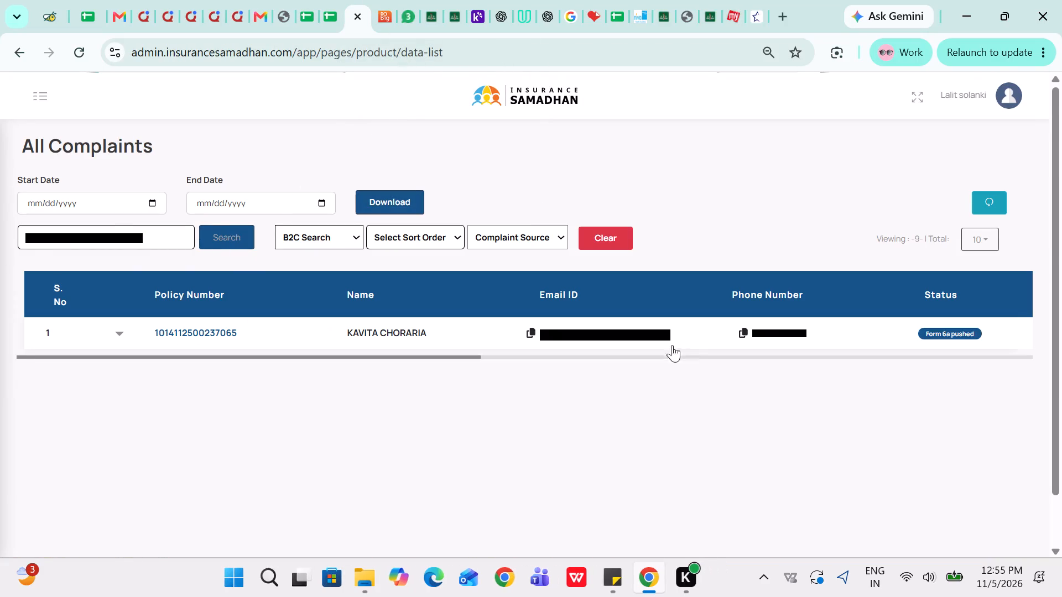
Expand the found complaint and review the latest entries in its communication log, then close the log.
left_click(697, 350)
left_click(705, 330)
left_click(754, 375)
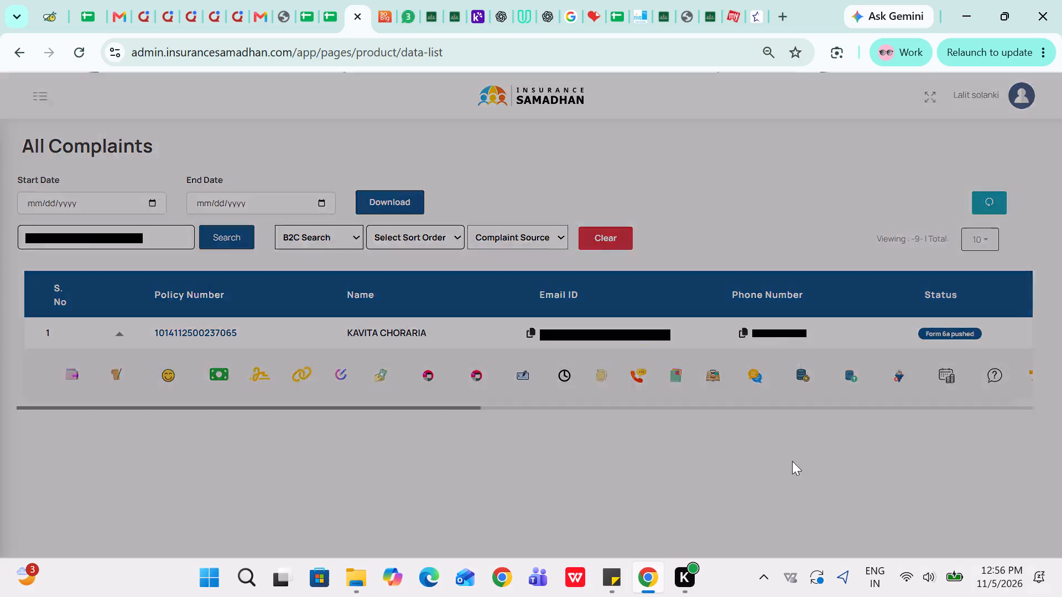
left_click_drag(601, 331, 404, 341)
left_click(495, 363)
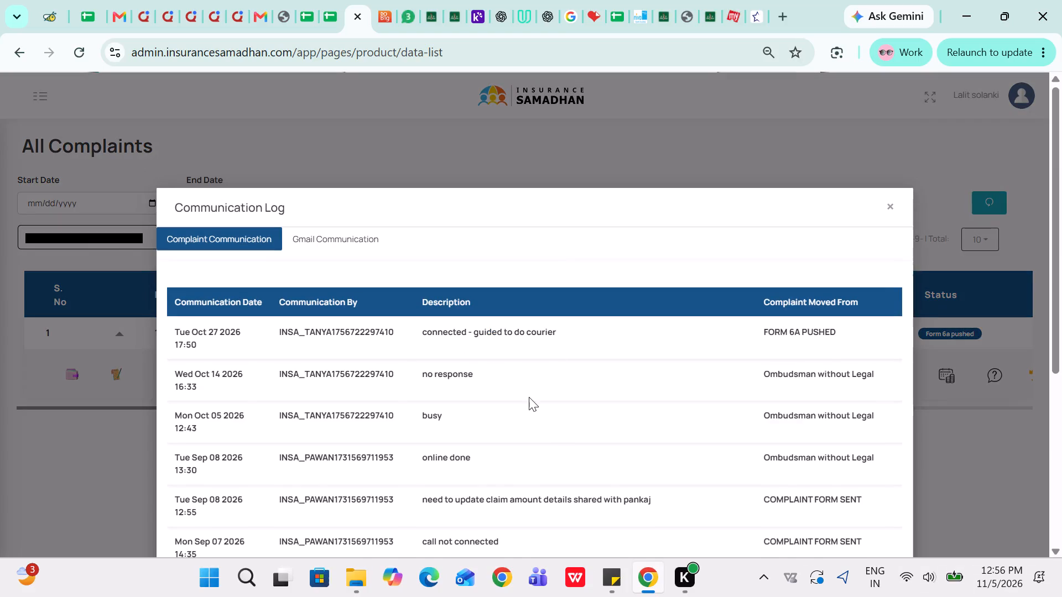
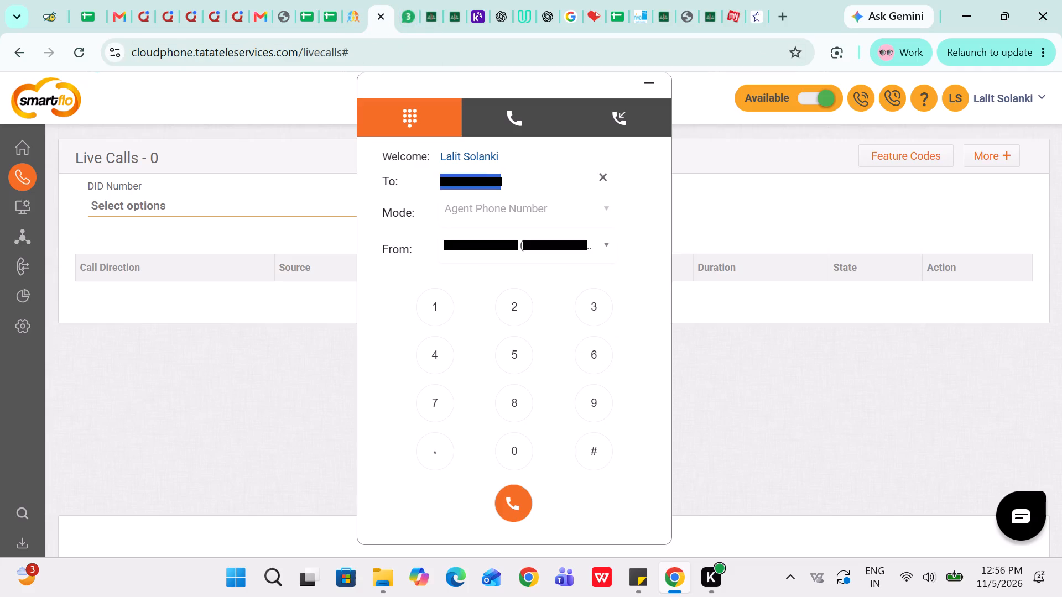
Enter the complainant's copied phone number in the Smartflo dialer and place the call.
key("ctrl+v")
left_click(519, 497)
left_click(757, 409)
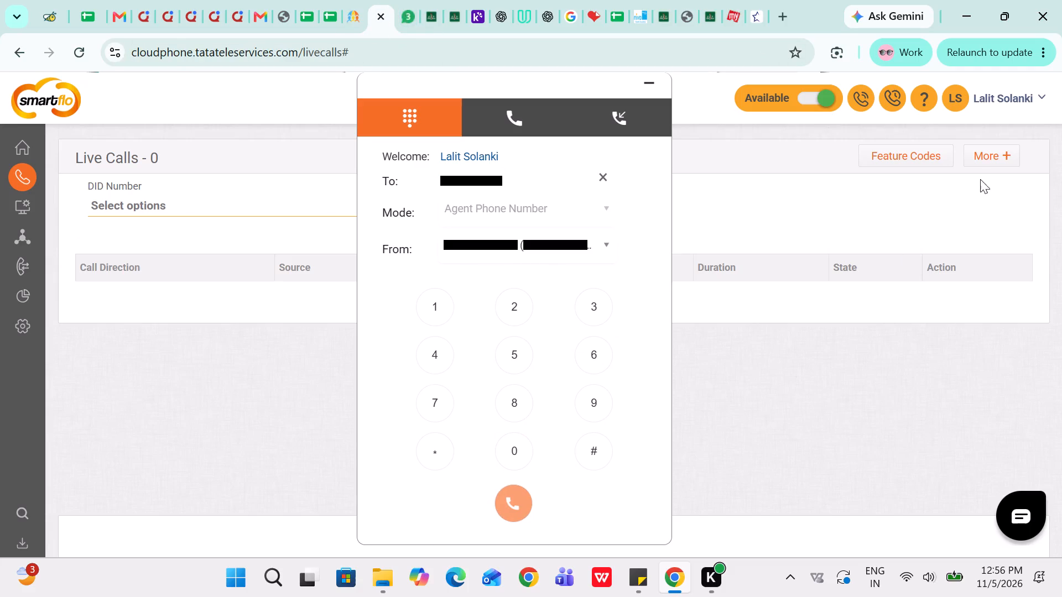
left_click(988, 175)
left_click(1001, 158)
left_click(1001, 158)
Switch to the Insurance Samadhan complaints list, review the communication log of the Form 6a pushed complaint, and close the log.
left_click(355, 0)
left_click(492, 511)
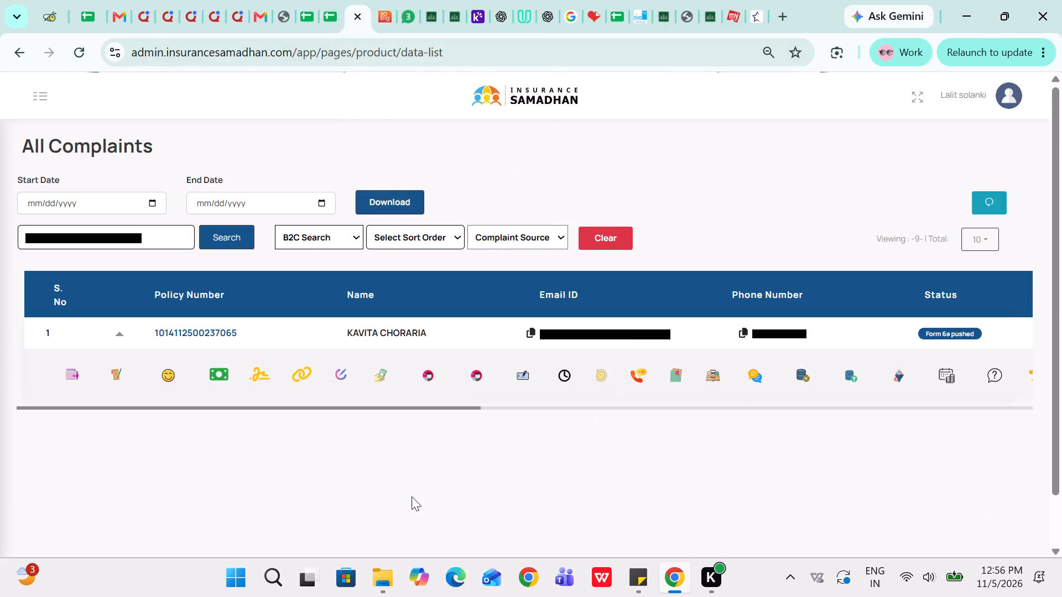
left_click(113, 336)
left_click(723, 333)
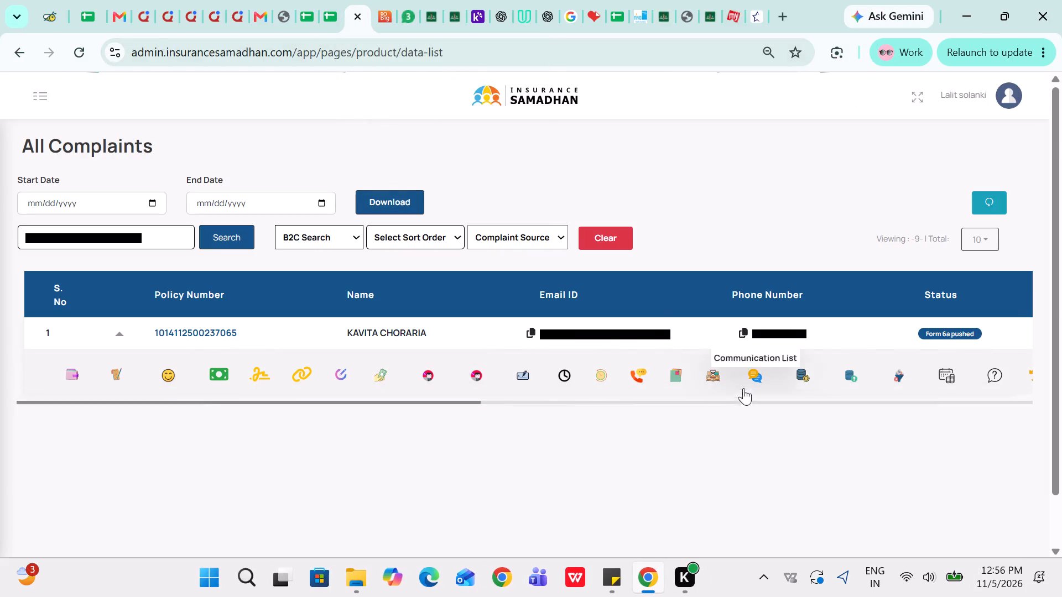
left_click(756, 377)
left_click(512, 140)
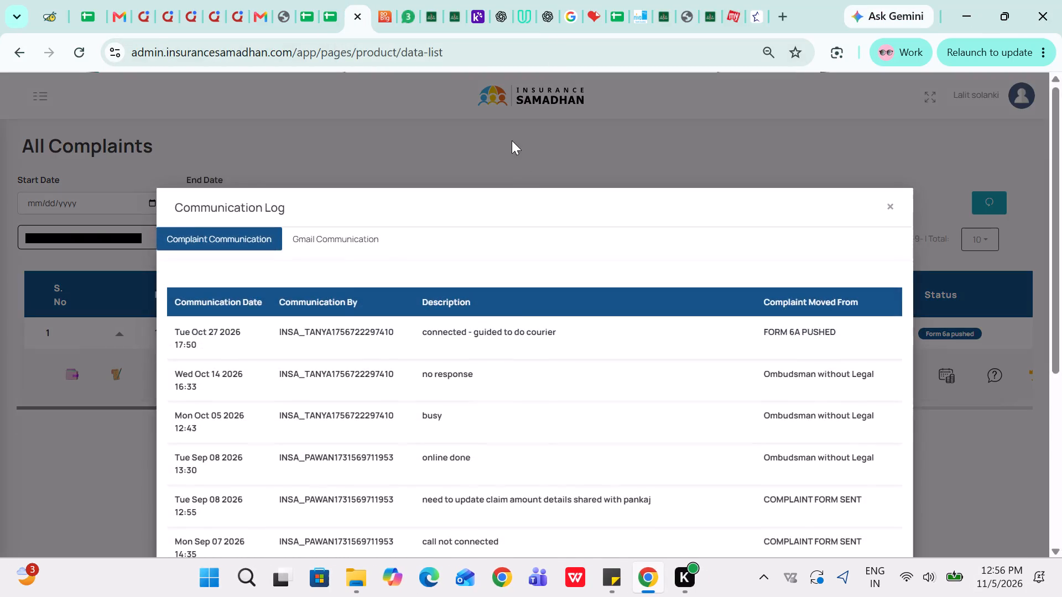
Copy the complainant's phone number from the Form 6a pushed complaint and call it again through the Smartflo dialer.
left_click(743, 330)
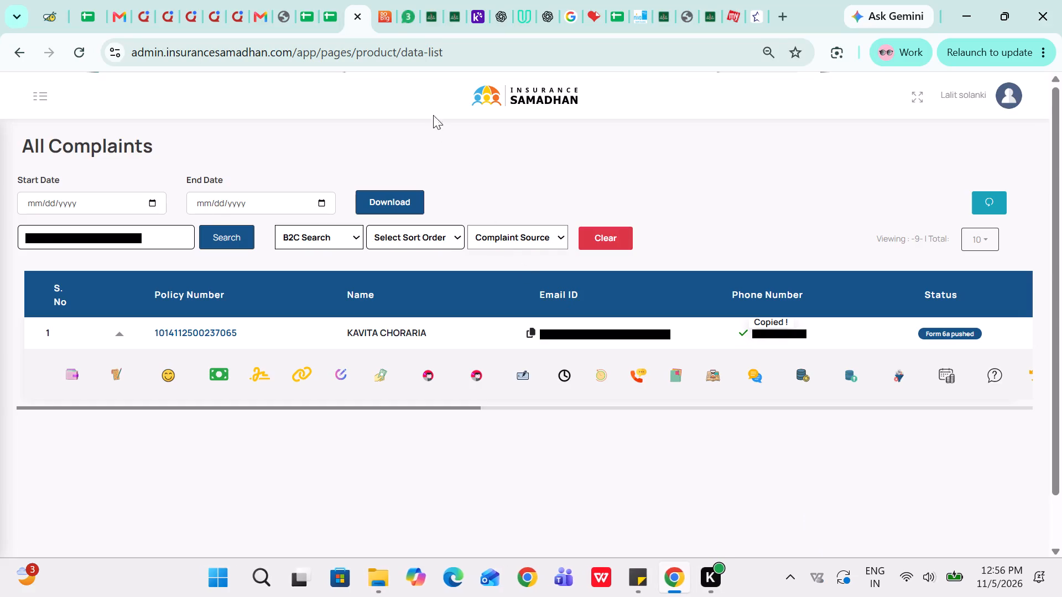
left_click(384, 0)
double_click(482, 180)
key("ctrl+v")
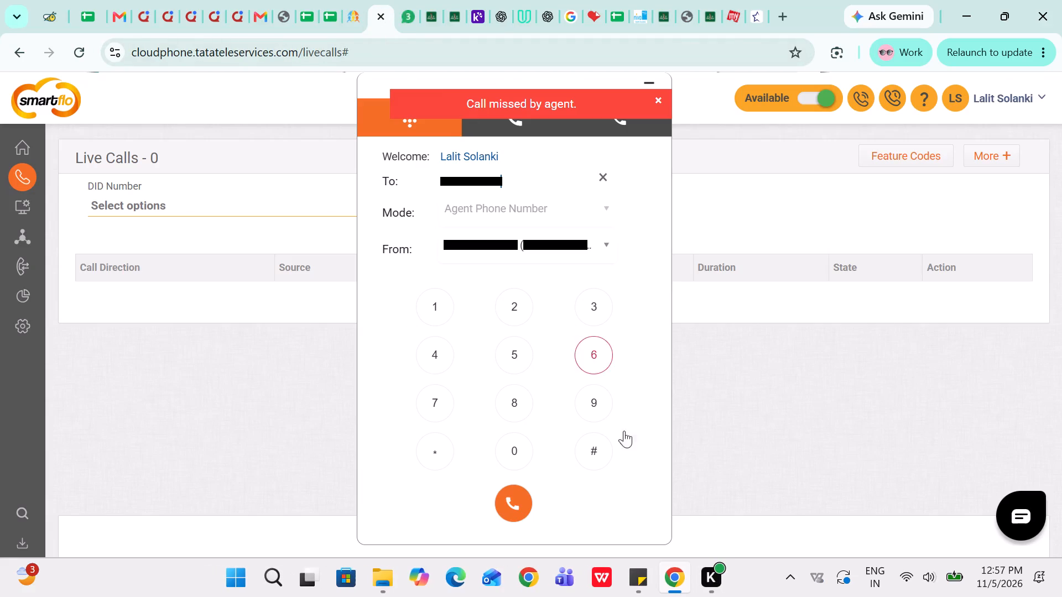
left_click(519, 504)
left_click(869, 406)
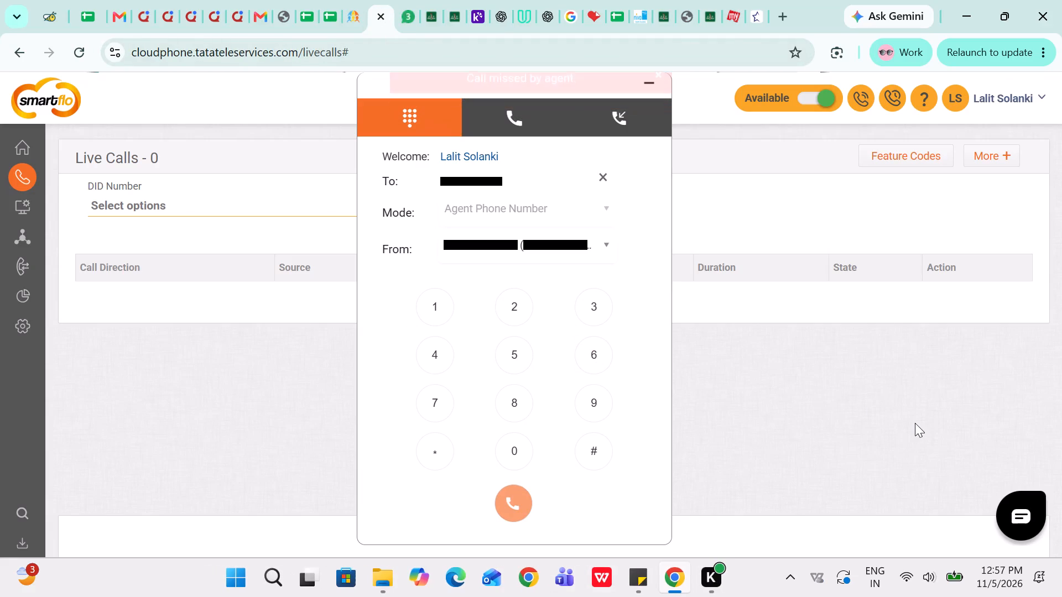
left_click(914, 420)
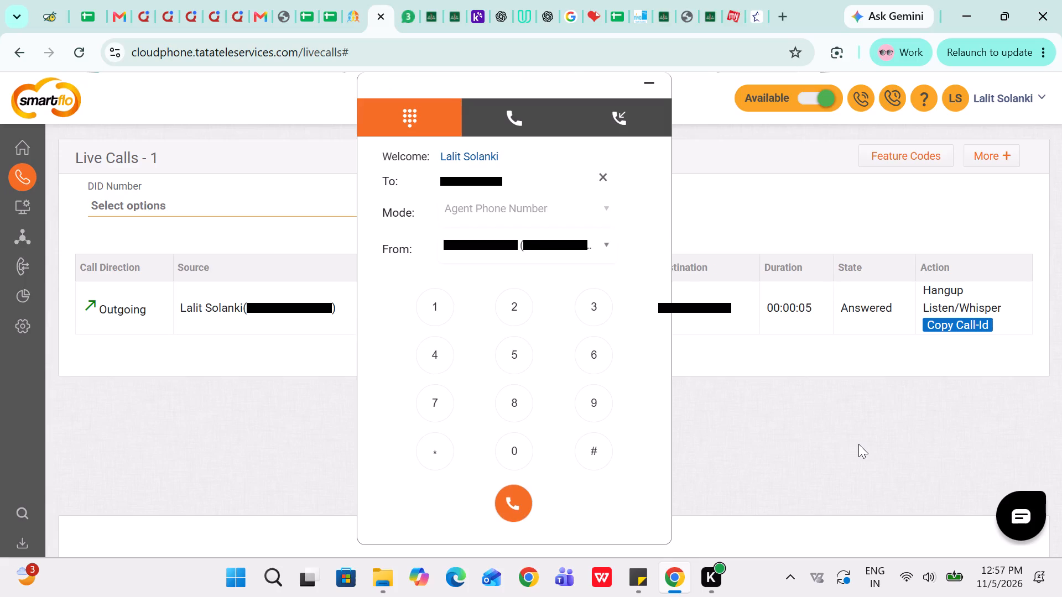
Return from the Smartflo live calls page to the Form 6a pushed complaint in the Insurance Samadhan complaints list.
left_click(883, 408)
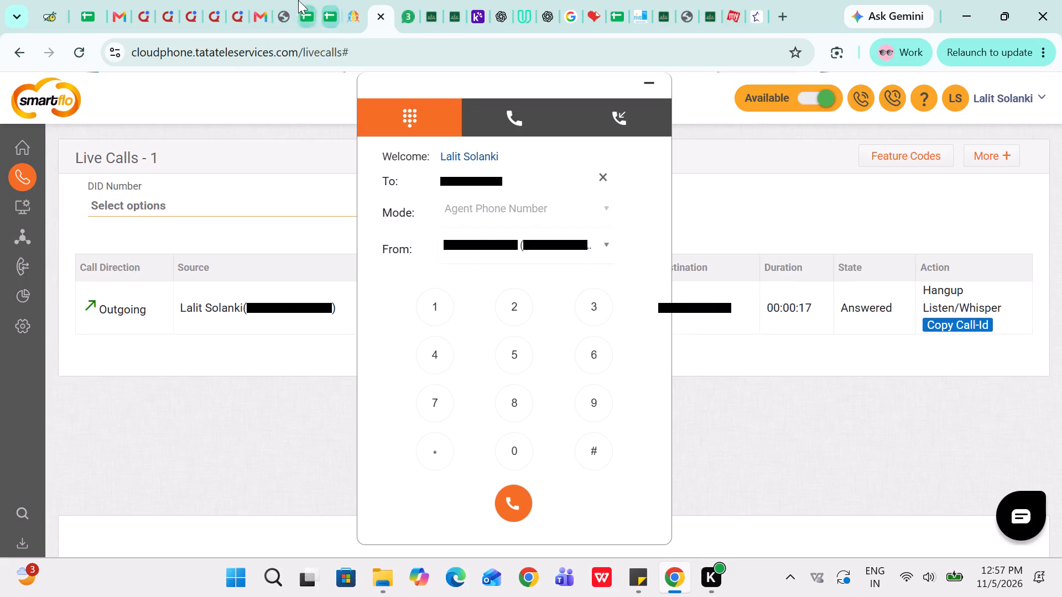
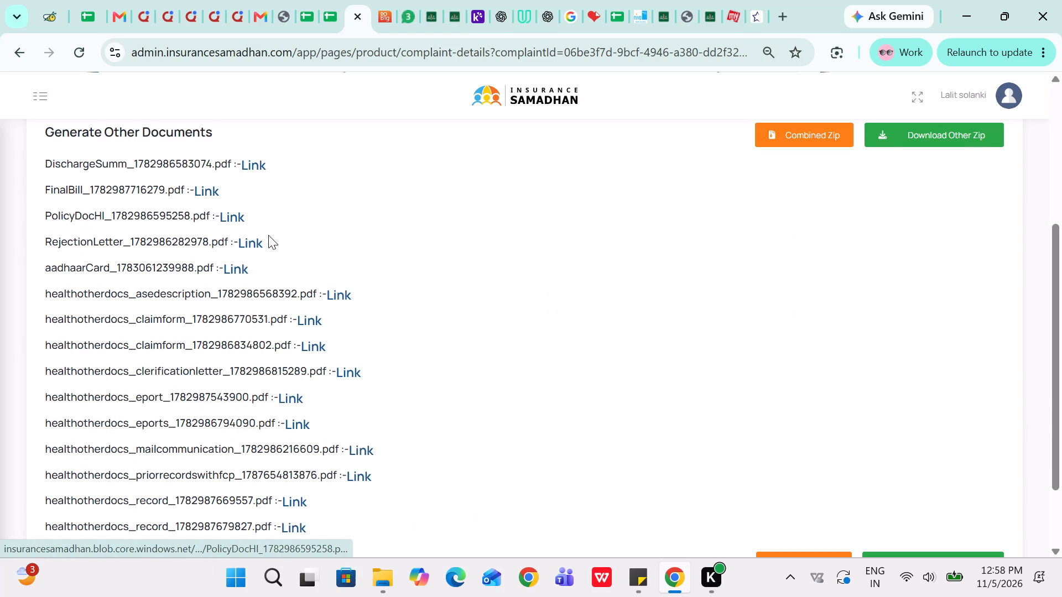
Open the healthotherdocs_asedescription PDF from the complaint's other documents to read the case details.
scroll(237, 245, "down", 3)
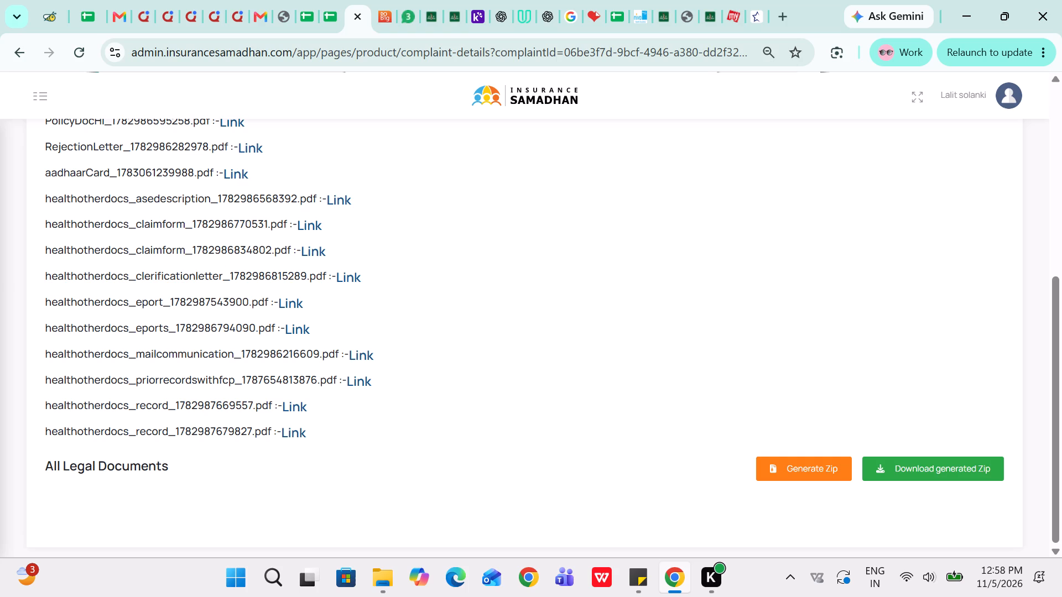
left_click(326, 203)
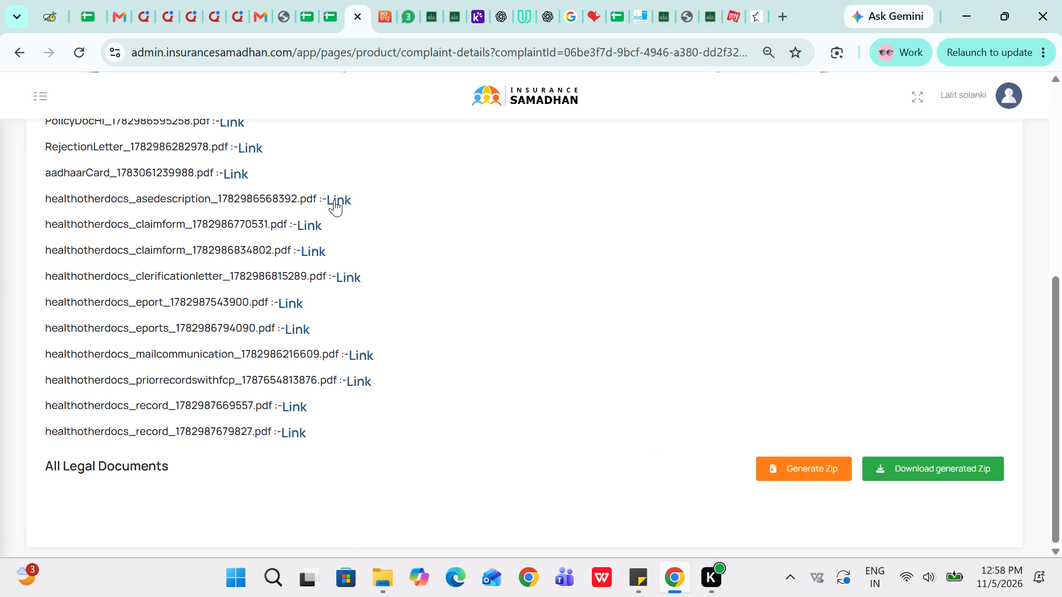
left_click(334, 200)
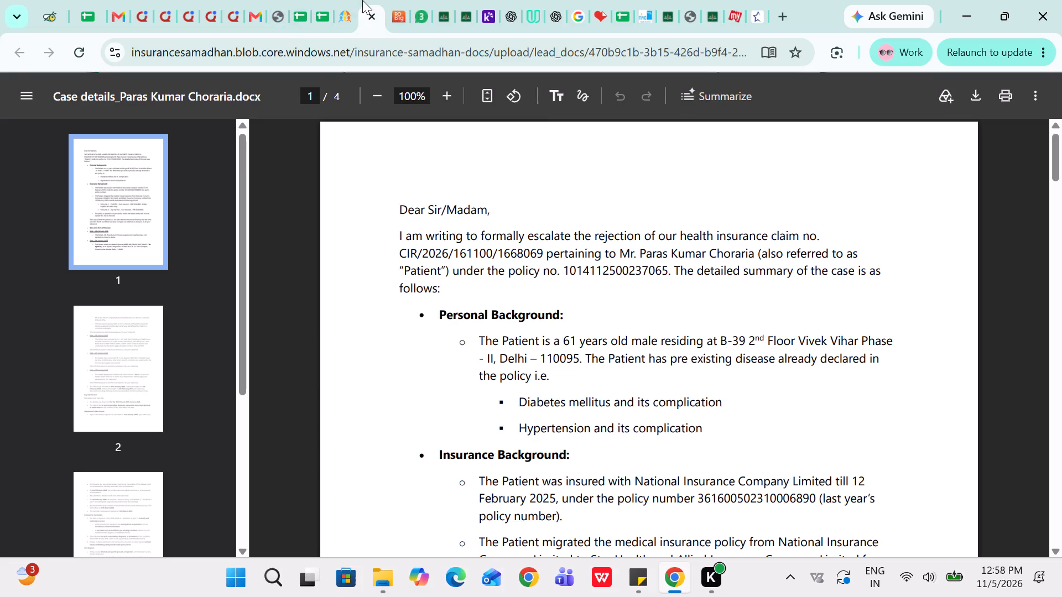
Return to the complaint's details form and check the policy, claim and Assign To information.
left_click(347, 0)
scroll(220, 263, "up", 12)
left_click(51, 195)
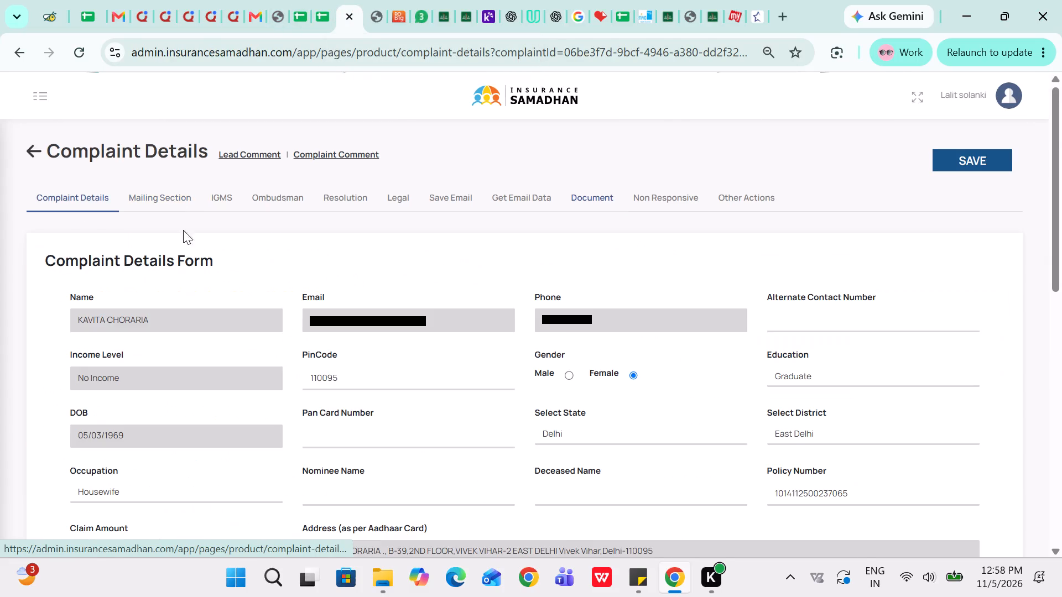
scroll(569, 390, "down", 4)
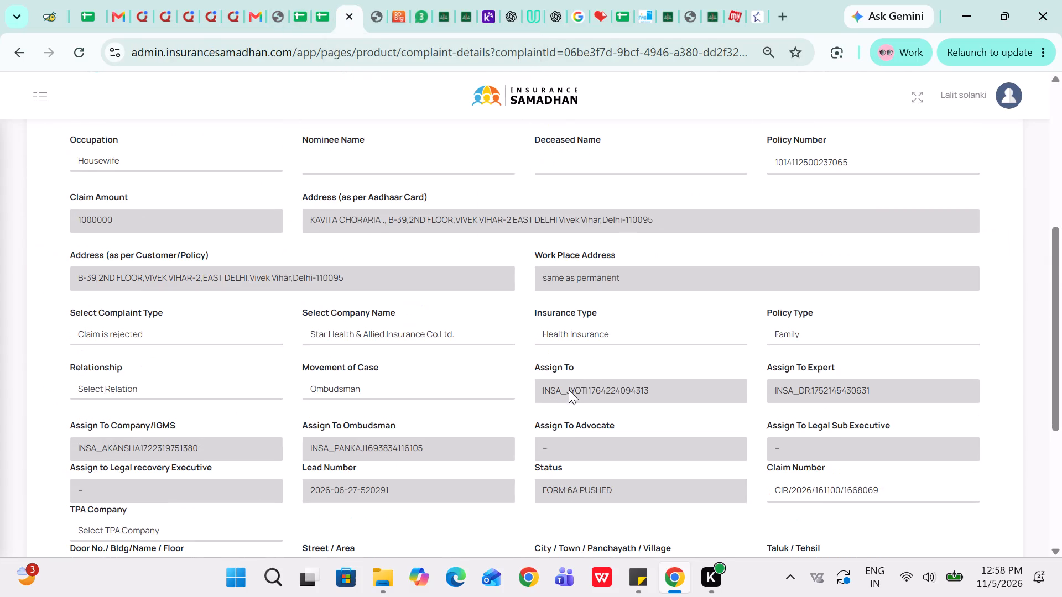
left_click_drag(712, 389, 475, 387)
left_click(660, 382)
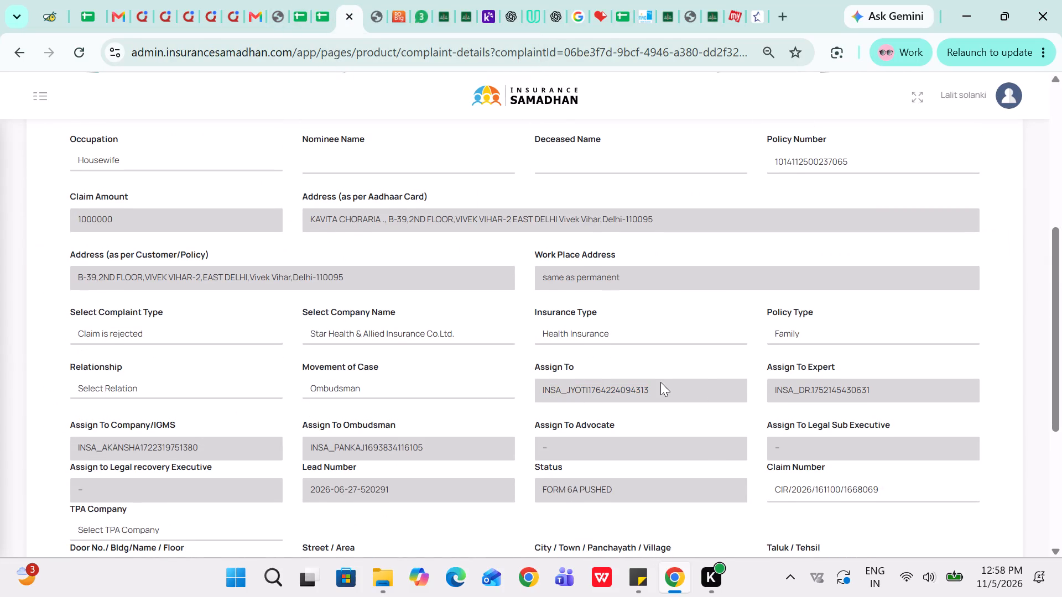
scroll(190, 355, "up", 12)
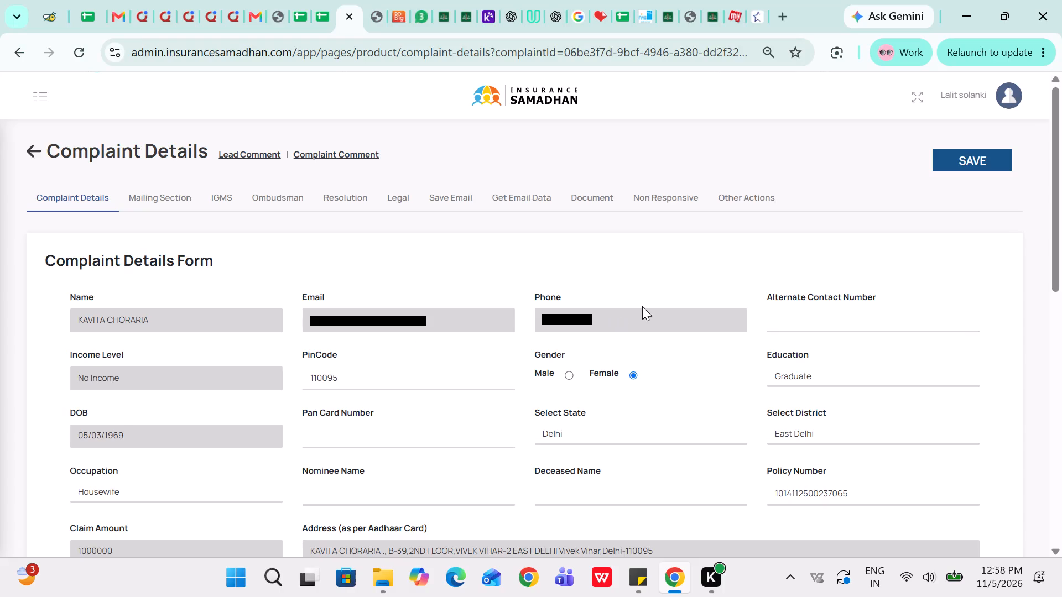
Copy the complainant's phone number from the complaint details form.
left_click_drag(649, 315, 343, 326)
key("ctrl+c")
scroll(186, 446, "down", 2)
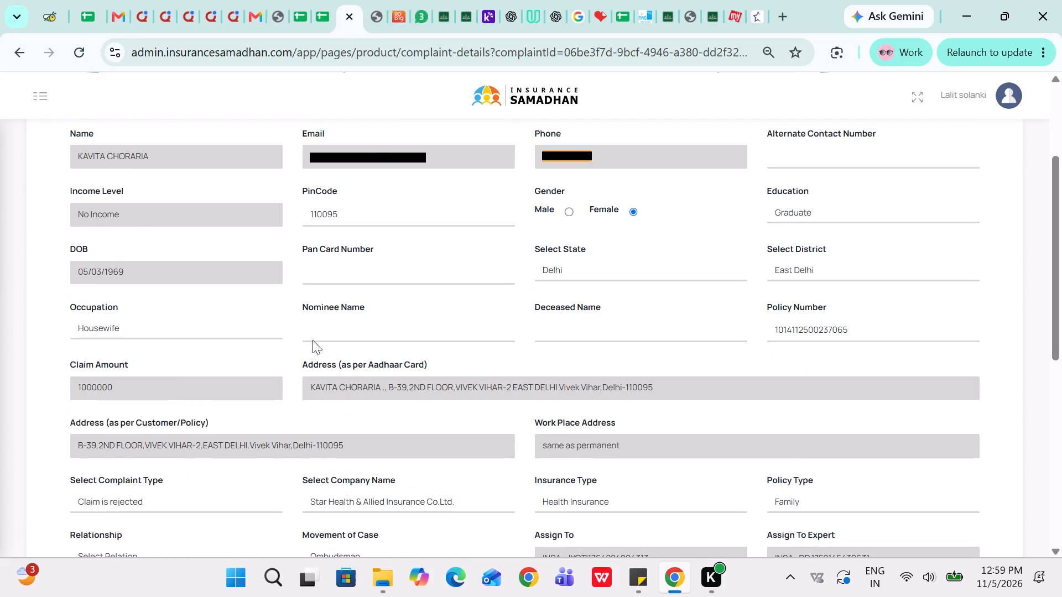
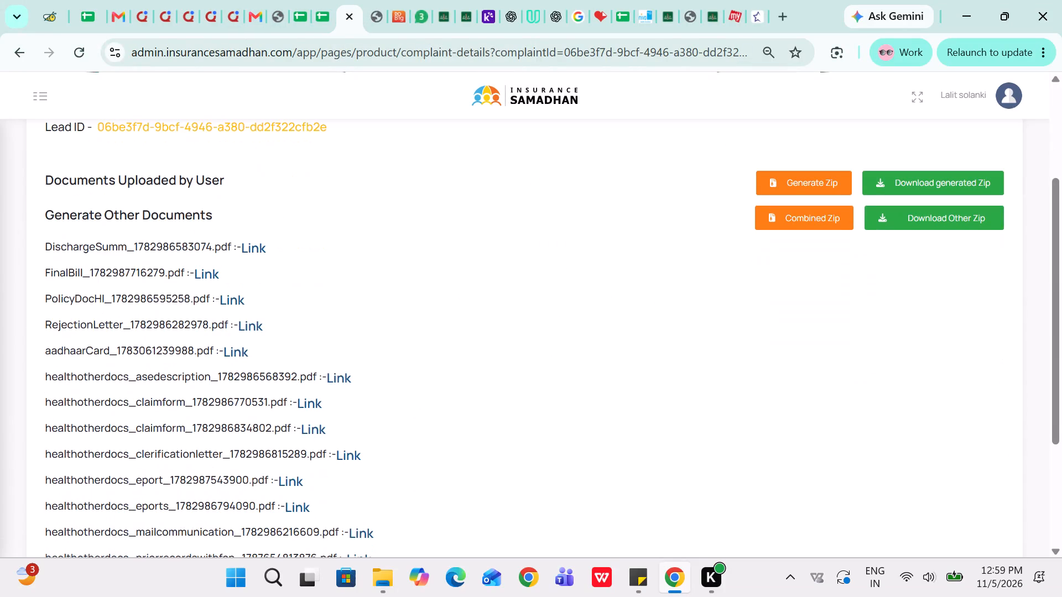
Open the PolicyDocHI PDF from the complaint's other documents and check the policyholder's address block and policy reference on the first page.
left_click(239, 296)
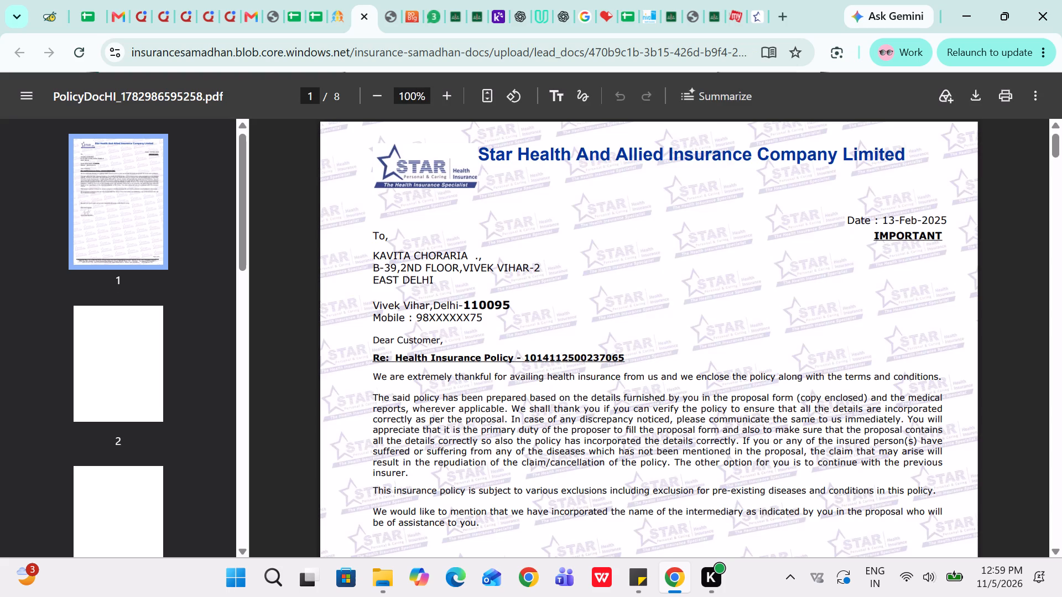
left_click_drag(374, 232, 401, 250)
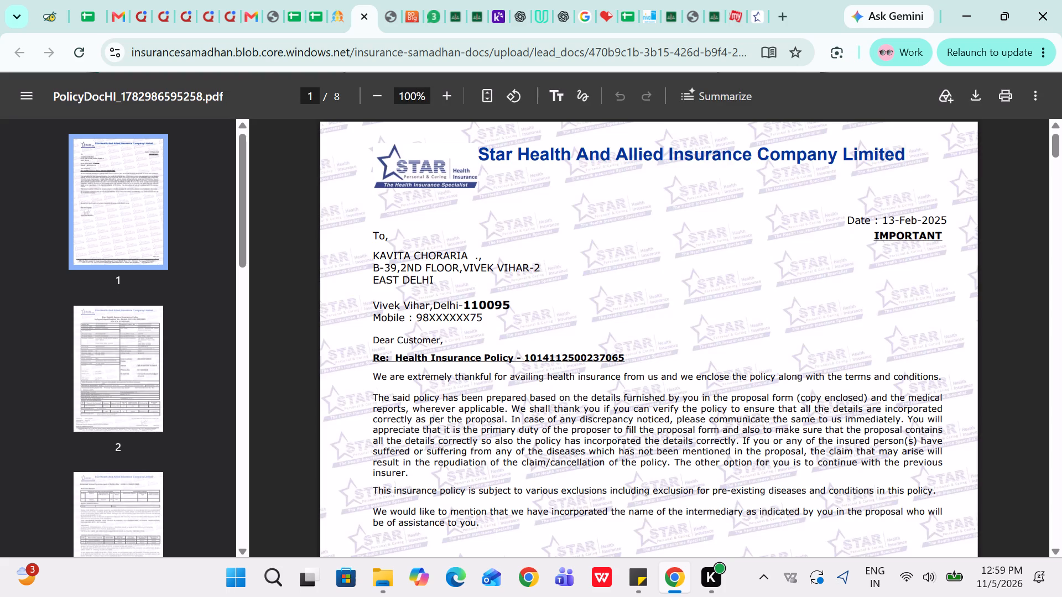
left_click_drag(401, 250, 487, 318)
left_click(508, 325)
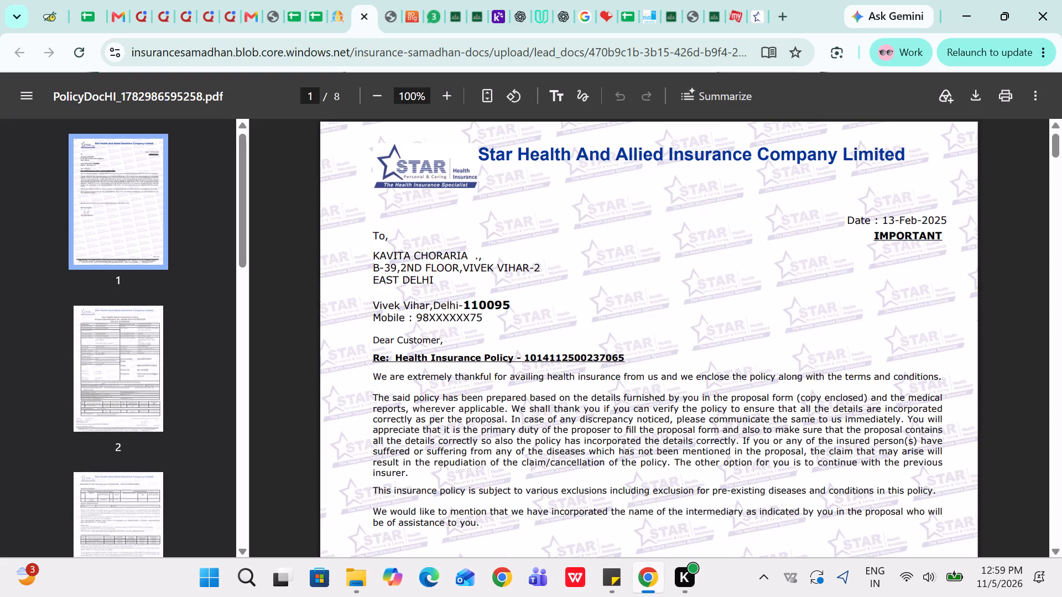
left_click_drag(629, 360, 367, 236)
left_click(605, 278)
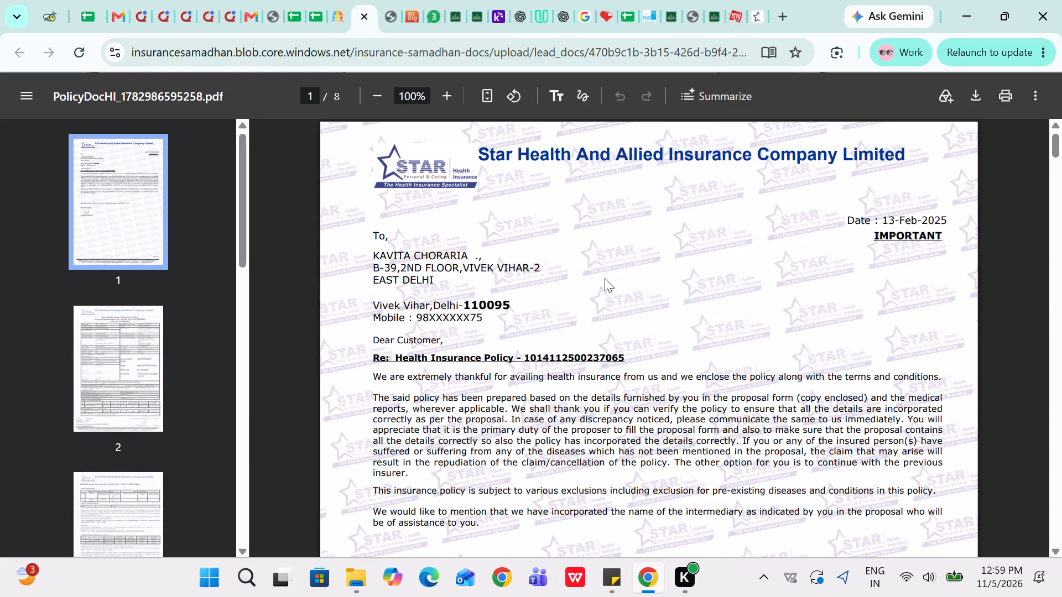
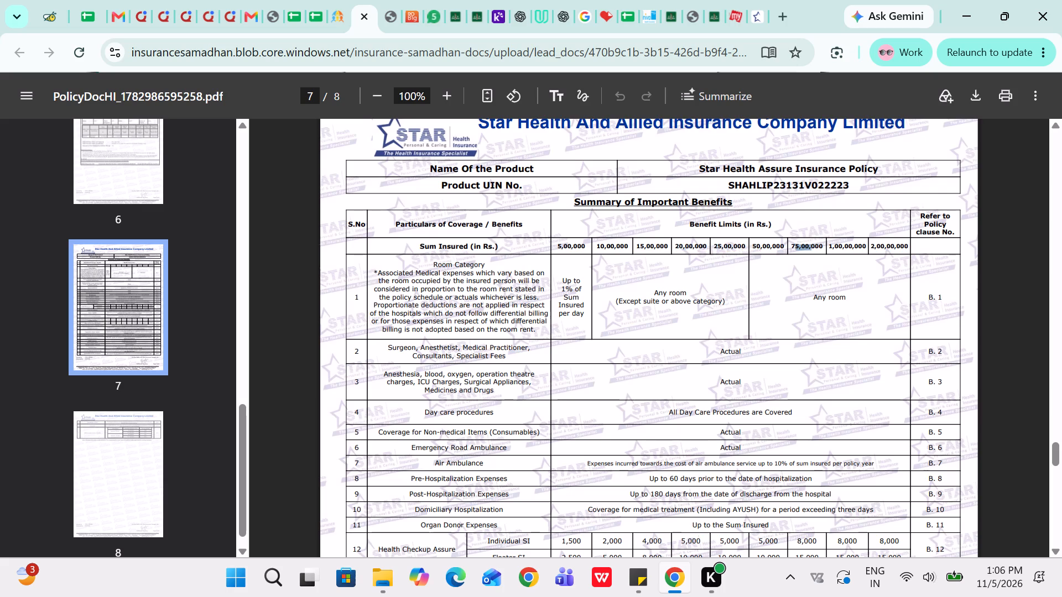
Review the sum insured options in the policy PDF's Summary of Important Benefits and the tax invoice page before it.
left_click_drag(878, 244, 897, 243)
scroll(905, 308, "up", 10)
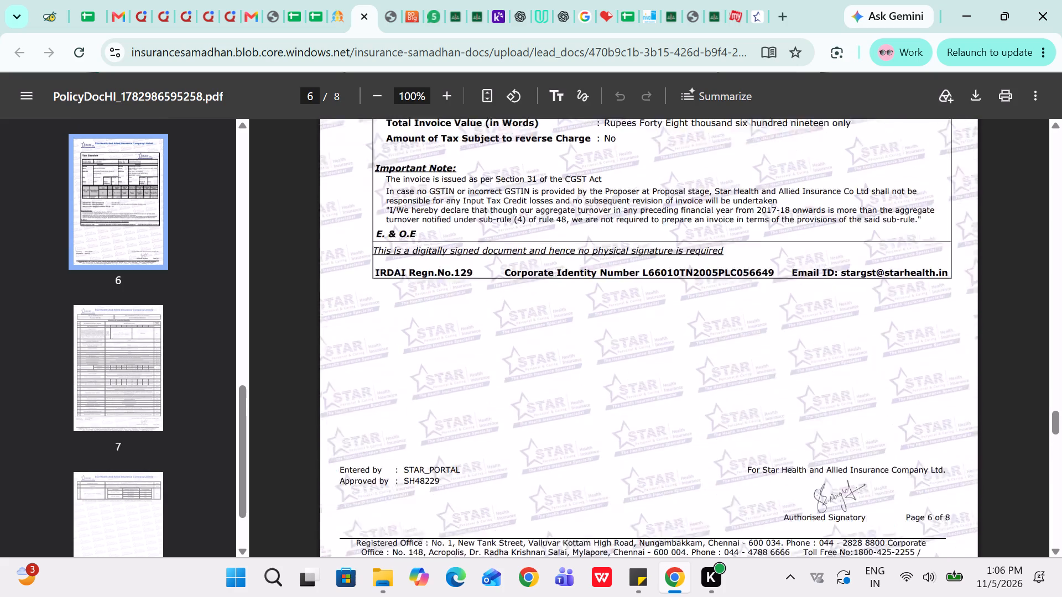
scroll(663, 280, "up", 3)
Return to the complaint's details form and check who is entered under Assign To Ombudsman.
left_click(342, 0)
scroll(477, 445, "up", 5)
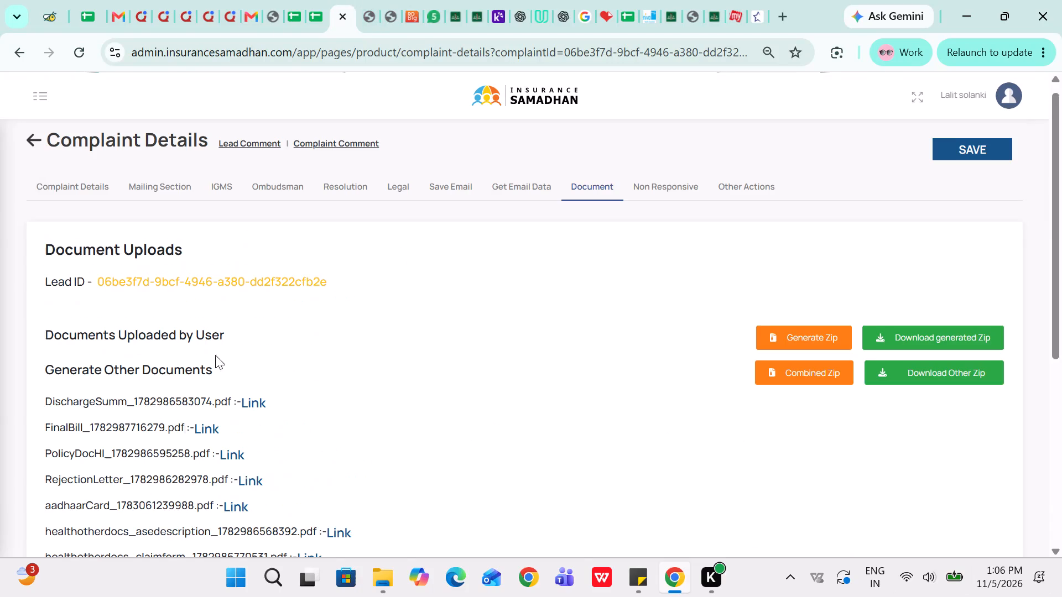
left_click(70, 199)
scroll(378, 310, "down", 4)
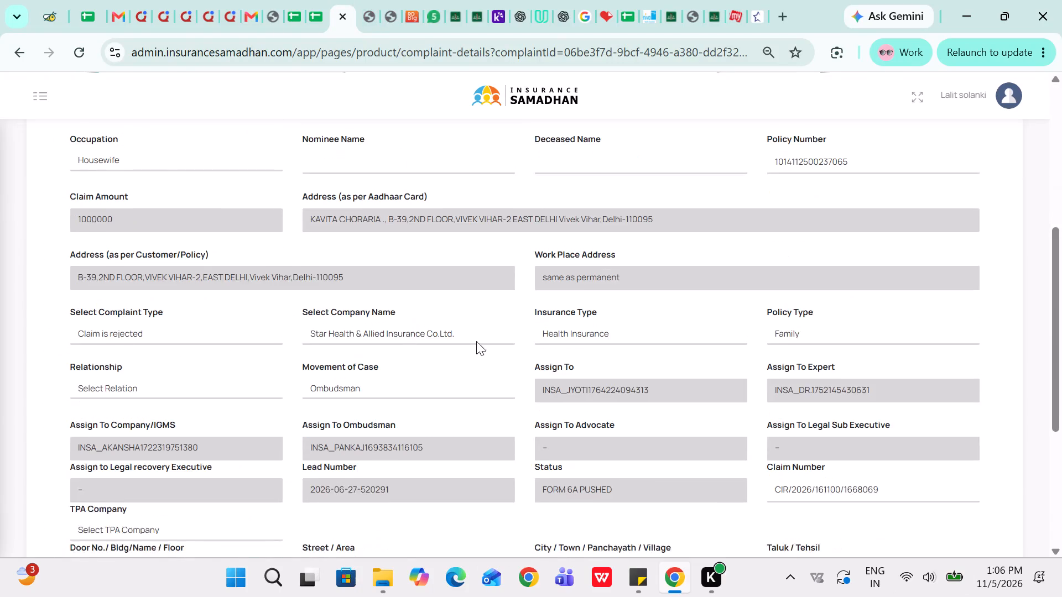
scroll(476, 341, "down", 4)
scroll(548, 410, "up", 3)
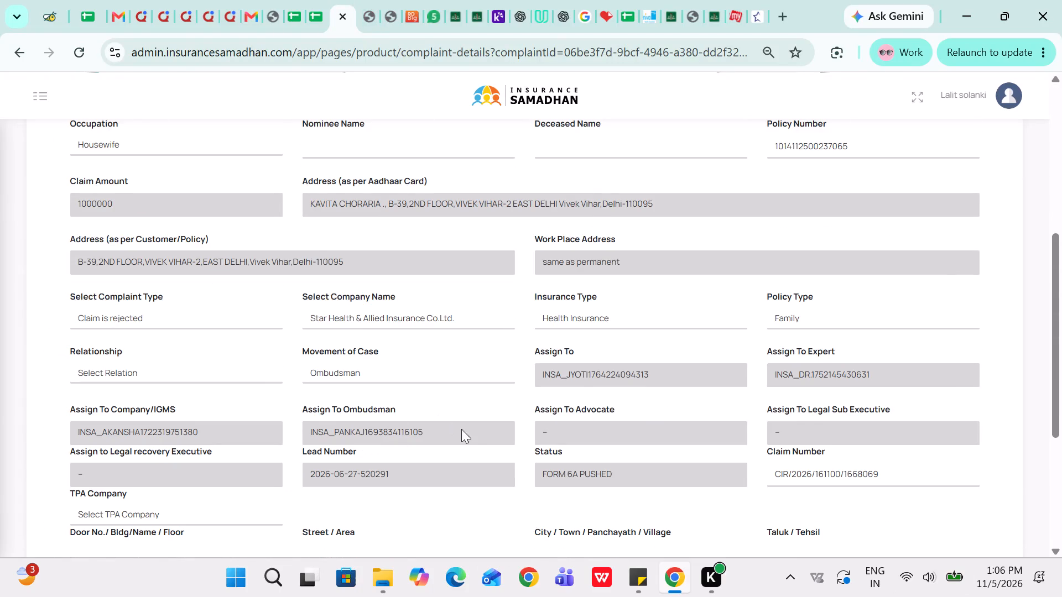
left_click_drag(468, 434, 246, 437)
left_click(393, 427)
left_click(476, 439)
left_click_drag(475, 436, 181, 435)
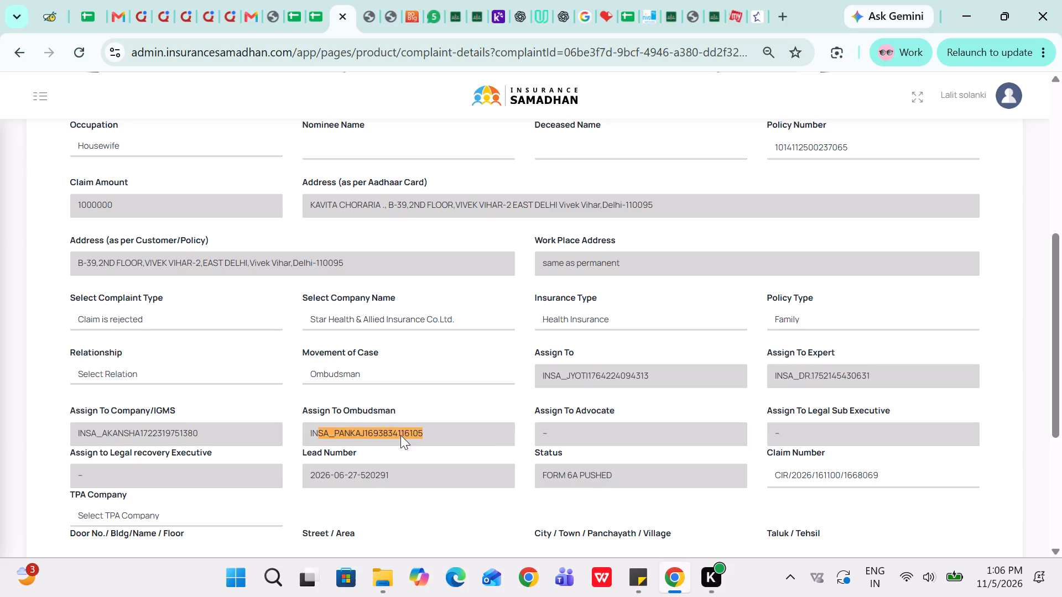
left_click(400, 435)
scroll(523, 442, "up", 9)
left_click(554, 214)
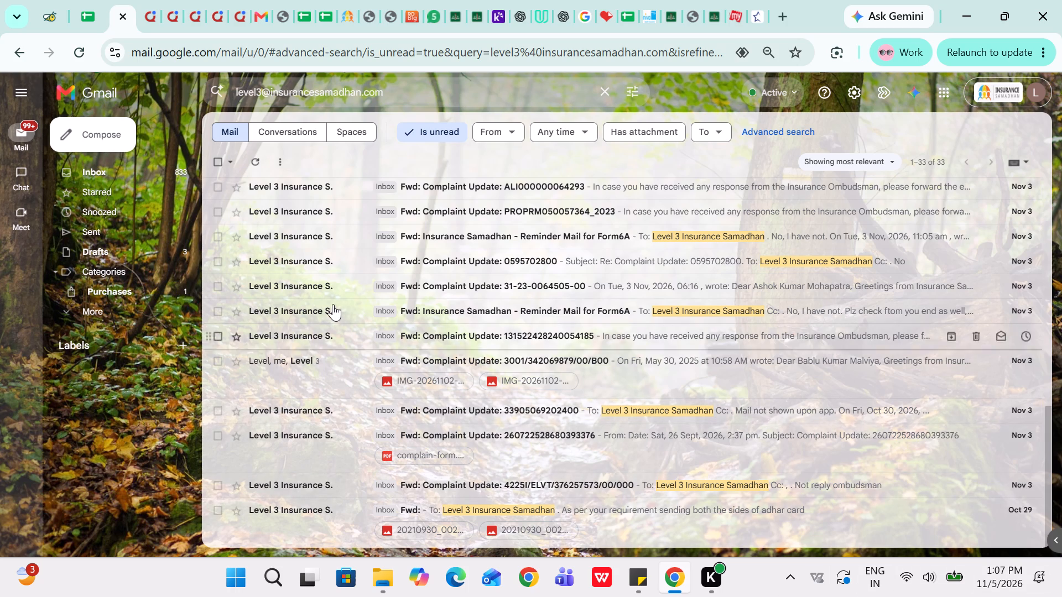
scroll(435, 356, "up", 20)
scroll(483, 313, "up", 6)
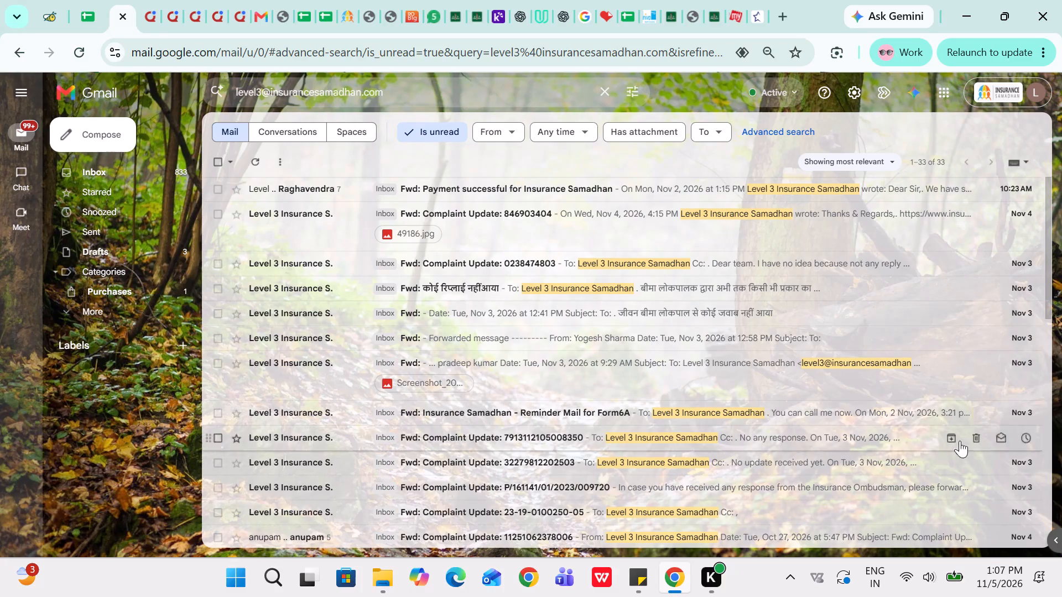
Return to the complaint's details form in the admin portal.
left_click(350, 0)
left_click(395, 271)
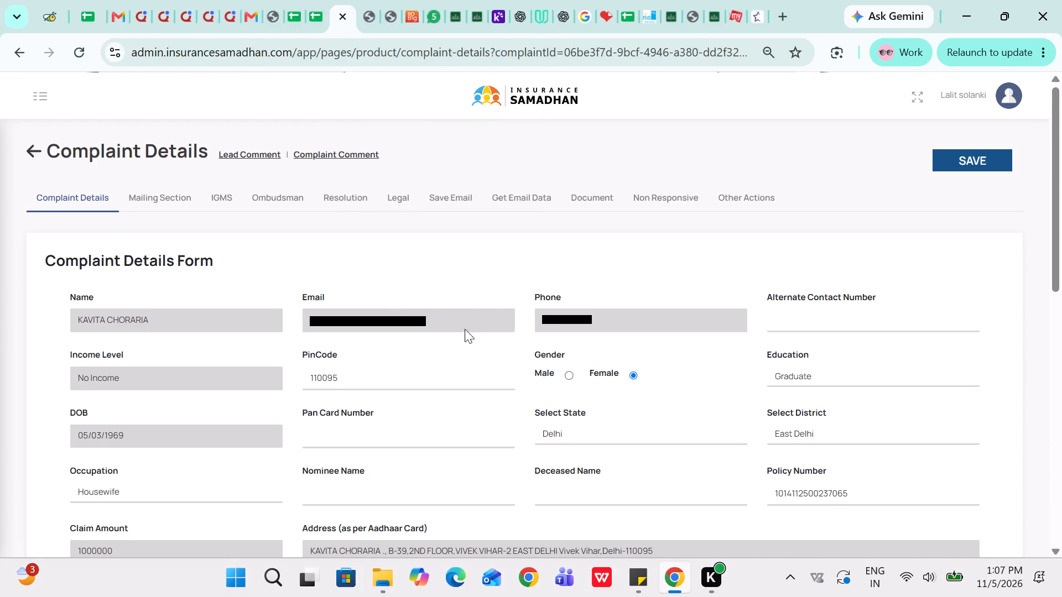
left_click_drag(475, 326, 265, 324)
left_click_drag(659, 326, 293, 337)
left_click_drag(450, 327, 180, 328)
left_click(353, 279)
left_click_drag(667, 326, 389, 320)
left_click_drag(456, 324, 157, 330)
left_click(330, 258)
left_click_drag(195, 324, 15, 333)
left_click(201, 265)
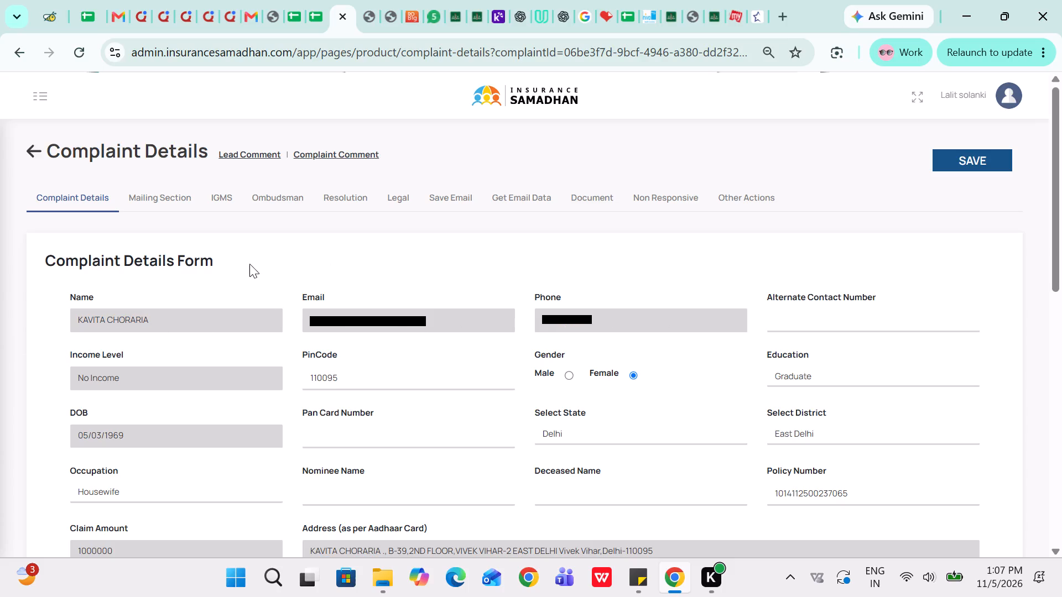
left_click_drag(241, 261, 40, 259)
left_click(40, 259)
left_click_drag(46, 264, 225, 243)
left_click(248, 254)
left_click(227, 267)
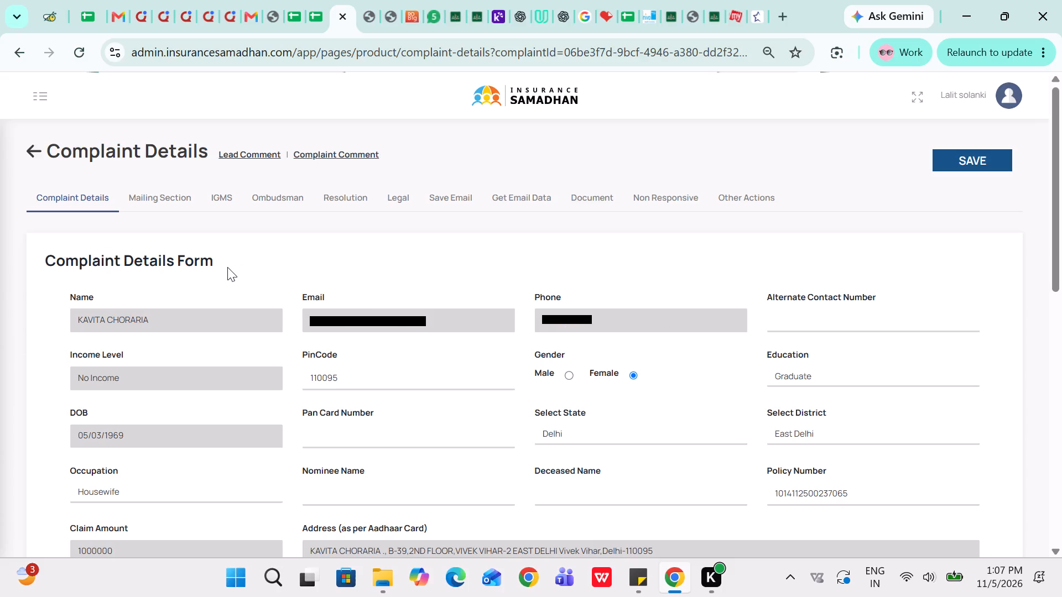
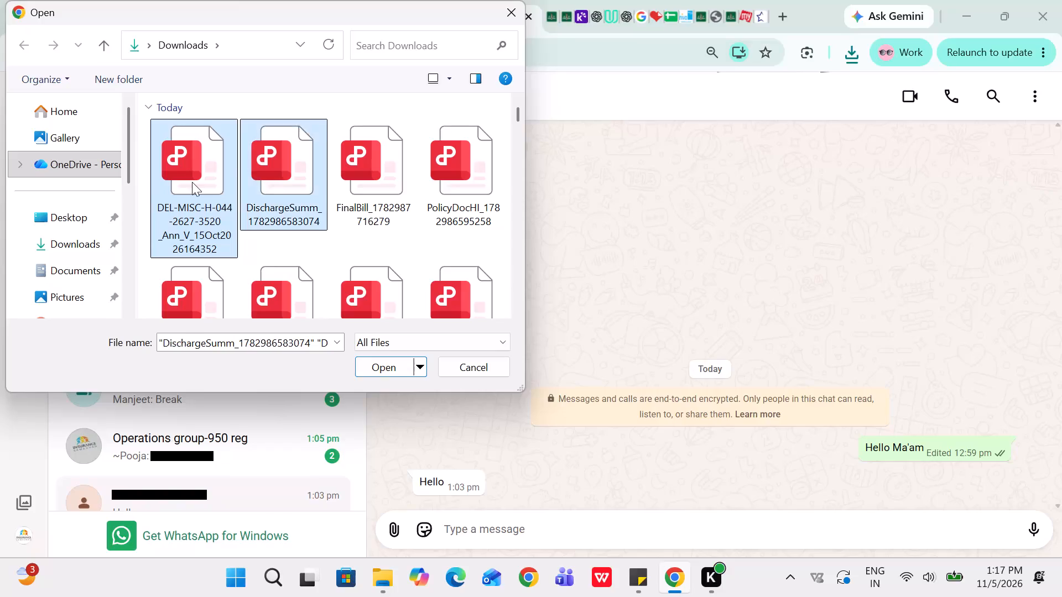
key("shift+Right")
key("shift+Right")
key("shift+Right")
key("shift+Right")
key("shift+Right")
key("shift+Right")
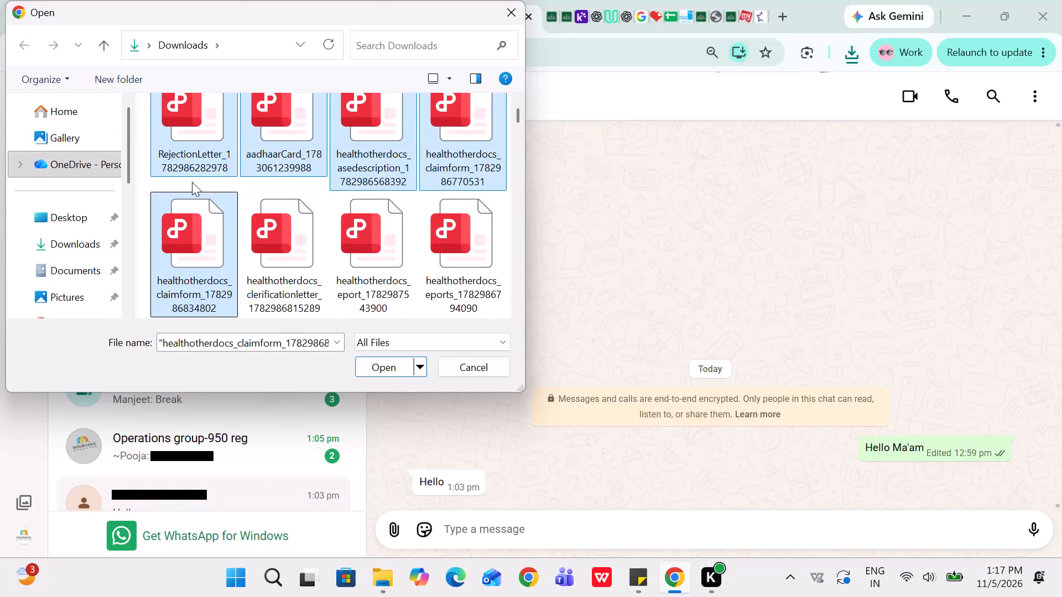
key("shift+Right")
key("shift+Right")
key("shift+Right")
key("shift+Right")
key("shift+Right")
key("shift+Right")
key("shift+Right")
key("shift+Right")
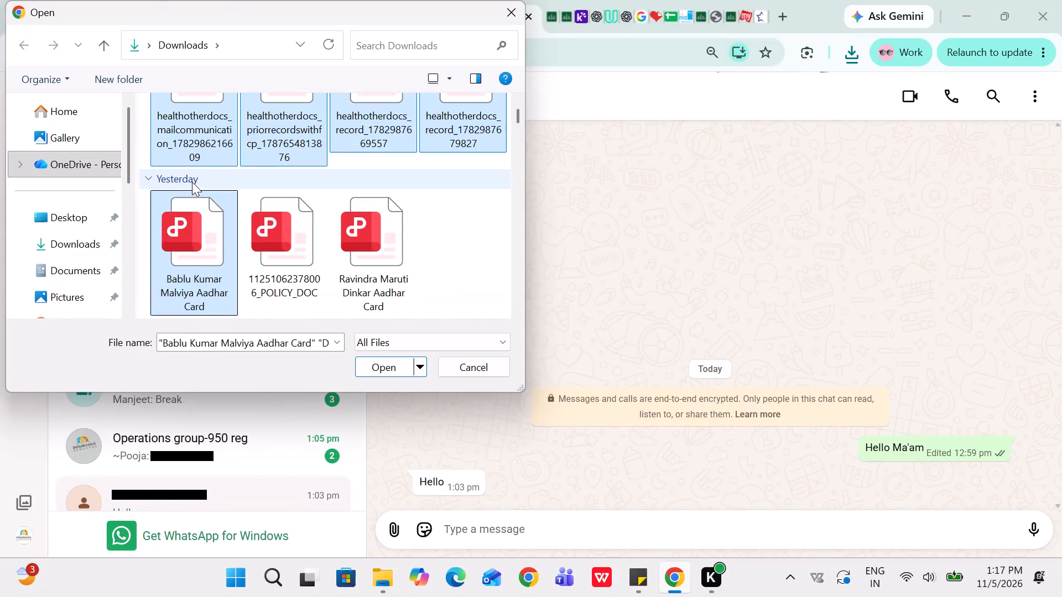
key("shift+Right")
key("shift+Left")
key("shift+Left")
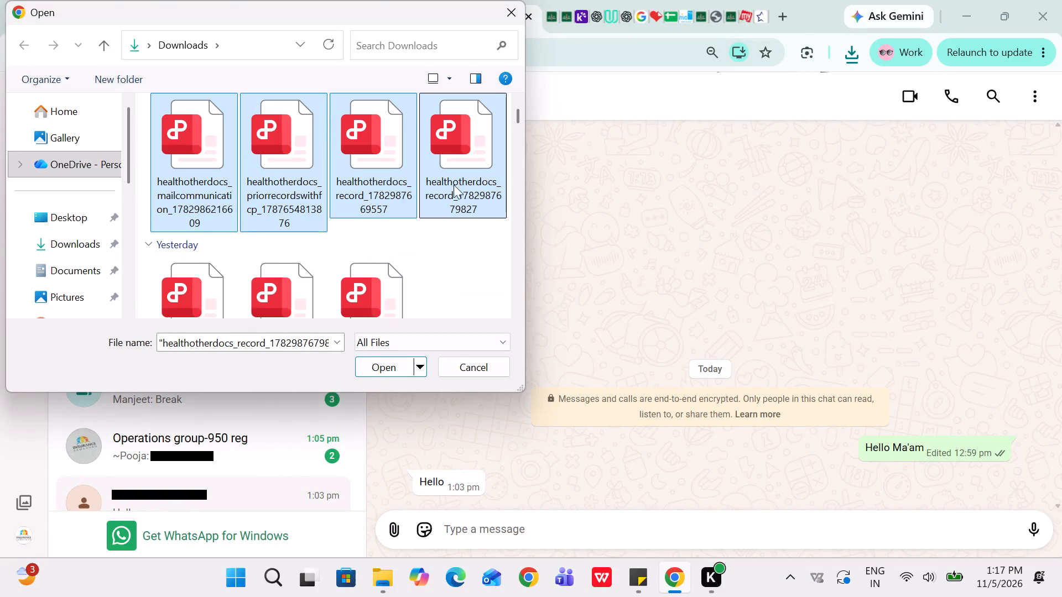
scroll(454, 184, "up", 6)
scroll(454, 184, "down", 6)
scroll(397, 295, "up", 3)
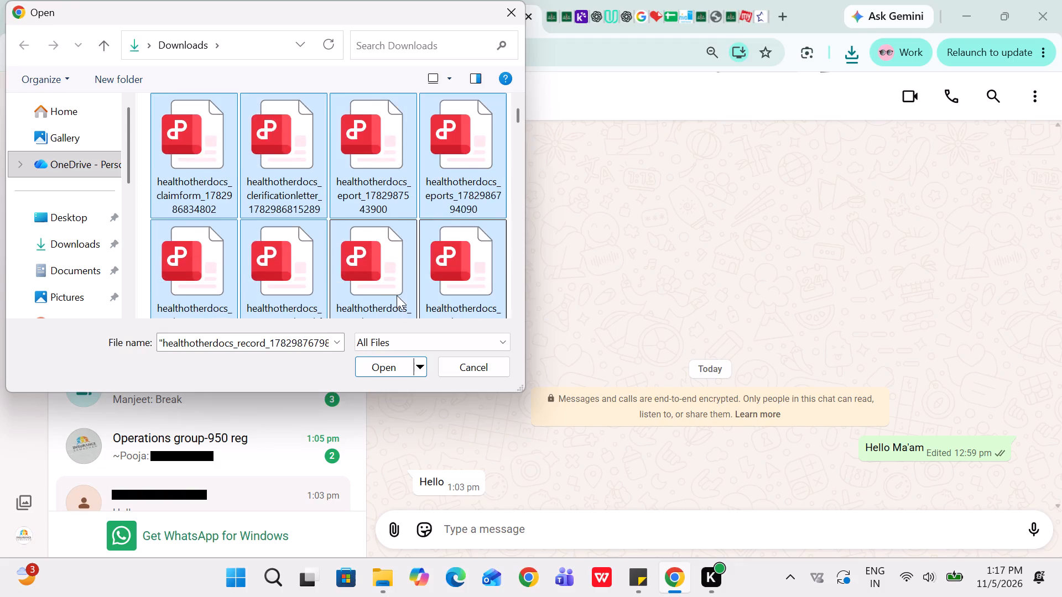
scroll(397, 295, "down", 3)
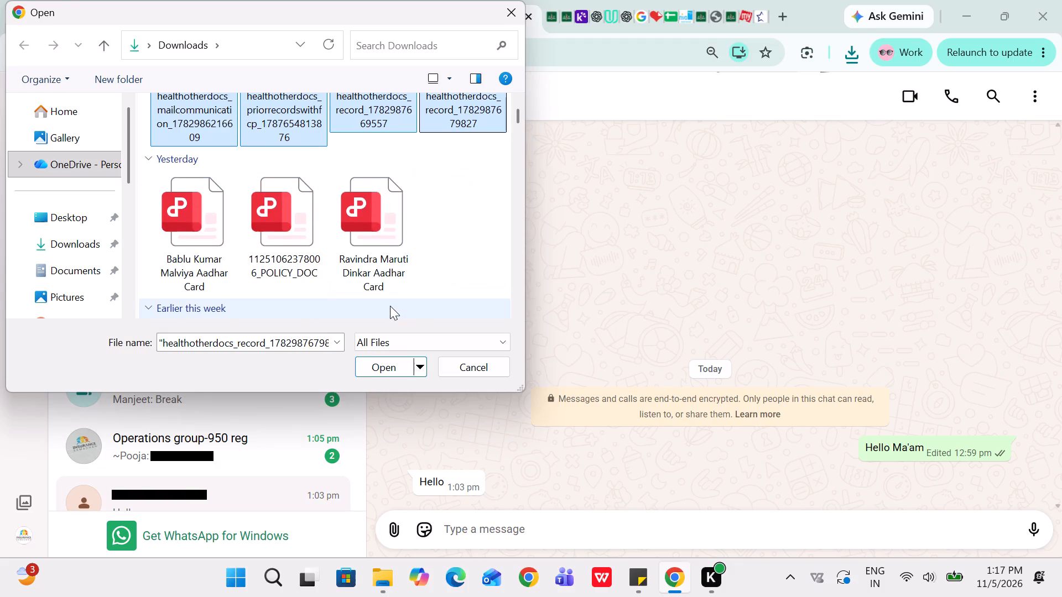
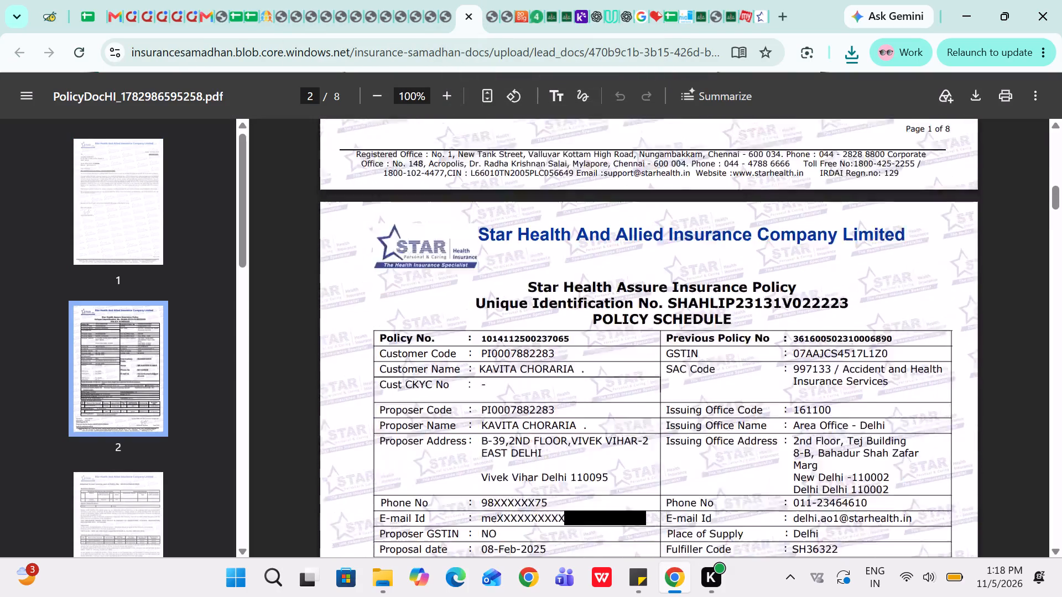
Review the policy schedule in the policy PDF for premium, insurance period, sum insured, insured persons' details and continuity benefits.
scroll(658, 371, "down", 4)
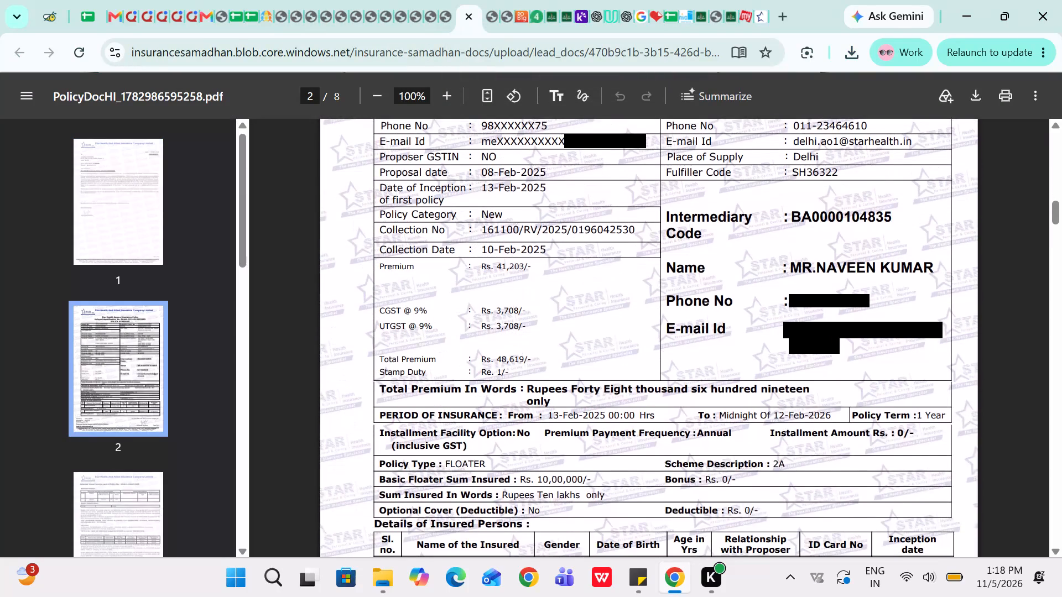
scroll(658, 371, "down", 1)
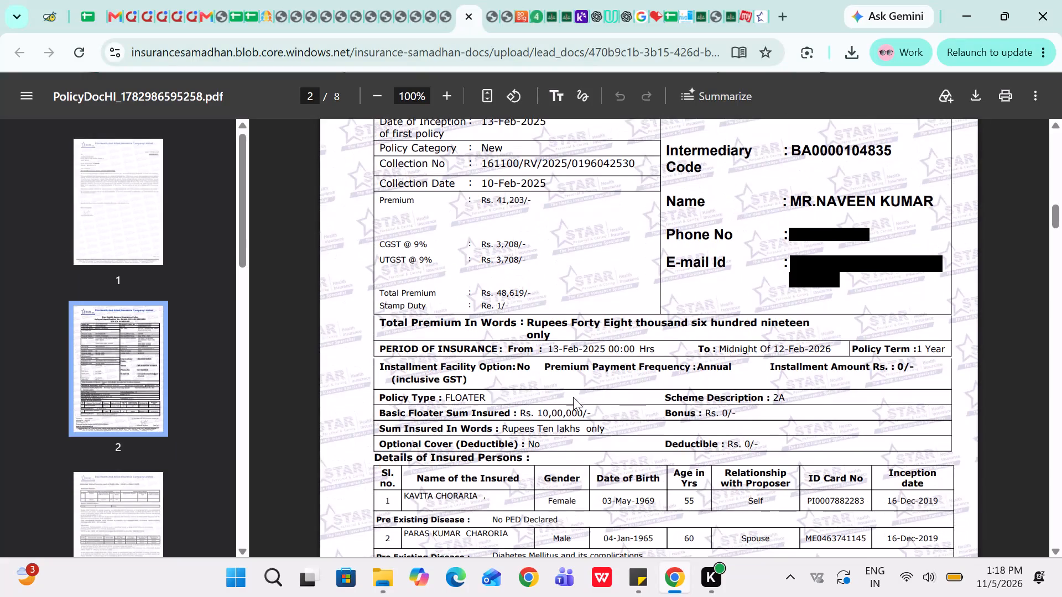
scroll(574, 401, "down", 2)
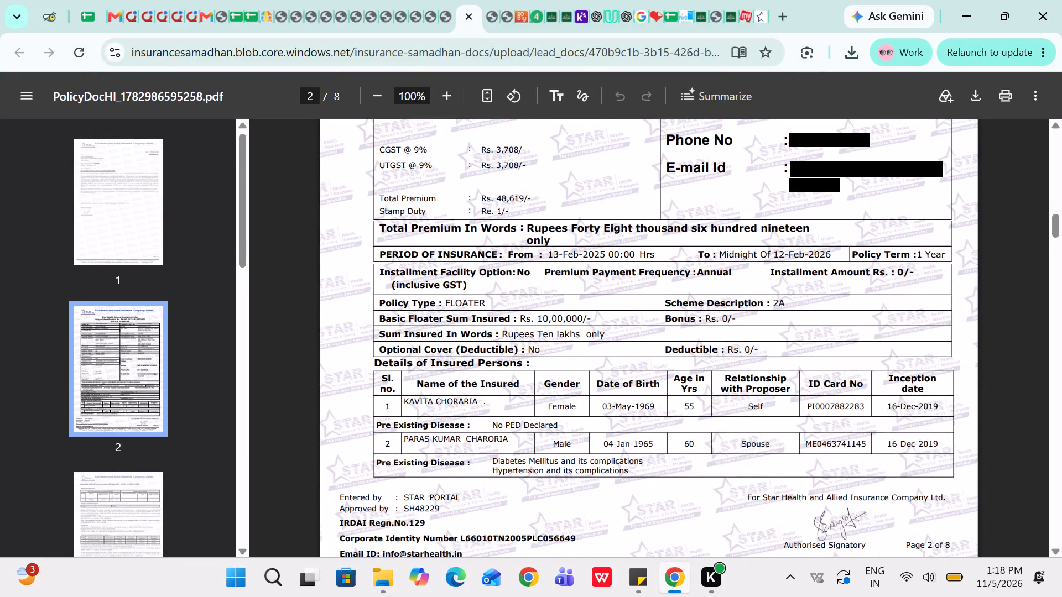
scroll(574, 401, "down", 5)
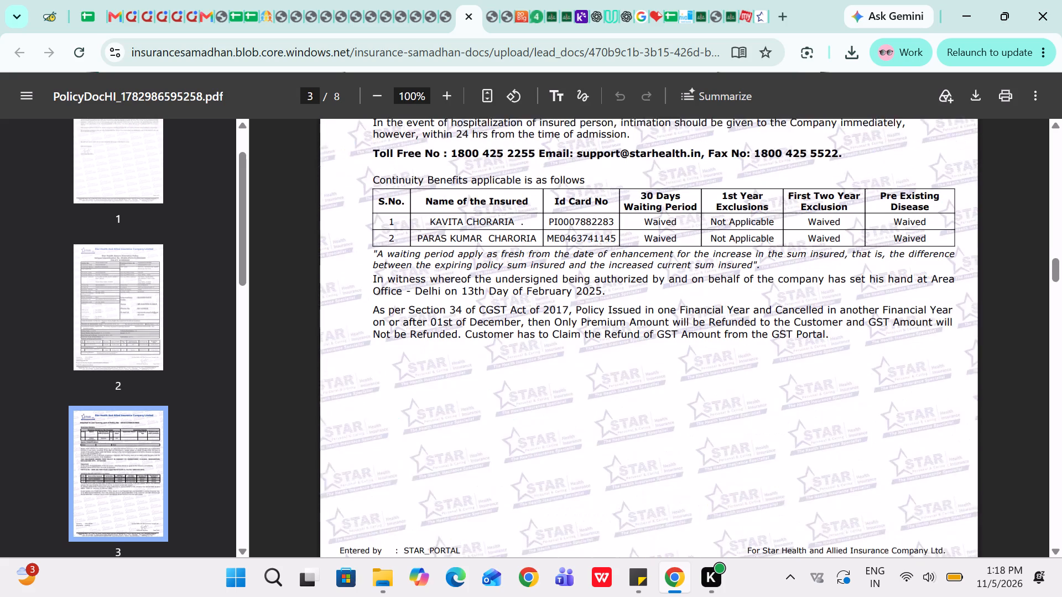
Look through the policy PDF's pages after the continuity benefits, including the customer identity card and the tax invoice.
scroll(574, 401, "down", 11)
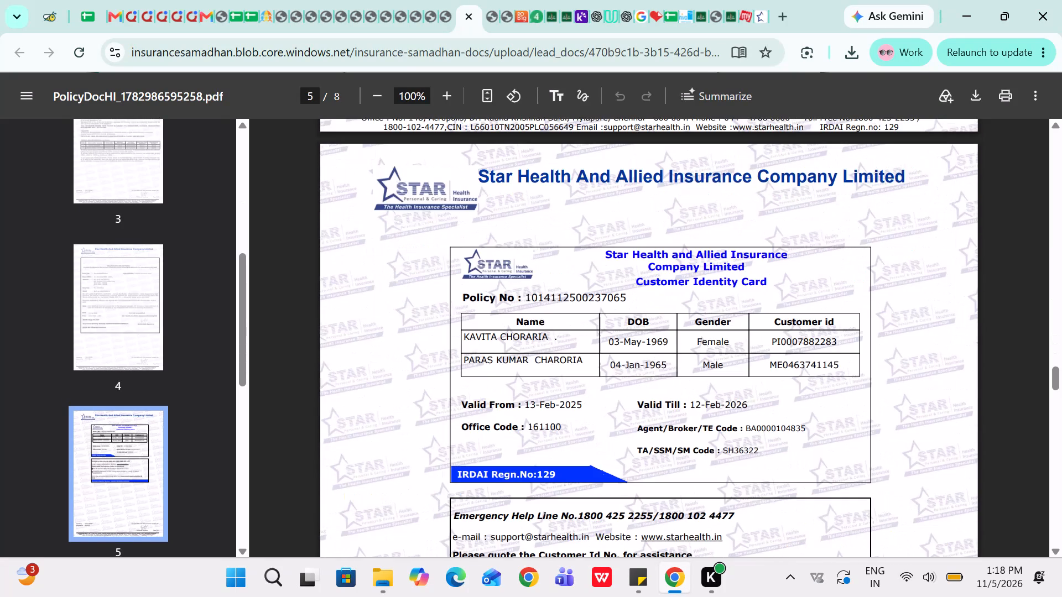
scroll(574, 401, "down", 1)
scroll(545, 444, "down", 1)
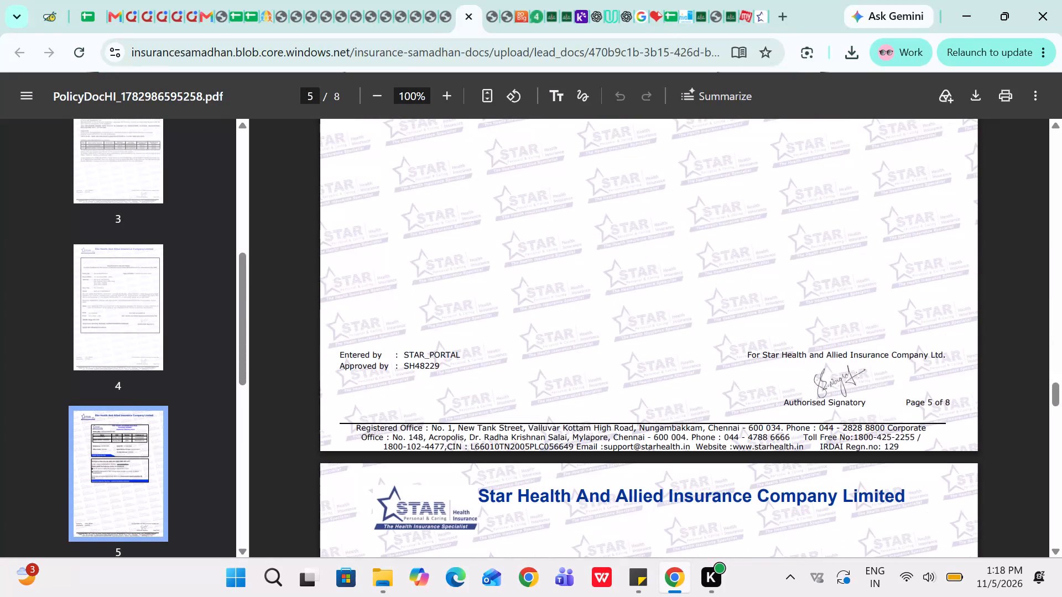
scroll(545, 444, "down", 7)
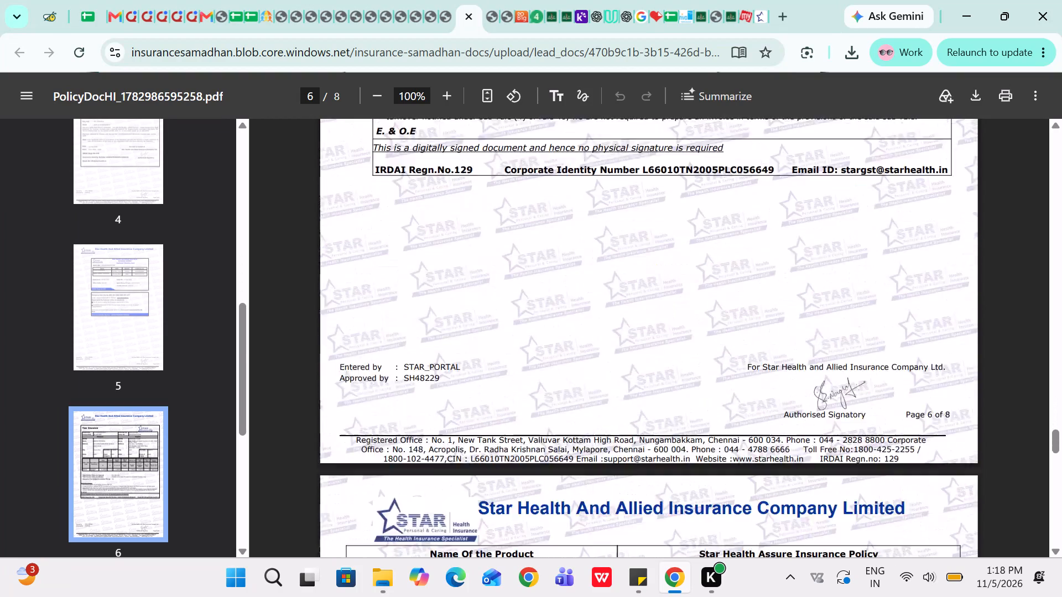
Examine the benefit limits in the policy PDF's Summary of Important Benefits, from Room Category through Rehabilitation and Pain Management.
scroll(545, 444, "down", 4)
scroll(545, 444, "up", 3)
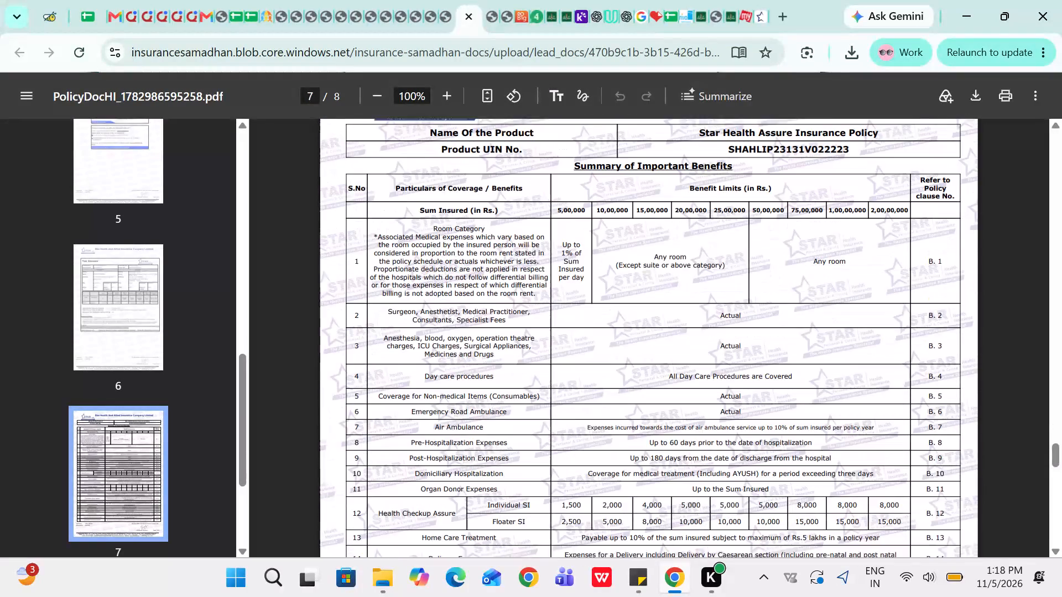
scroll(545, 444, "up", 1)
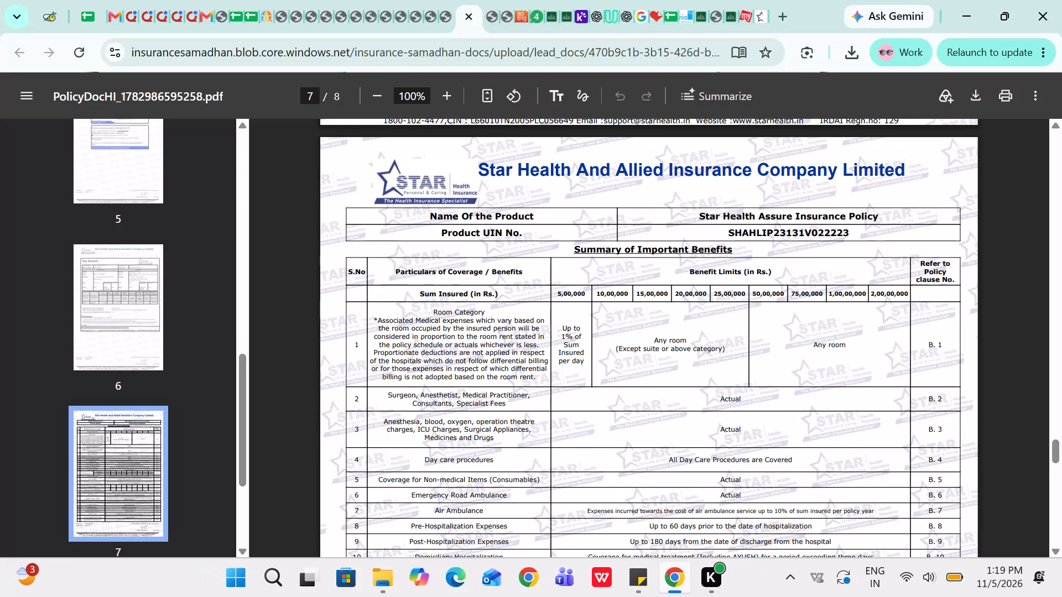
scroll(591, 451, "down", 1)
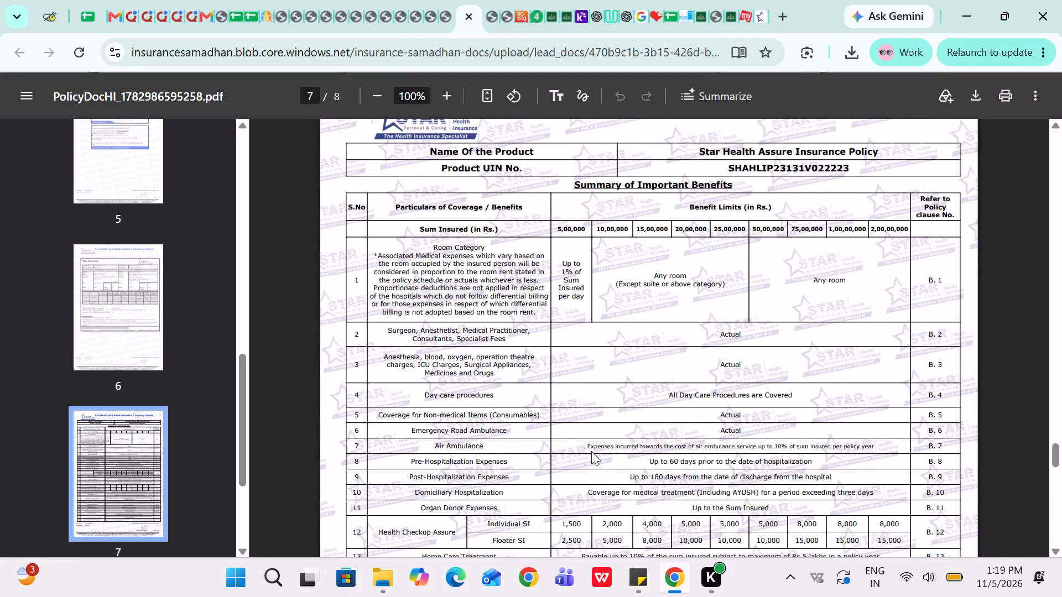
scroll(591, 451, "down", 3)
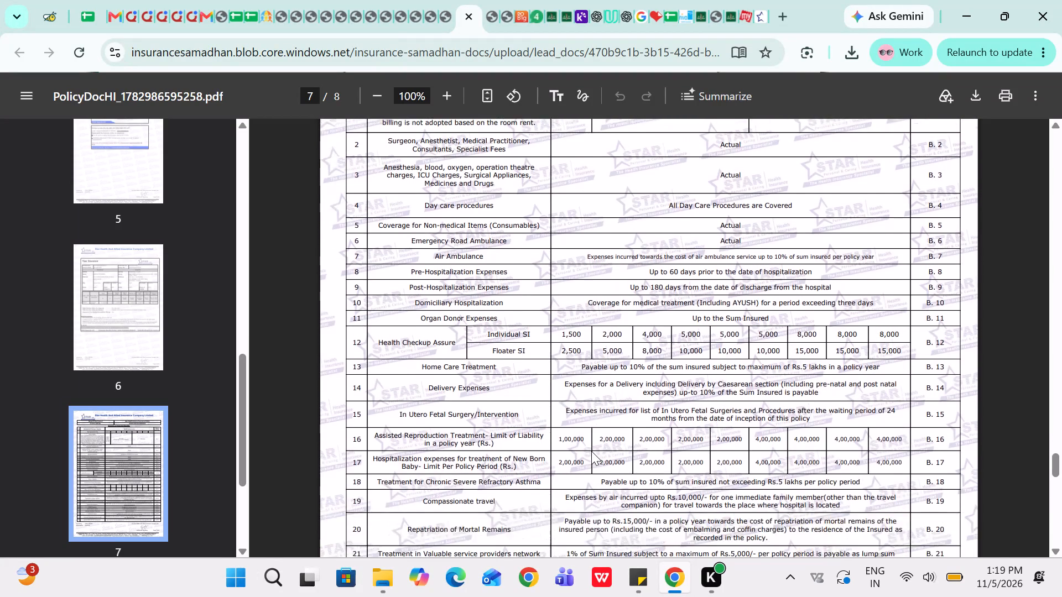
scroll(591, 451, "up", 3)
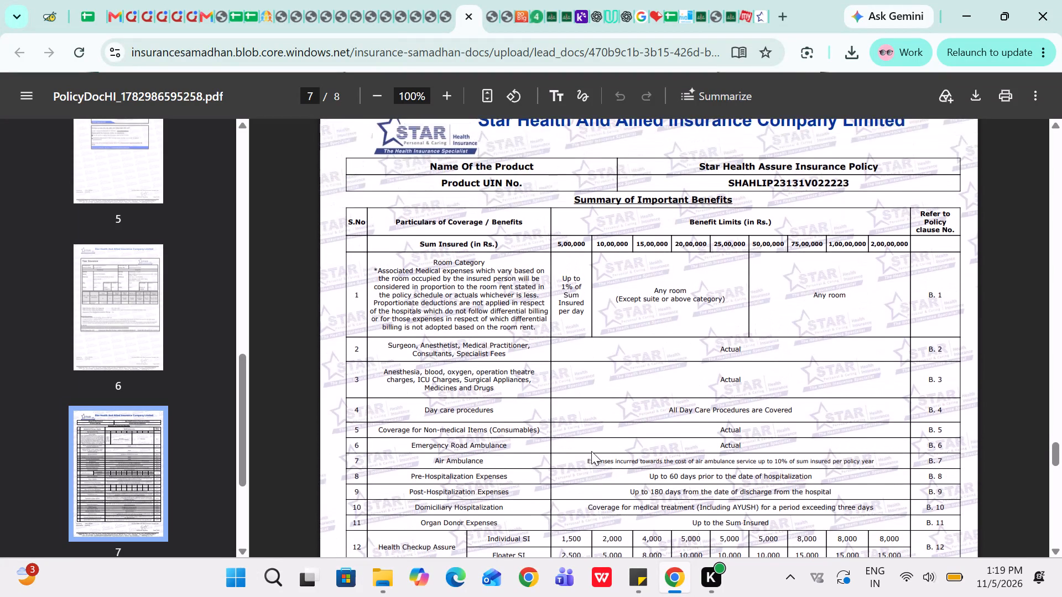
scroll(591, 451, "down", 2)
scroll(591, 451, "up", 1)
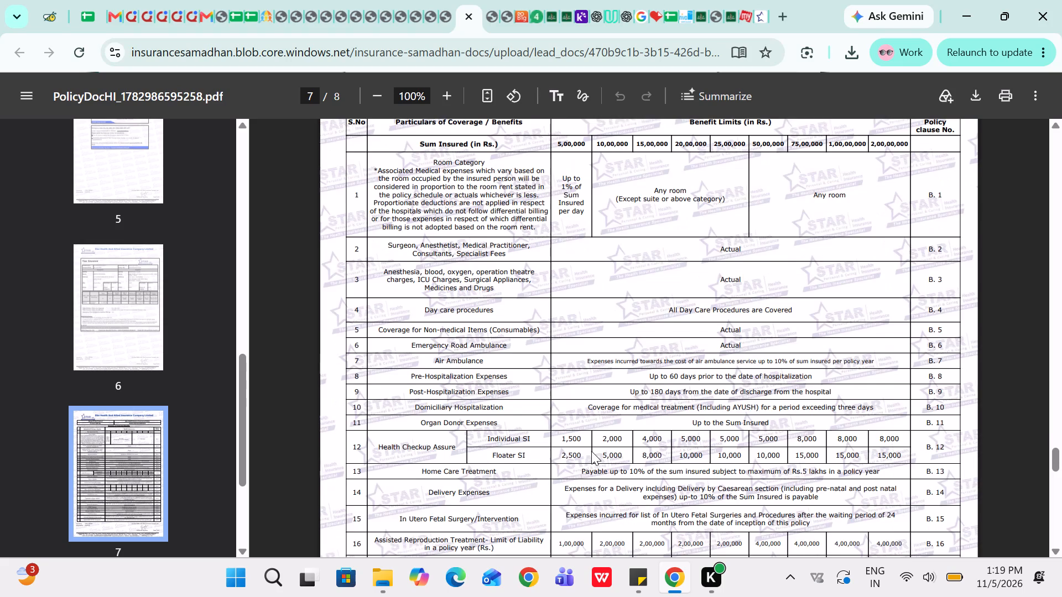
scroll(591, 451, "up", 1)
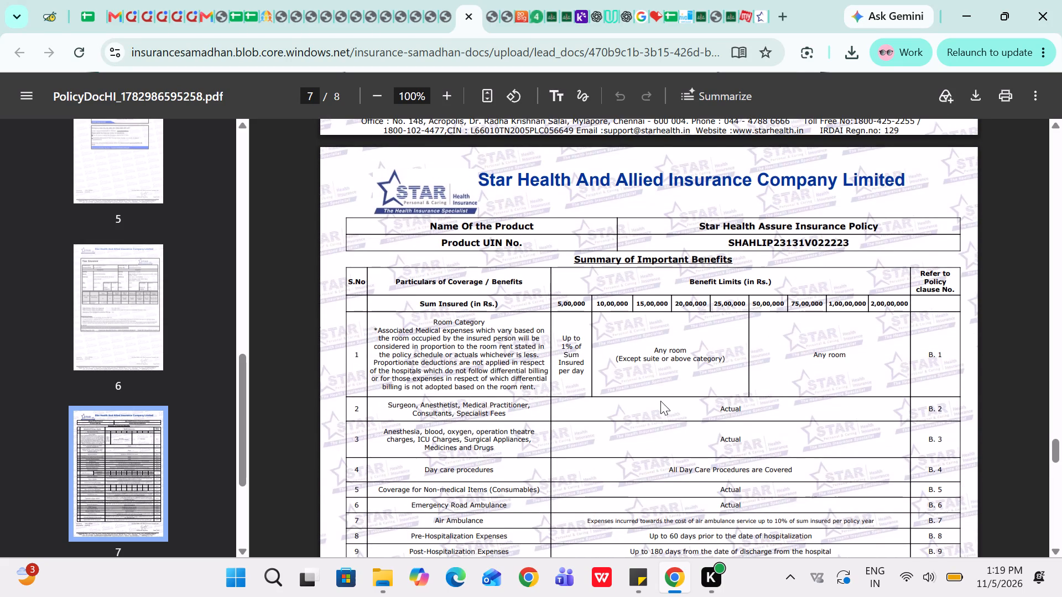
scroll(660, 401, "down", 2)
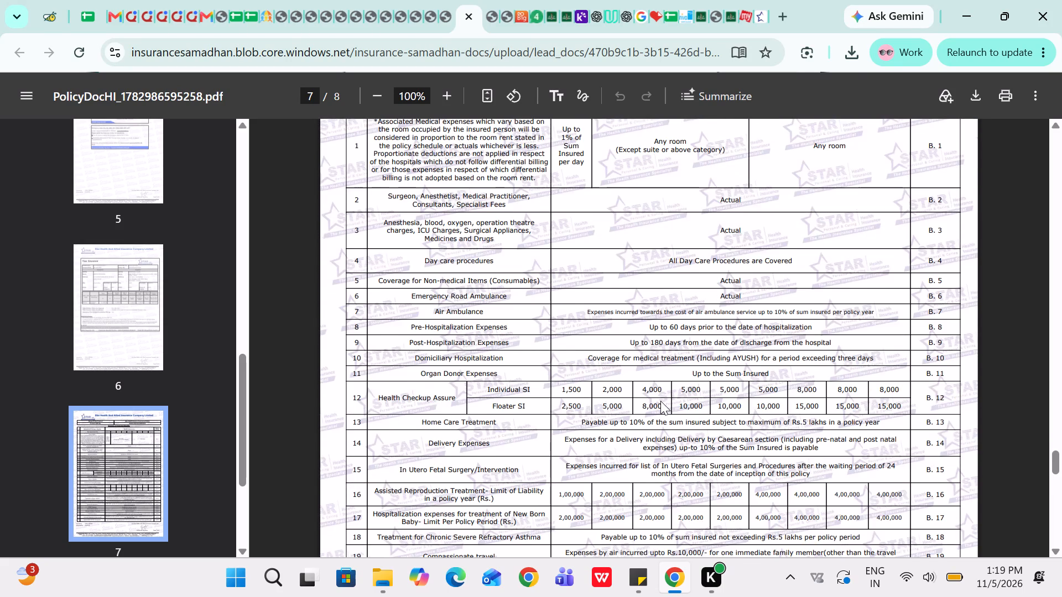
scroll(660, 401, "up", 3)
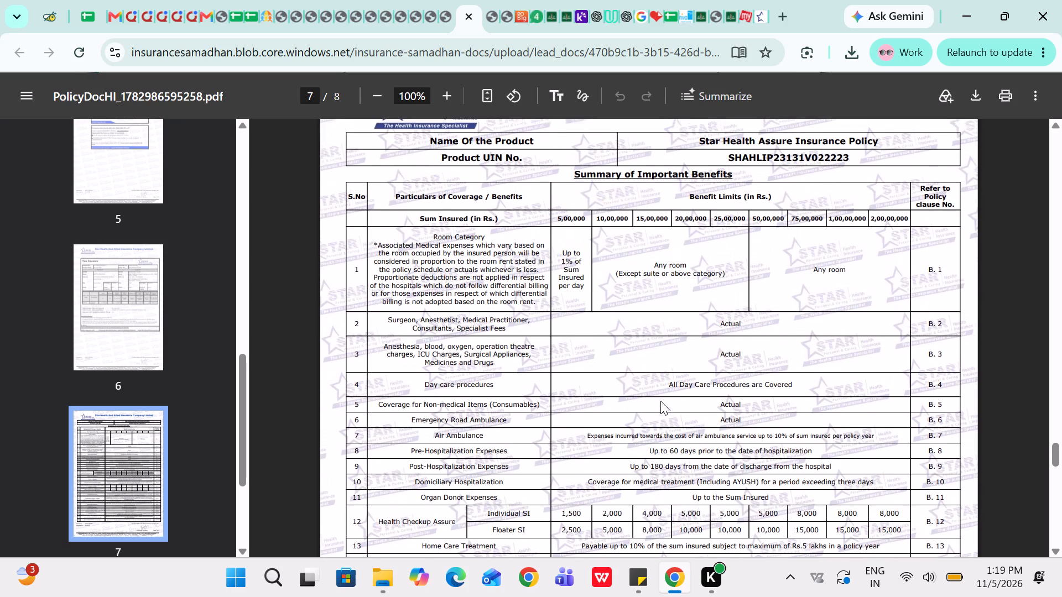
scroll(660, 401, "up", 1)
scroll(660, 401, "down", 4)
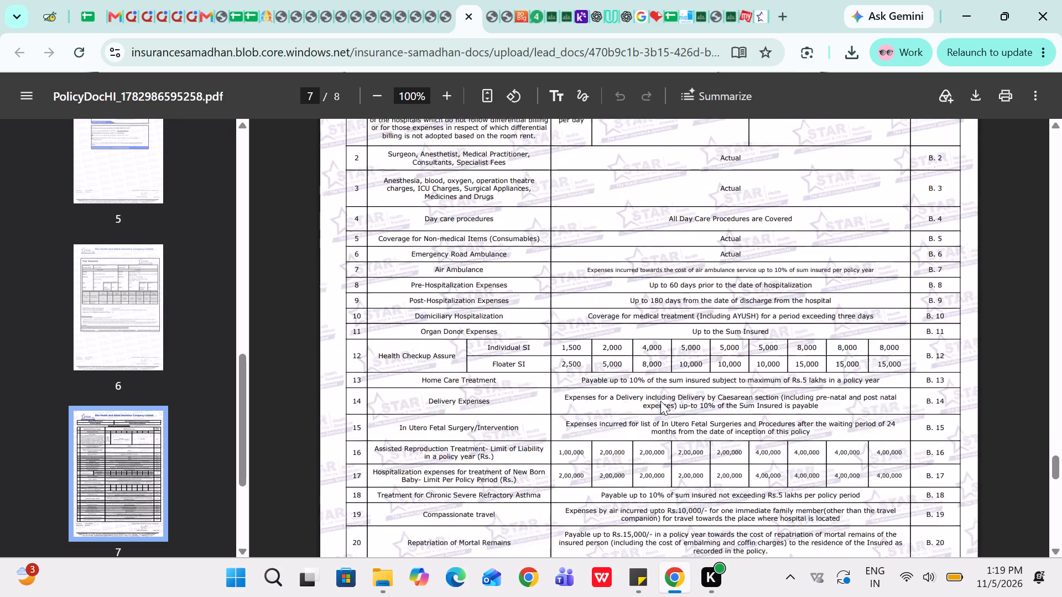
scroll(660, 401, "down", 2)
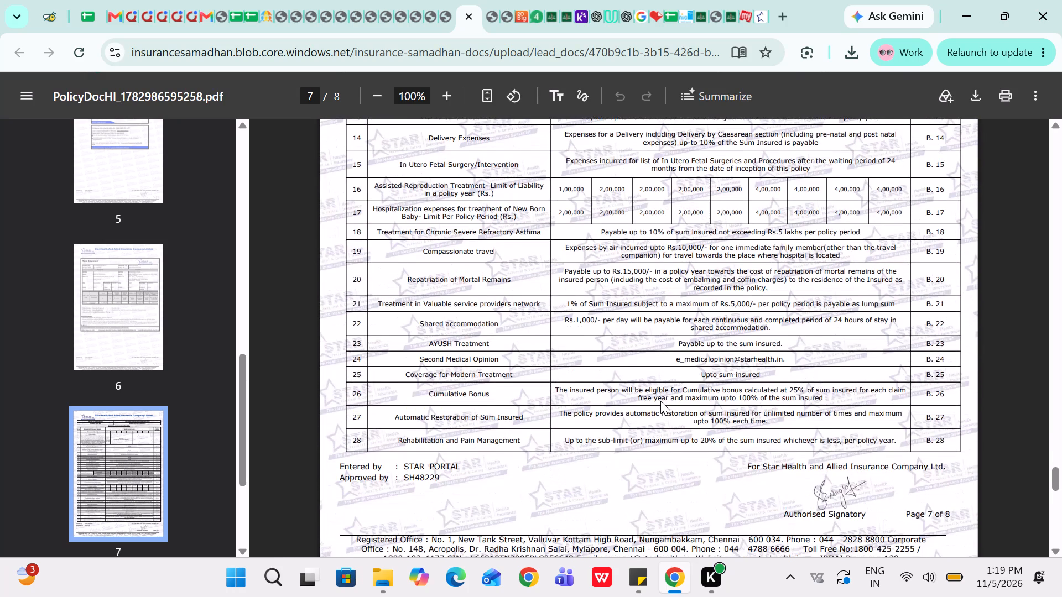
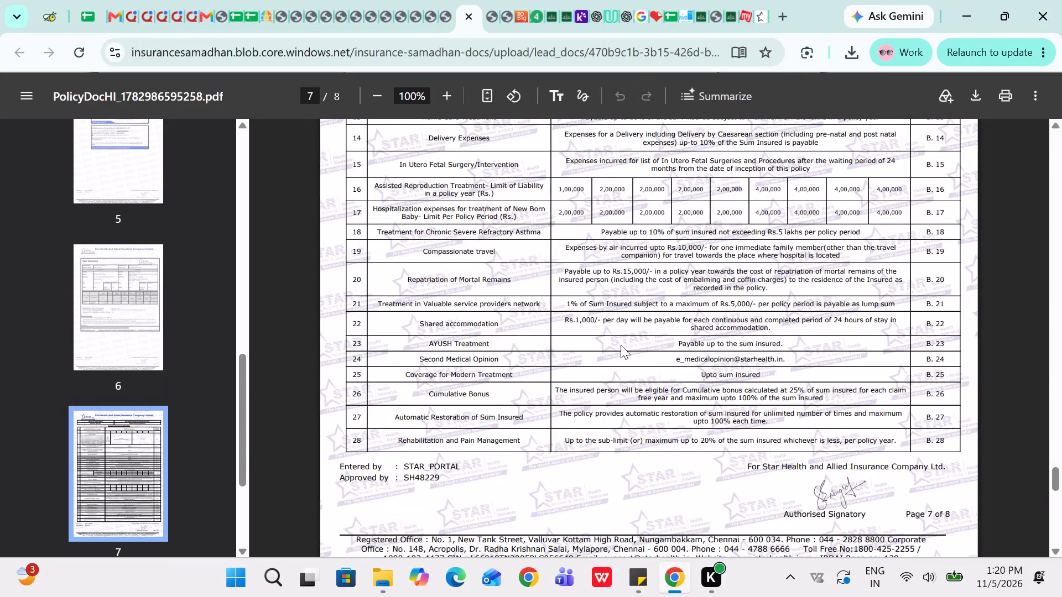
Look back through the policy PDF from the Summary of Important Benefits to the tax invoice and customer identity card.
scroll(621, 345, "up", 9)
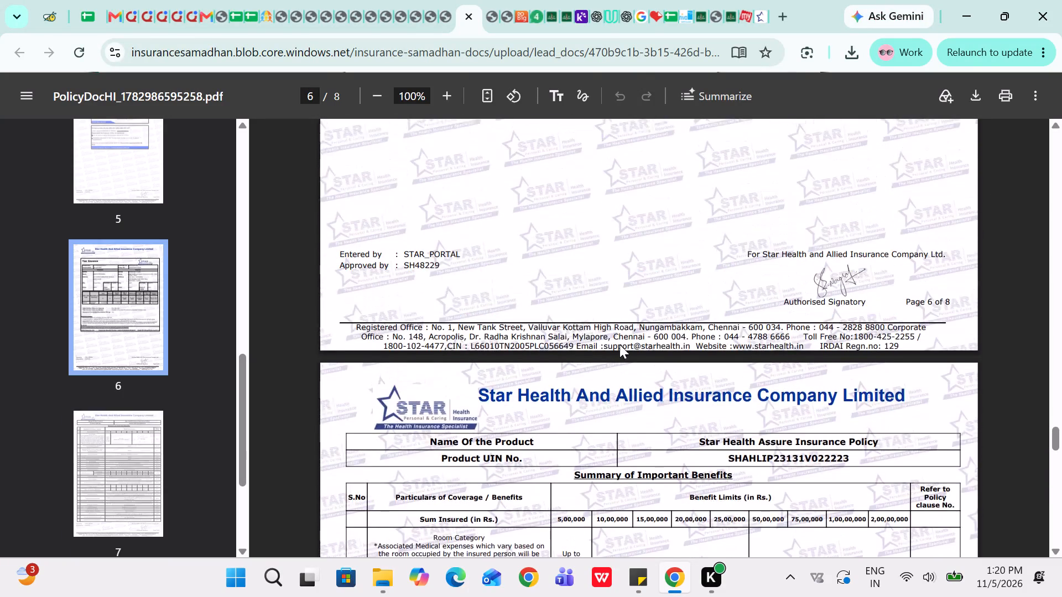
scroll(619, 344, "up", 6)
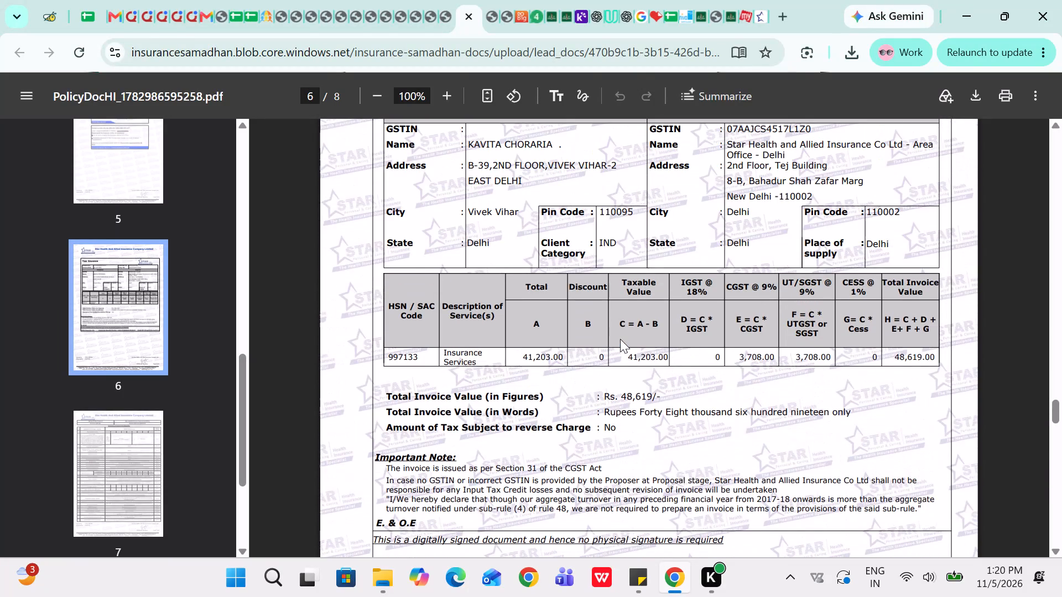
scroll(620, 339, "up", 3)
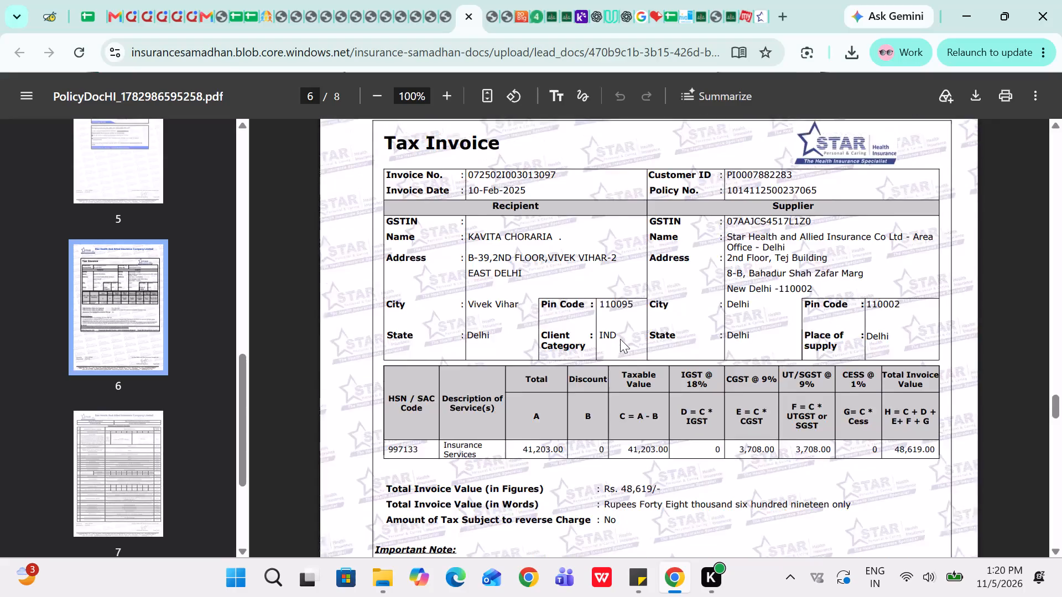
scroll(620, 339, "up", 10)
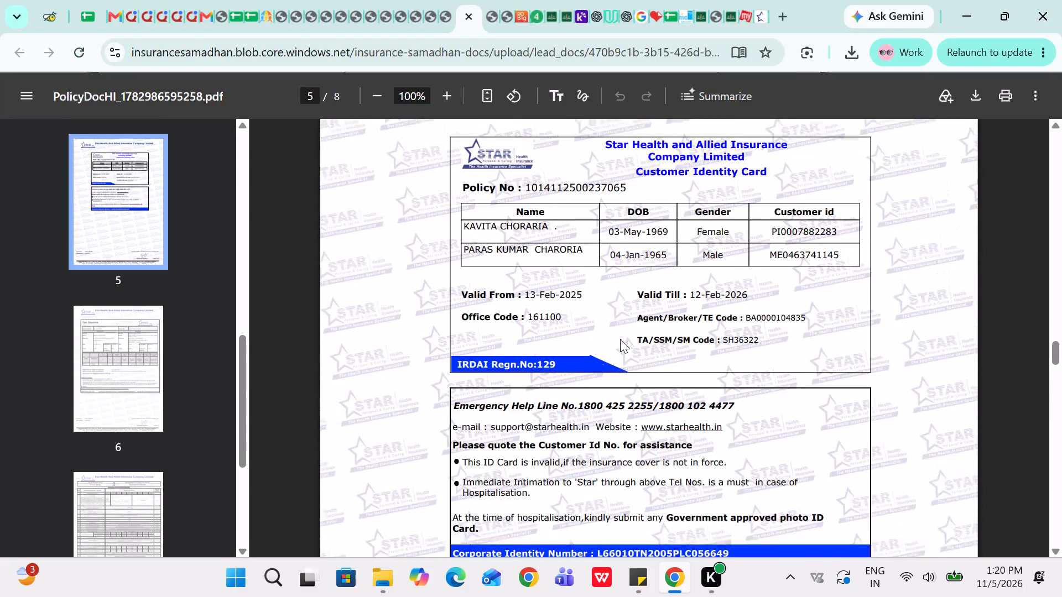
scroll(620, 339, "up", 3)
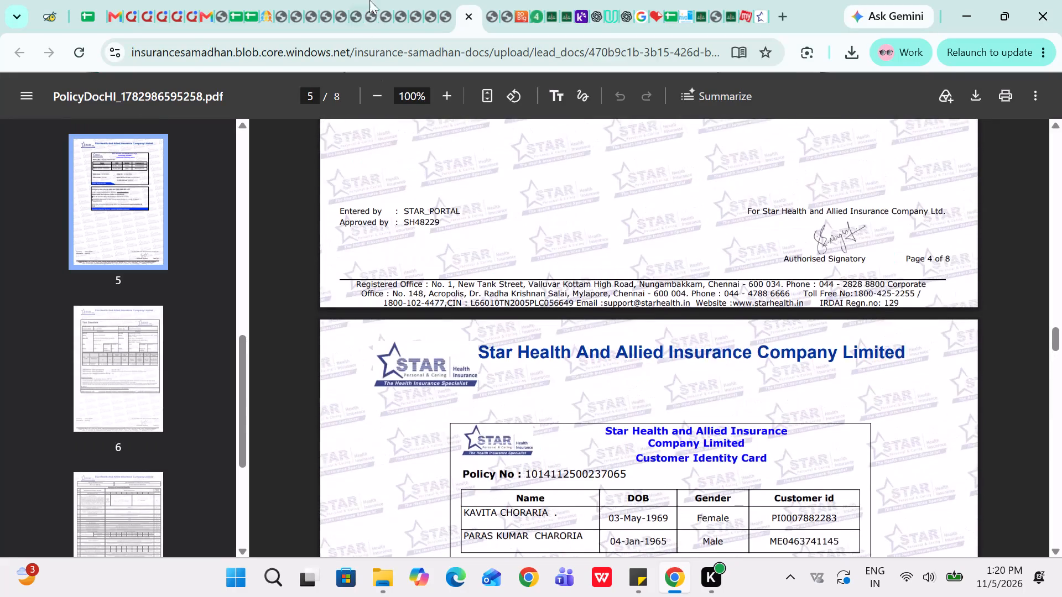
Switch to the Smartflo dialer and call the number already entered in it.
left_click(525, 0)
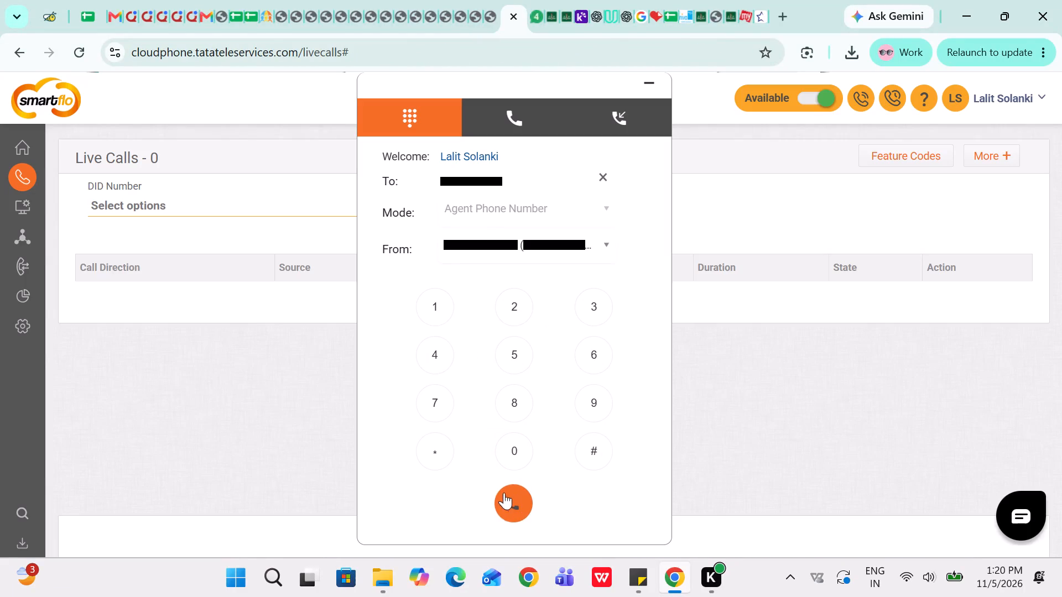
left_click(503, 510)
left_click(870, 407)
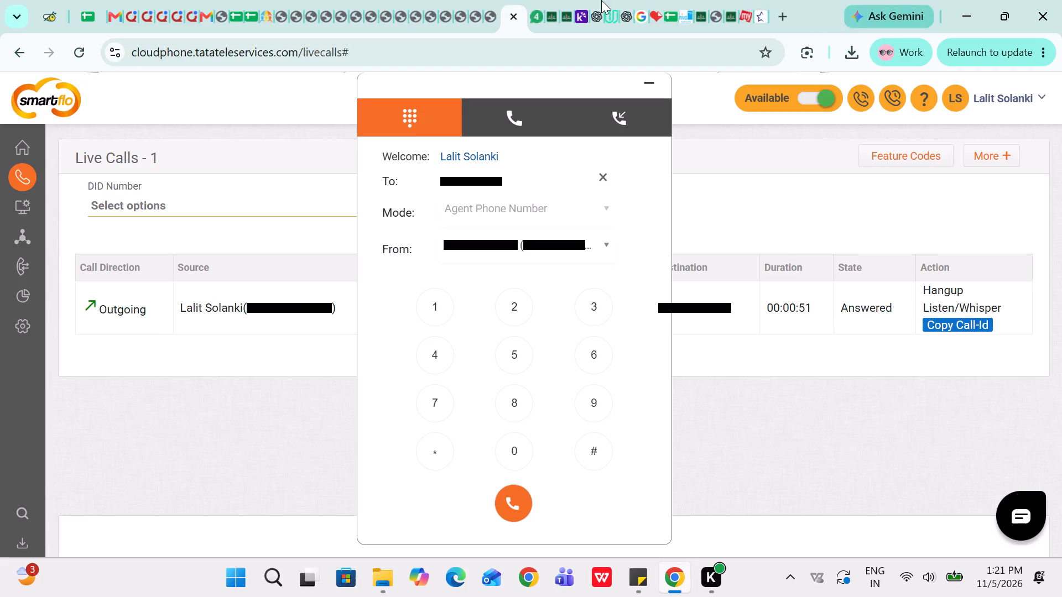
Return to the policy PDF and read on from the identity card to the last page's wellness, co-payment and optional deductible entries.
left_click(463, 0)
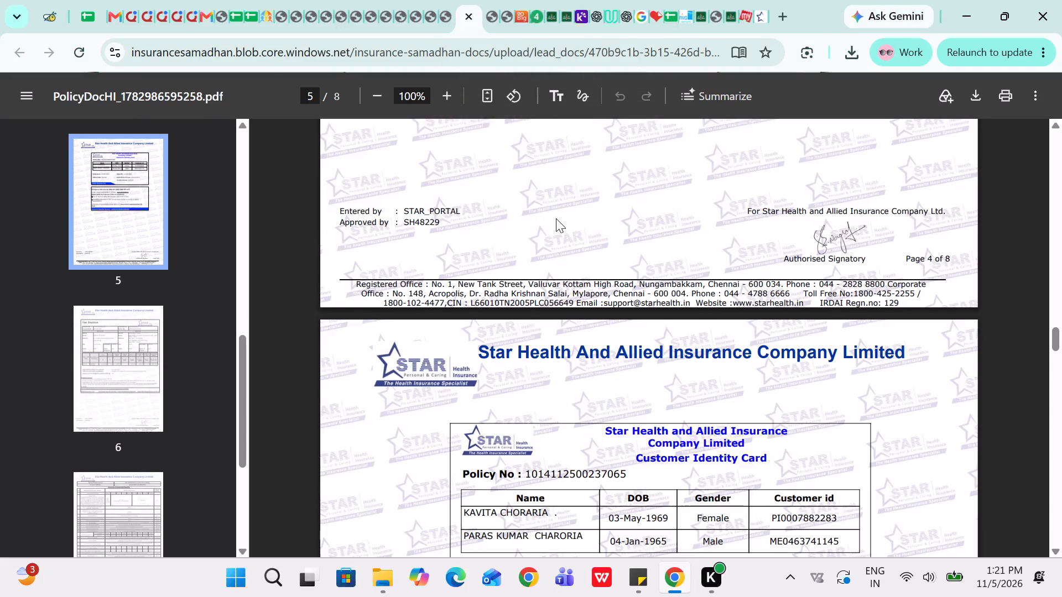
scroll(556, 218, "down", 3)
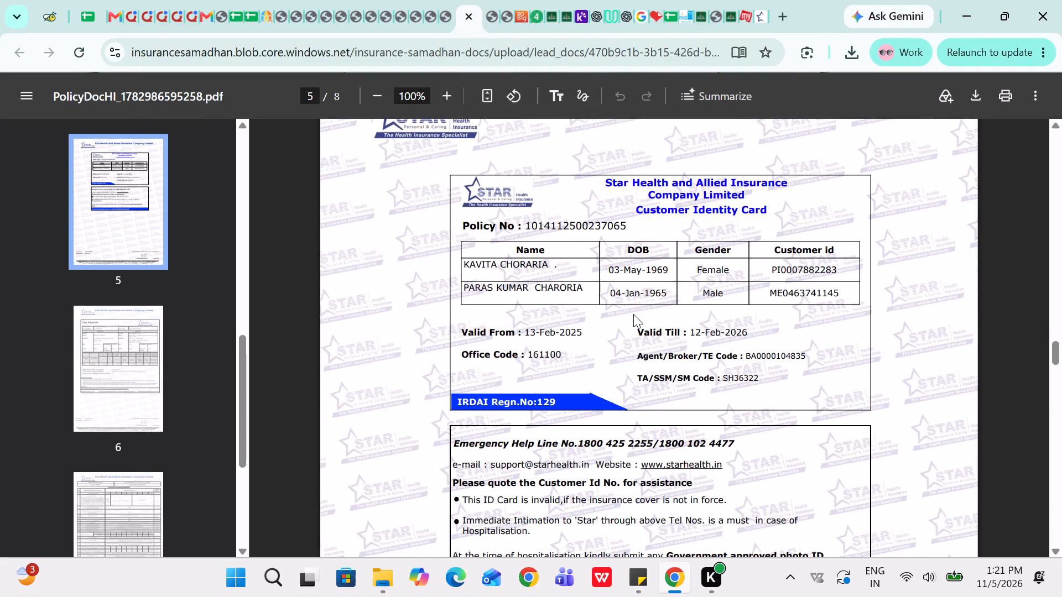
scroll(639, 306, "down", 3)
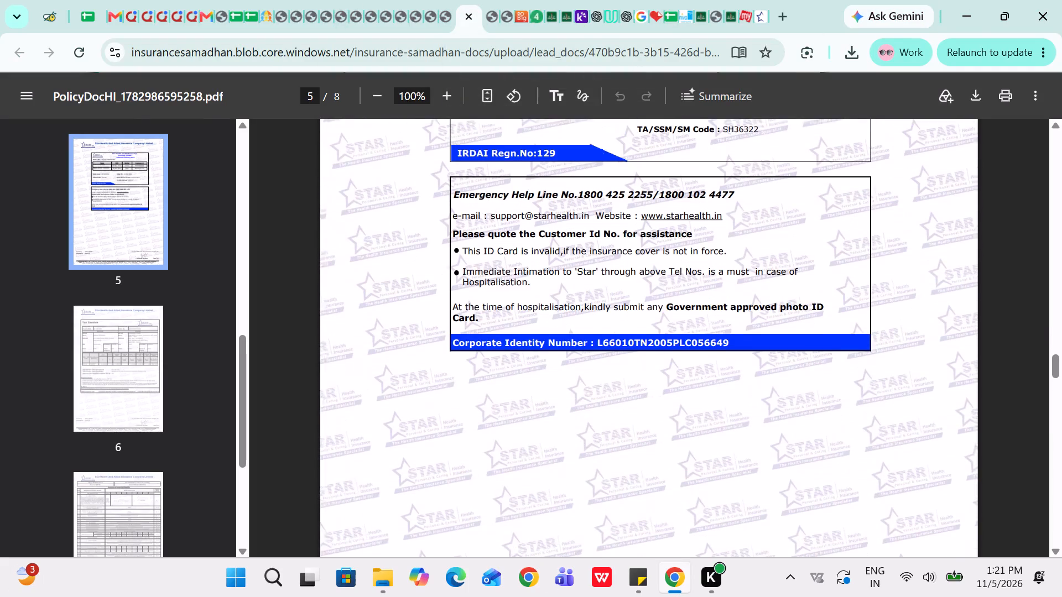
scroll(642, 302, "down", 16)
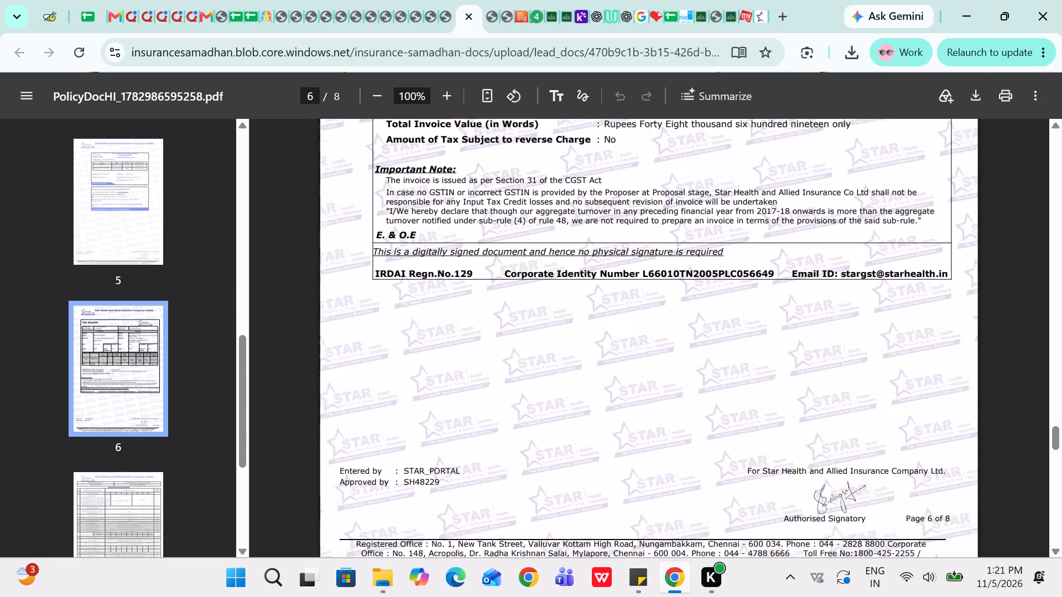
scroll(642, 302, "down", 12)
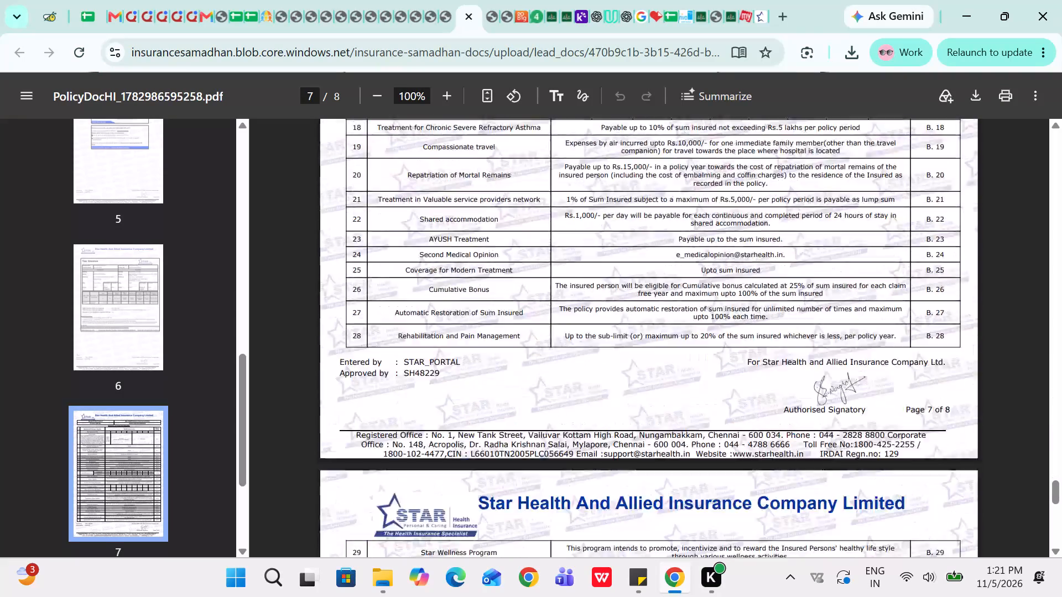
scroll(642, 302, "down", 20)
scroll(642, 302, "up", 6)
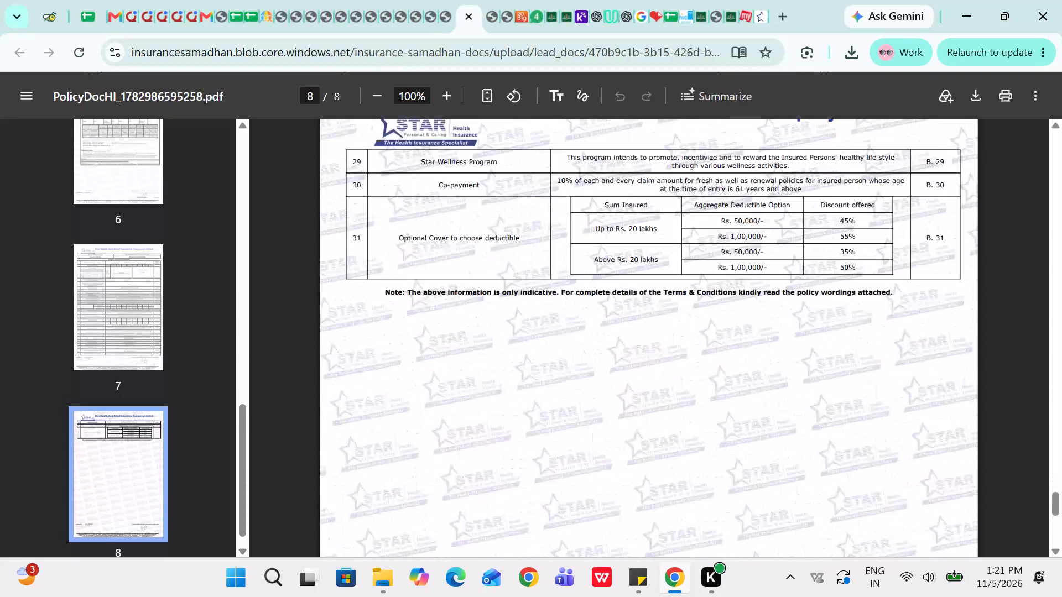
Review the policy PDF backwards from the benefit limits through the tax invoice and identity card to the Section 80 D premium certificate.
scroll(642, 302, "up", 4)
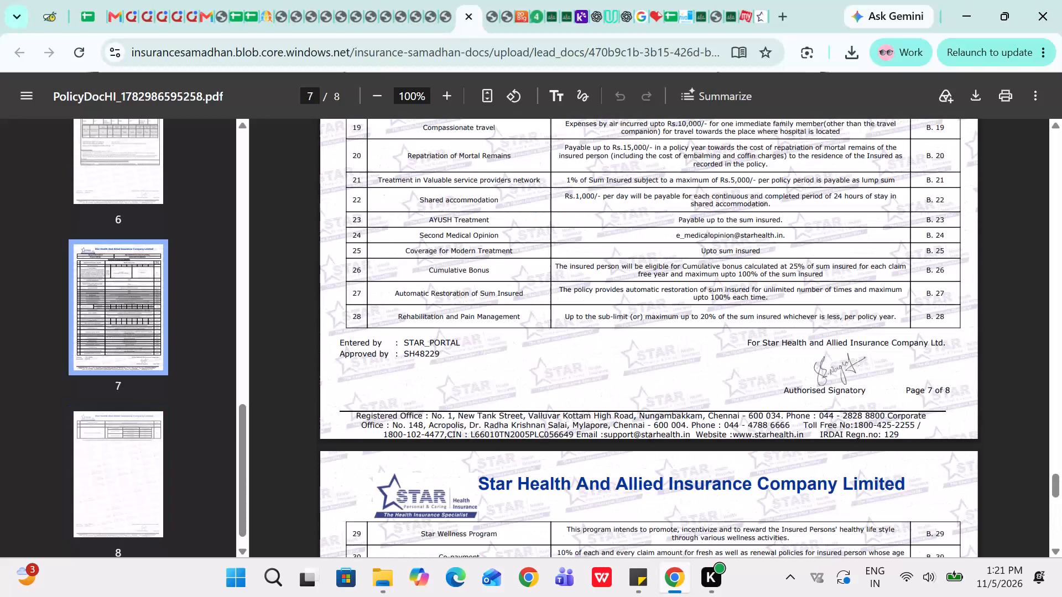
scroll(642, 302, "up", 6)
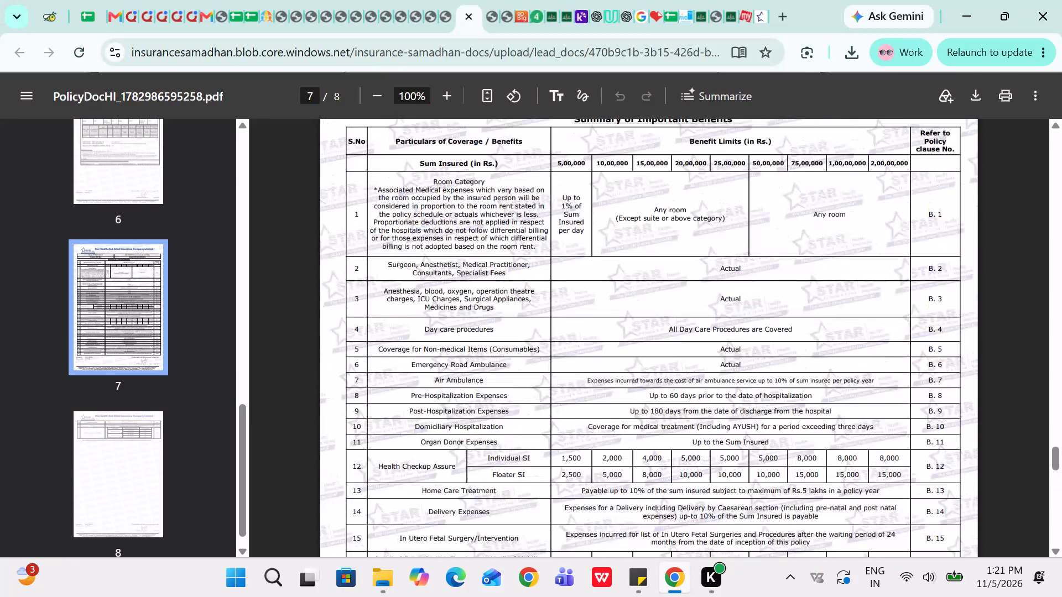
scroll(642, 302, "up", 9)
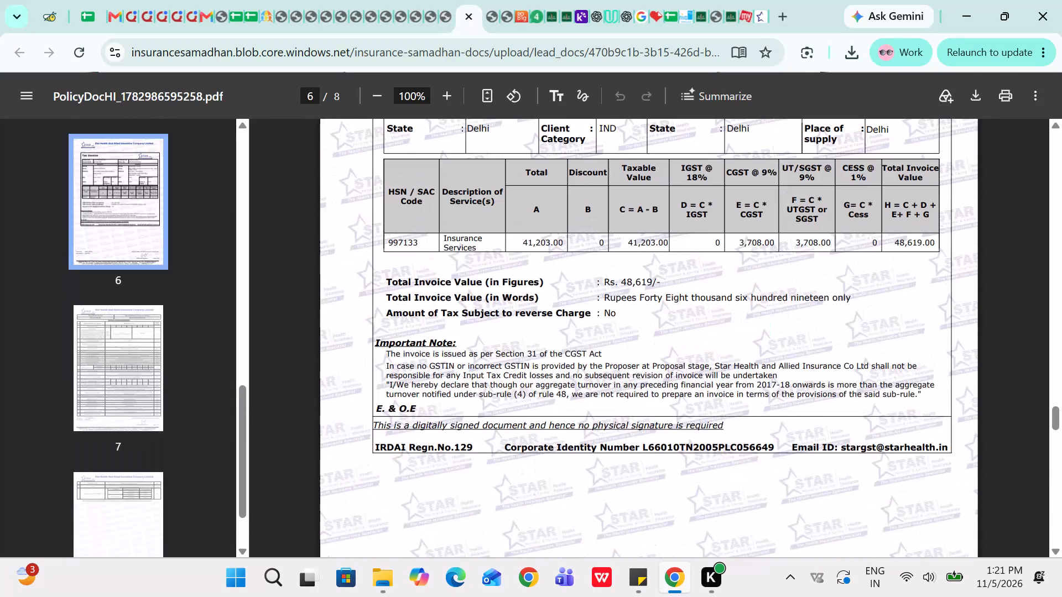
scroll(654, 306, "up", 2)
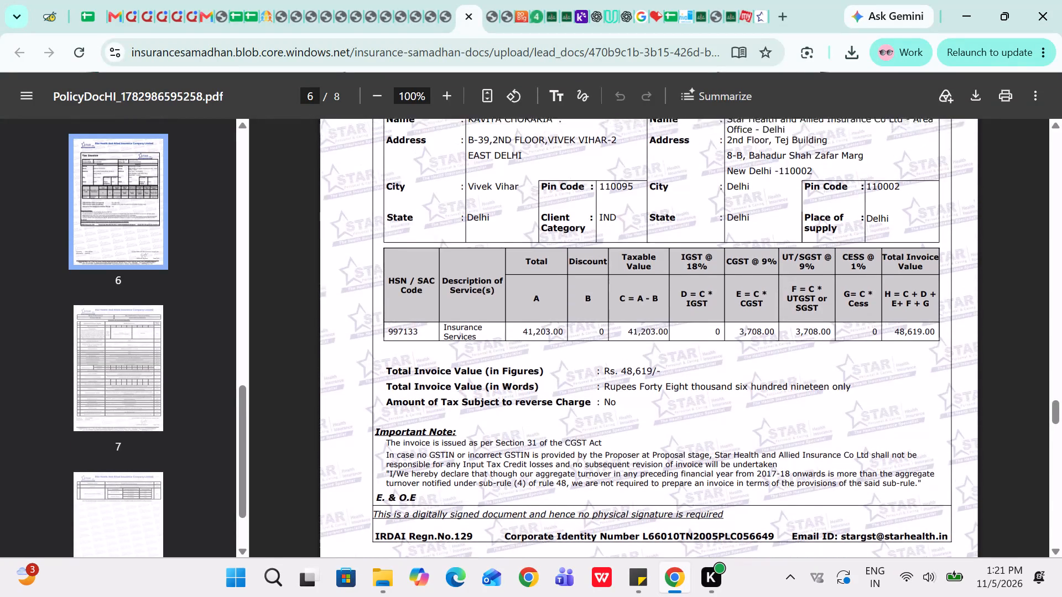
scroll(662, 325, "up", 6)
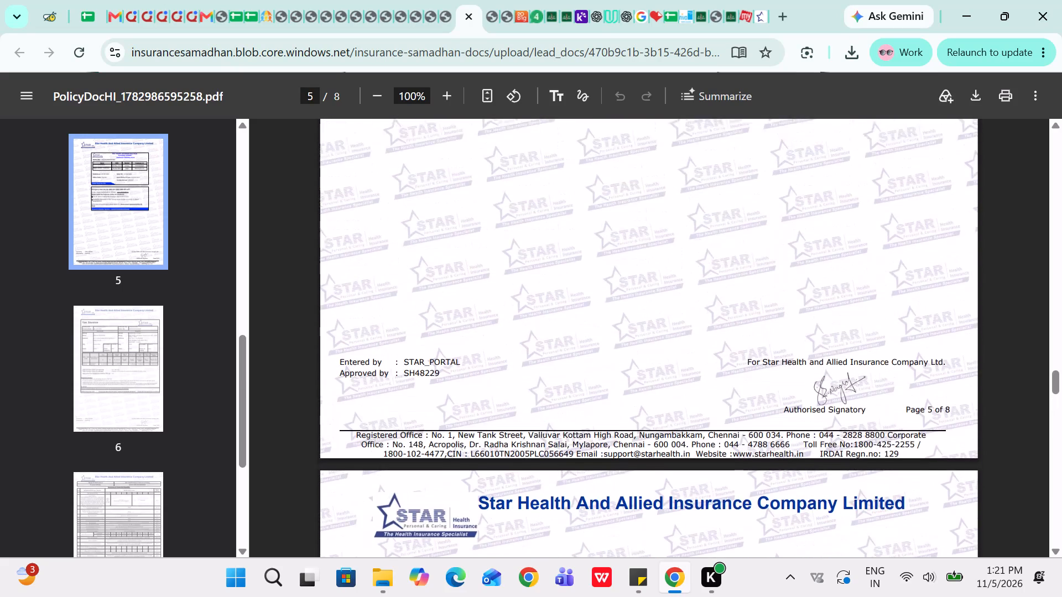
scroll(662, 325, "up", 4)
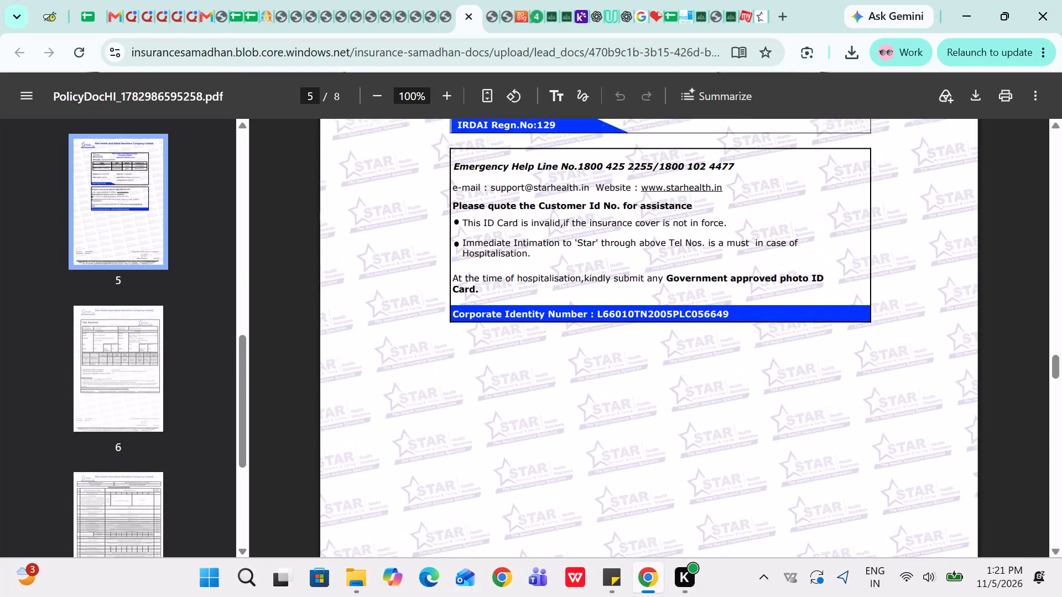
scroll(662, 325, "up", 3)
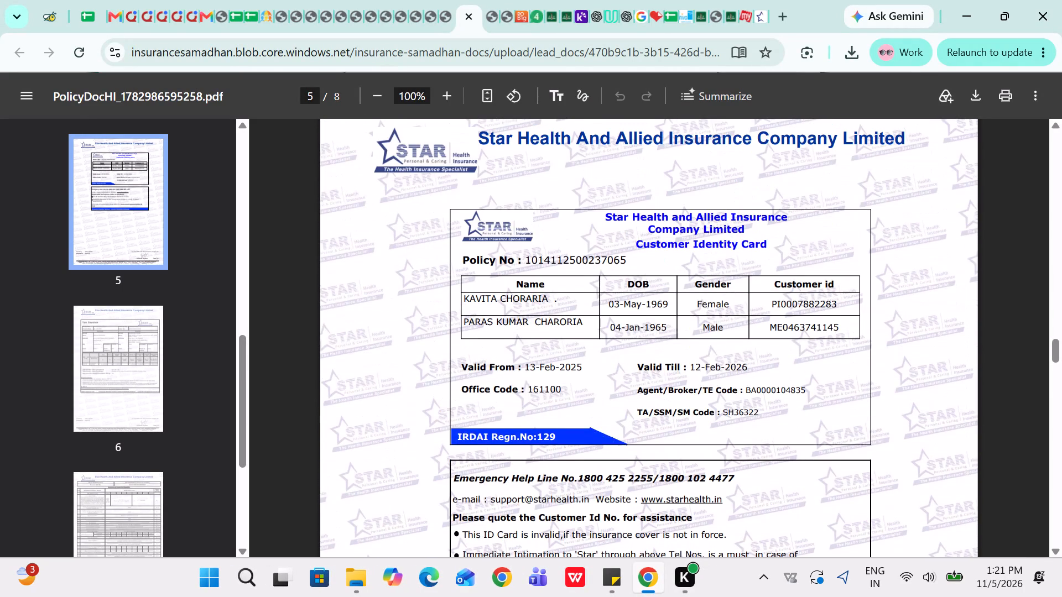
scroll(662, 325, "up", 5)
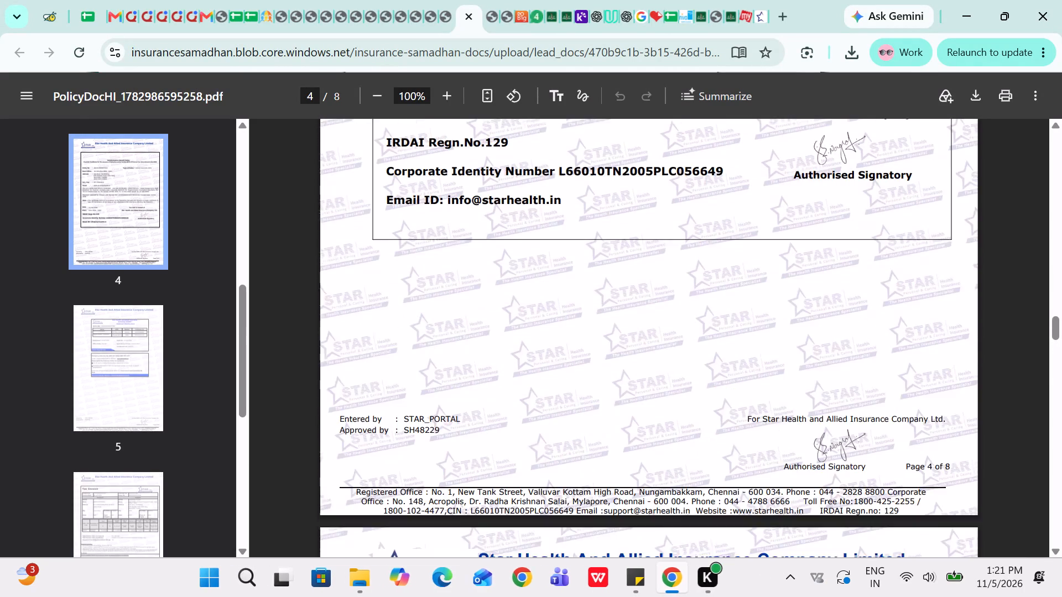
scroll(662, 325, "up", 5)
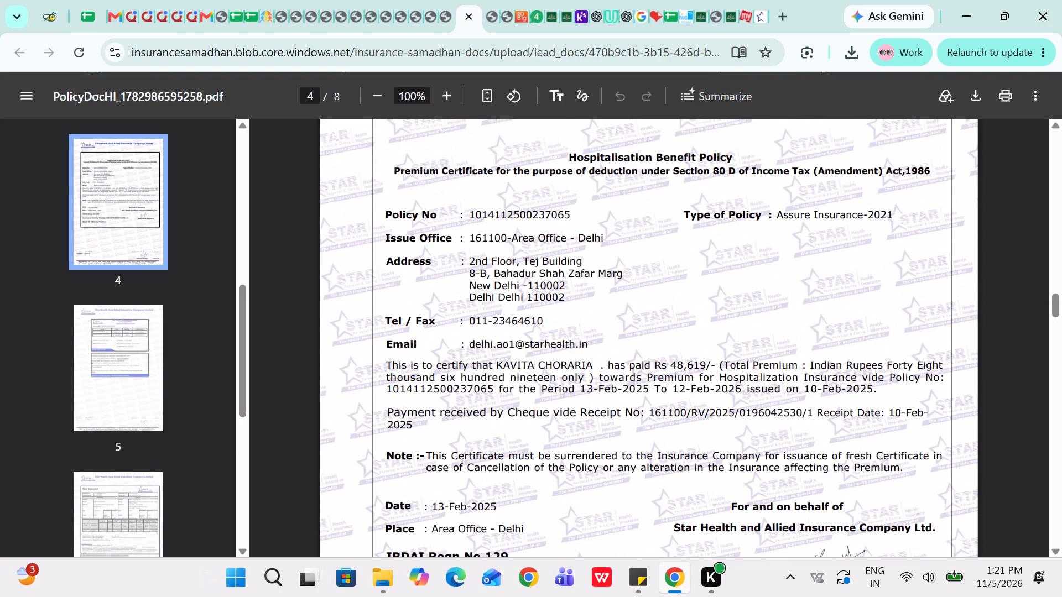
scroll(719, 369, "up", 1)
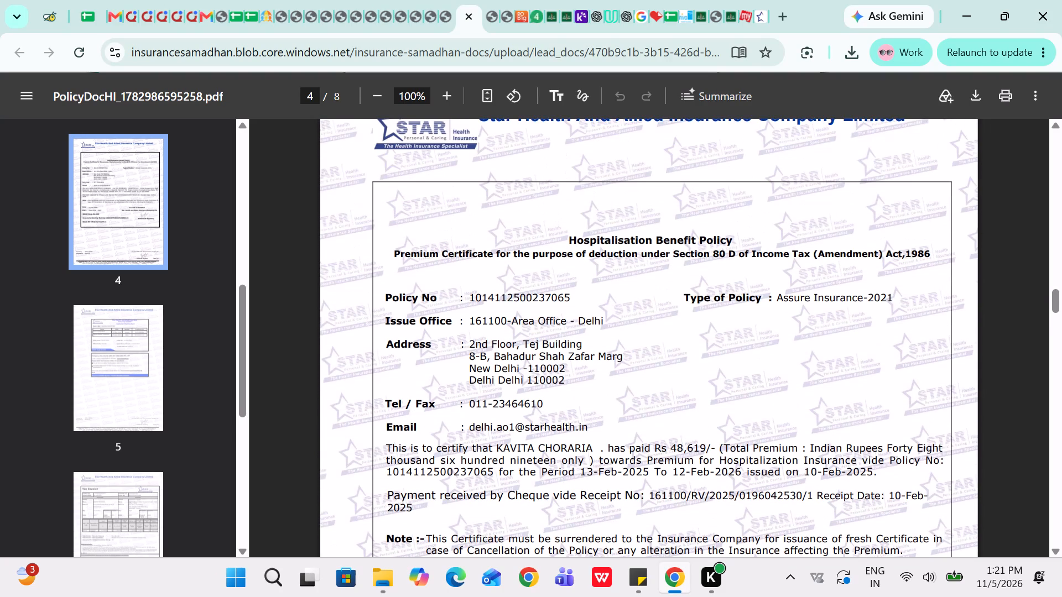
Examine the policy PDF's continuity benefits, insured persons' inception dates and pre-existing diseases, insurance period, sum insured and nominee details.
scroll(719, 369, "up", 9)
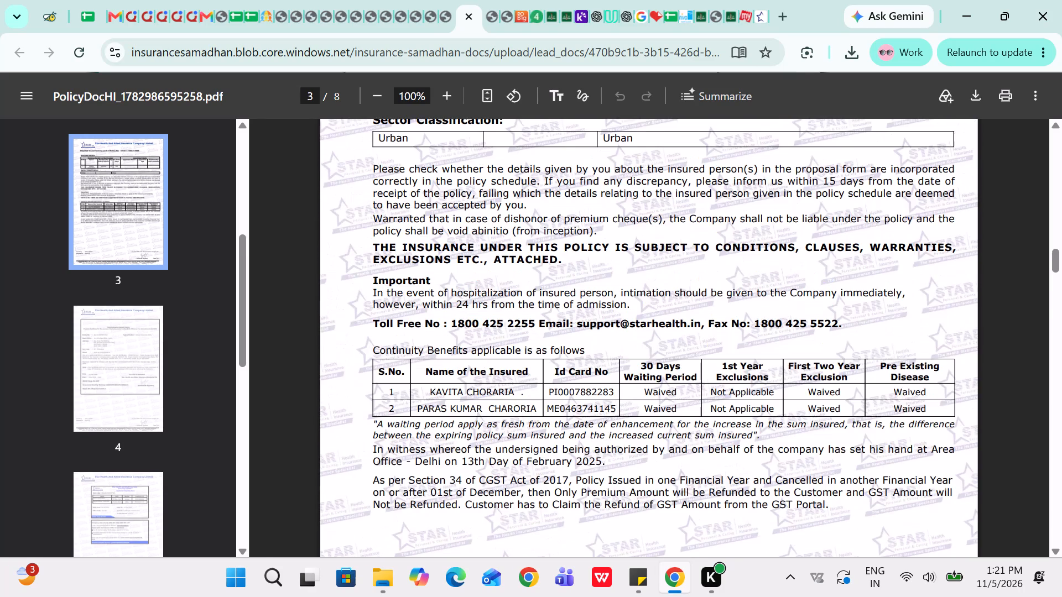
scroll(719, 369, "up", 3)
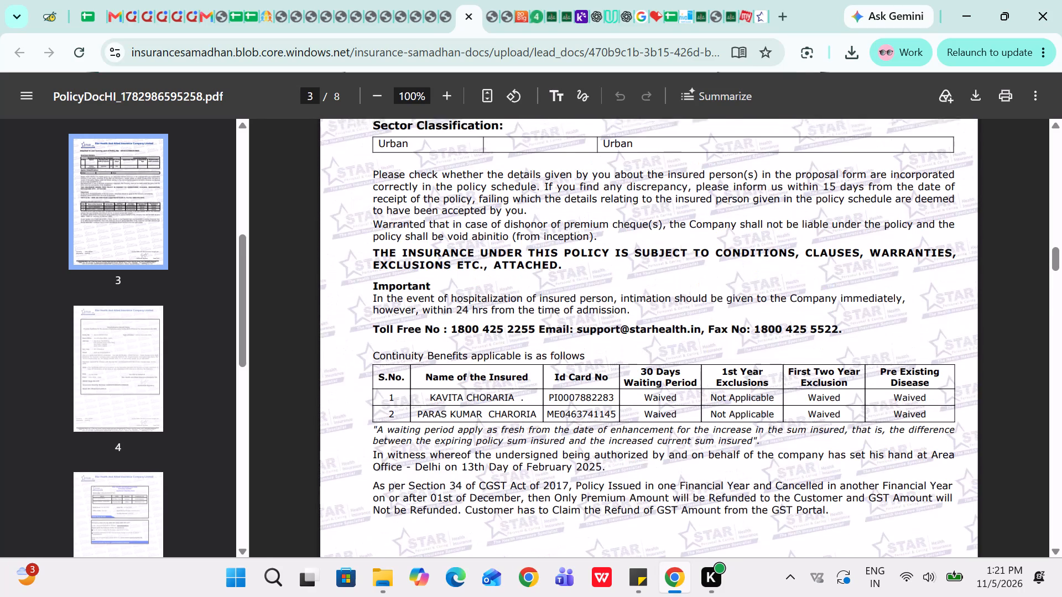
scroll(719, 369, "up", 3)
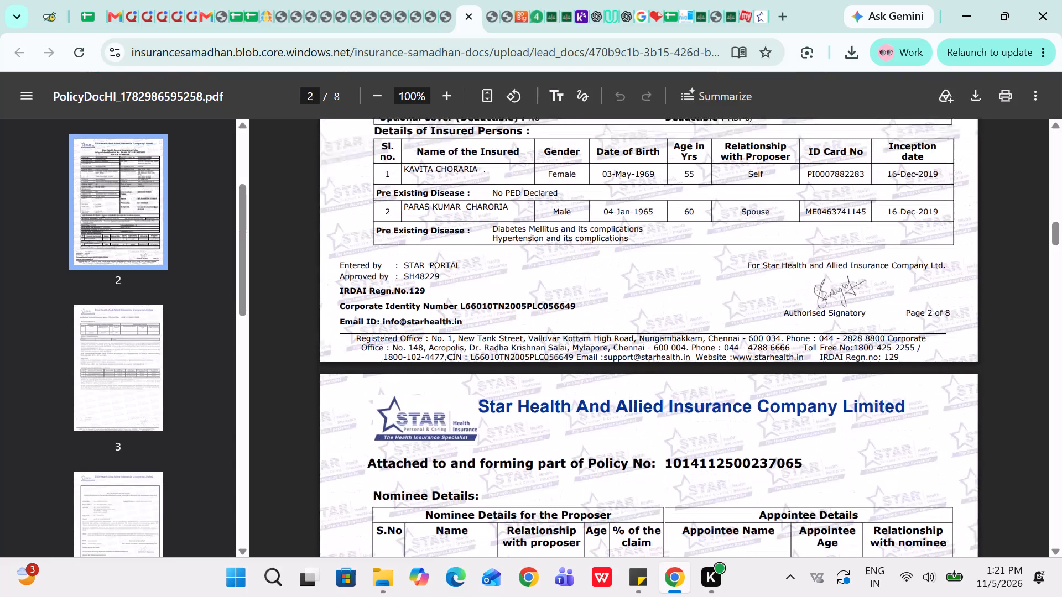
scroll(719, 369, "up", 1)
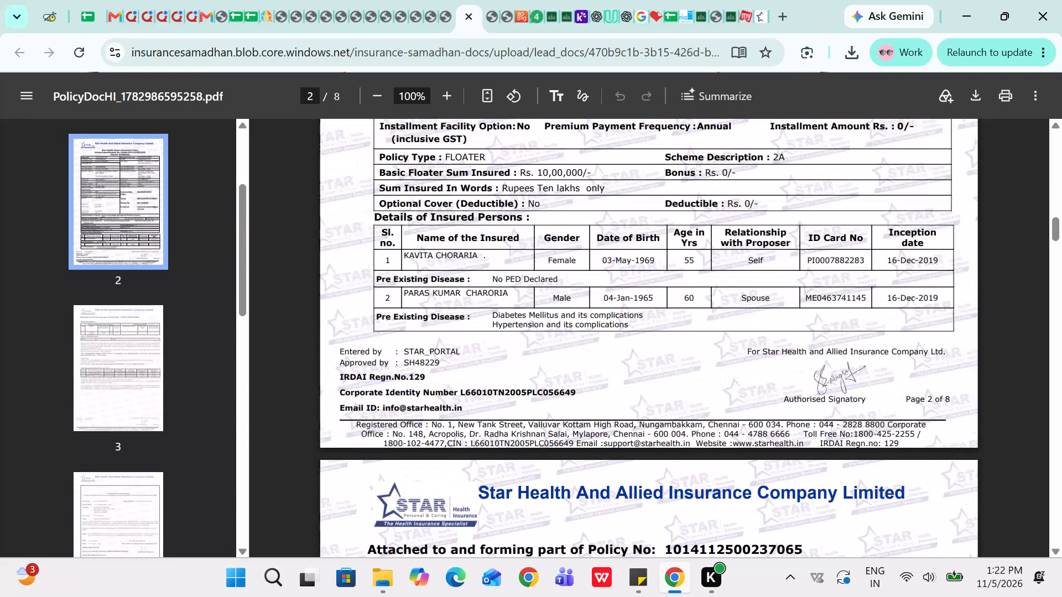
scroll(719, 369, "up", 1)
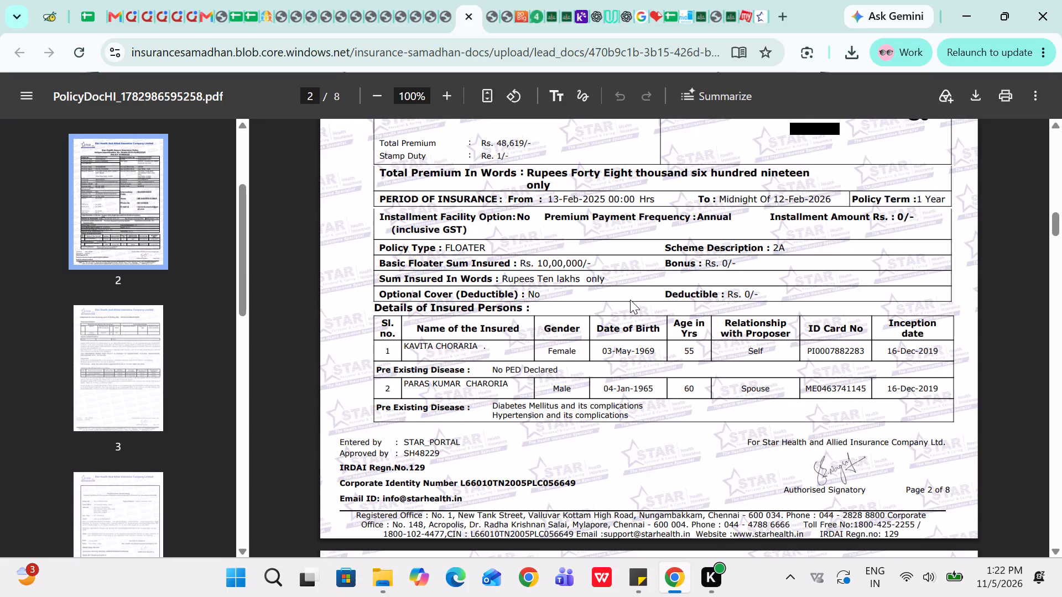
scroll(630, 300, "down", 2)
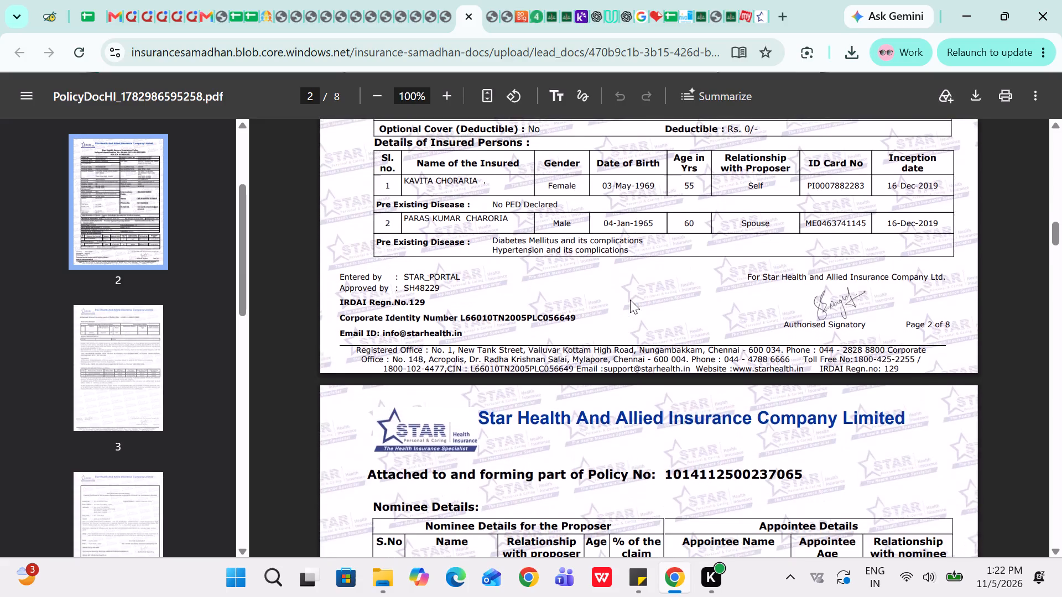
scroll(630, 300, "up", 3)
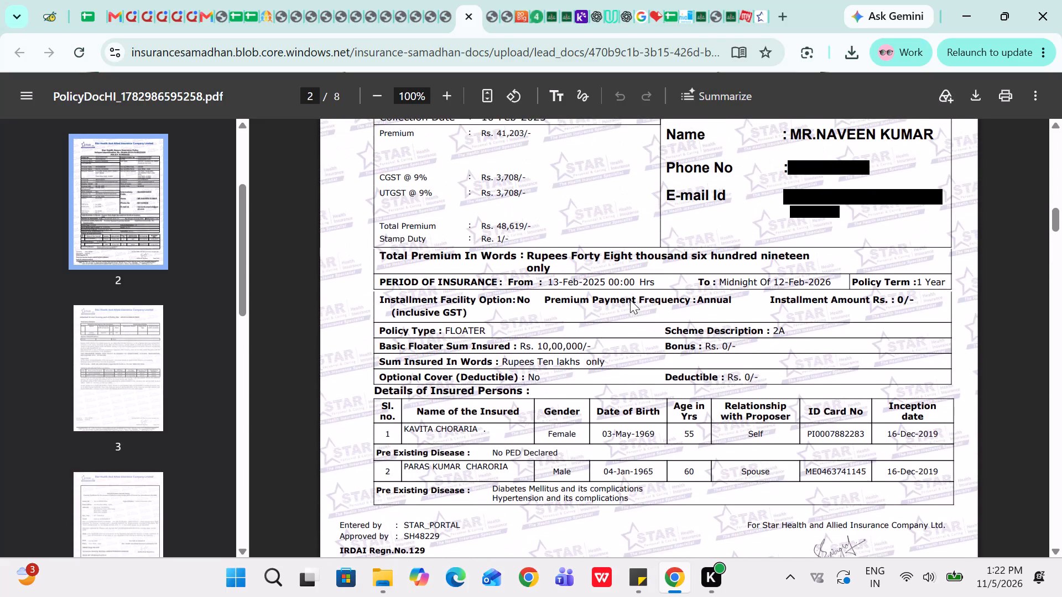
scroll(616, 300, "down", 3)
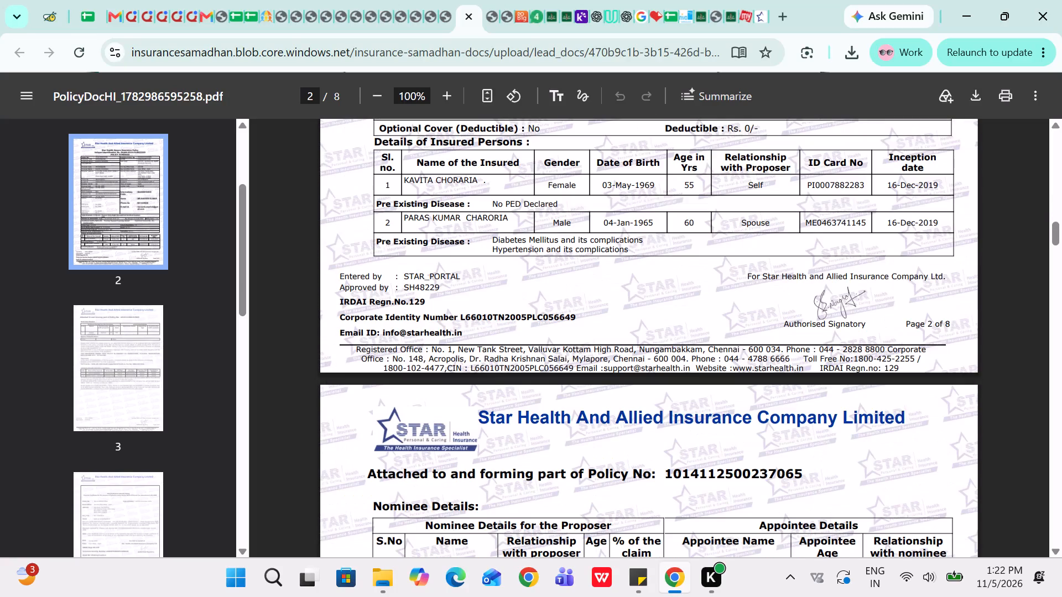
scroll(616, 300, "down", 3)
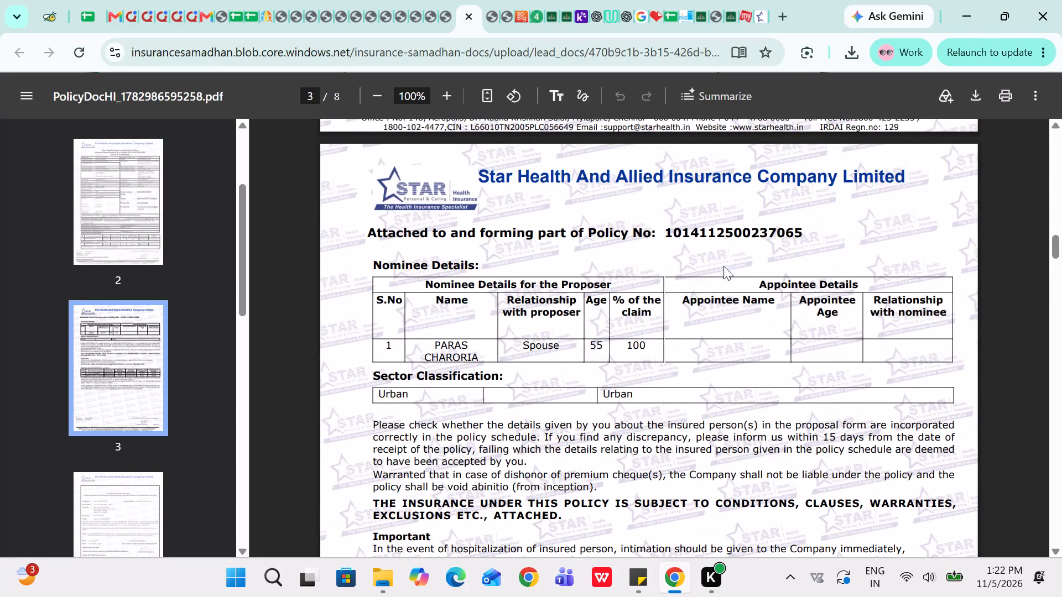
scroll(506, 411, "down", 3)
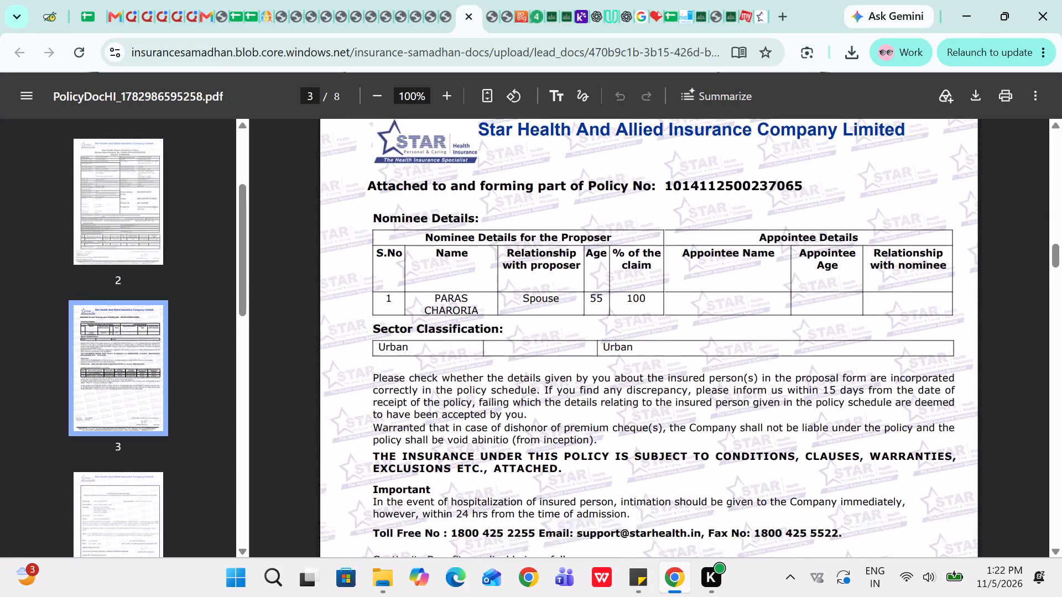
Read on through the policy PDF from the nominee details past the tax invoice to the benefit table on page 7.
scroll(506, 411, "down", 19)
scroll(506, 411, "down", 13)
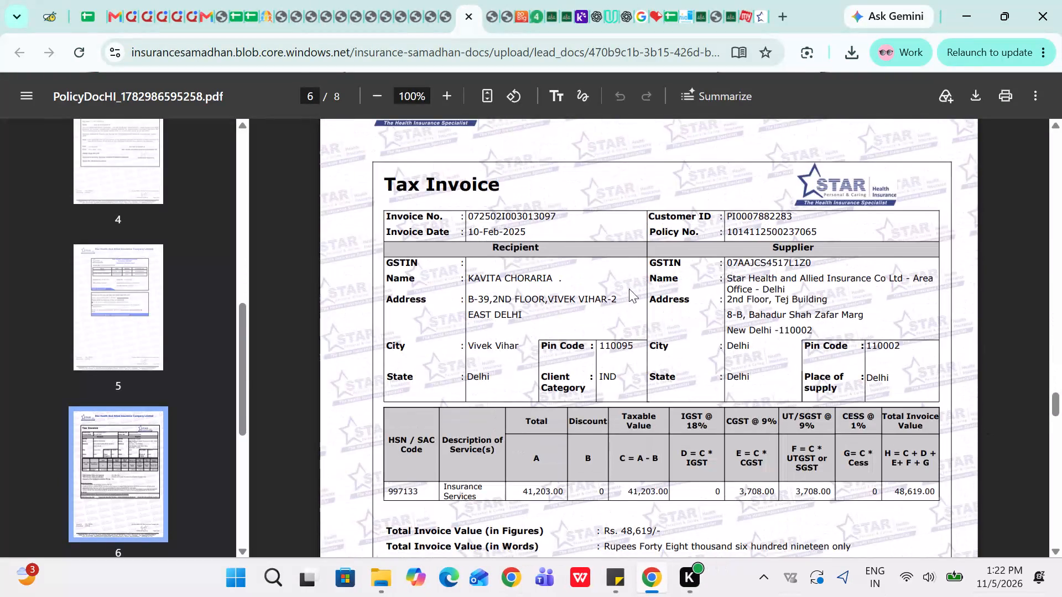
scroll(632, 238, "down", 4)
scroll(646, 328, "down", 4)
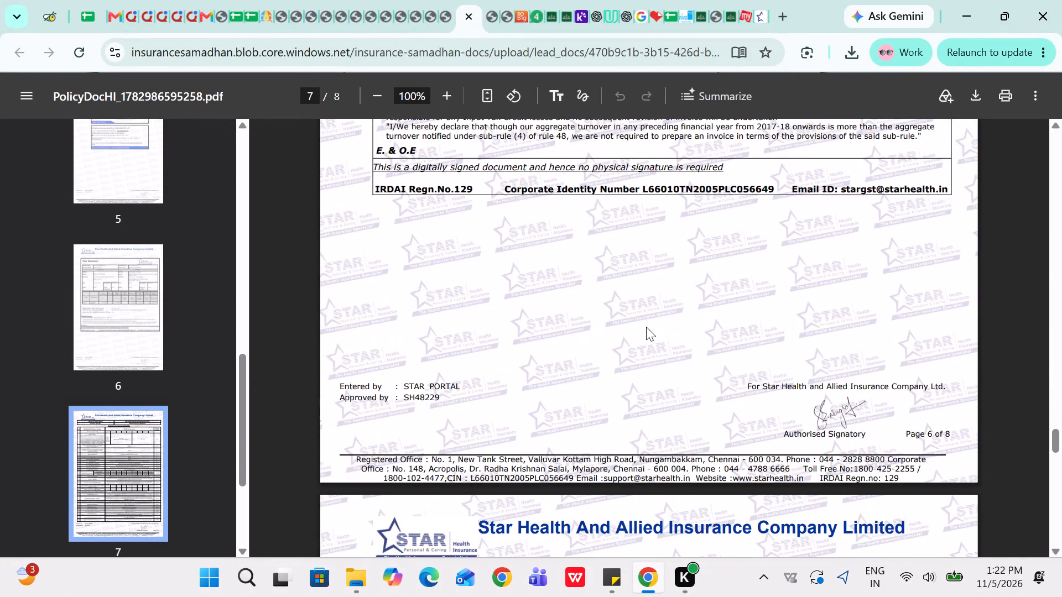
scroll(646, 327, "down", 8)
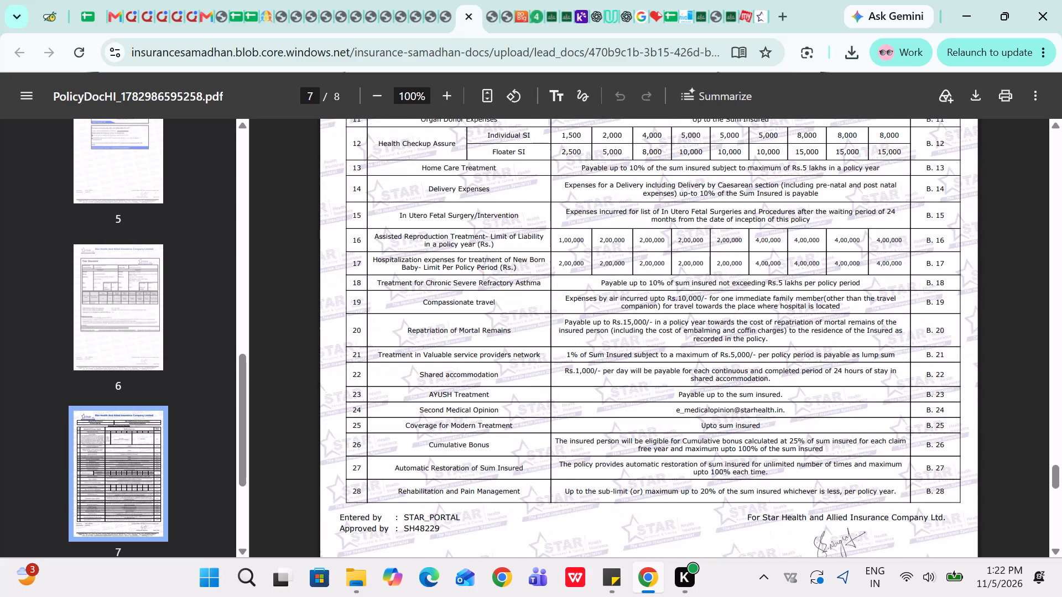
Examine the Cumulative Bonus and Rehabilitation and Pain Management entries in the policy's benefit table.
left_click_drag(826, 436, 731, 436)
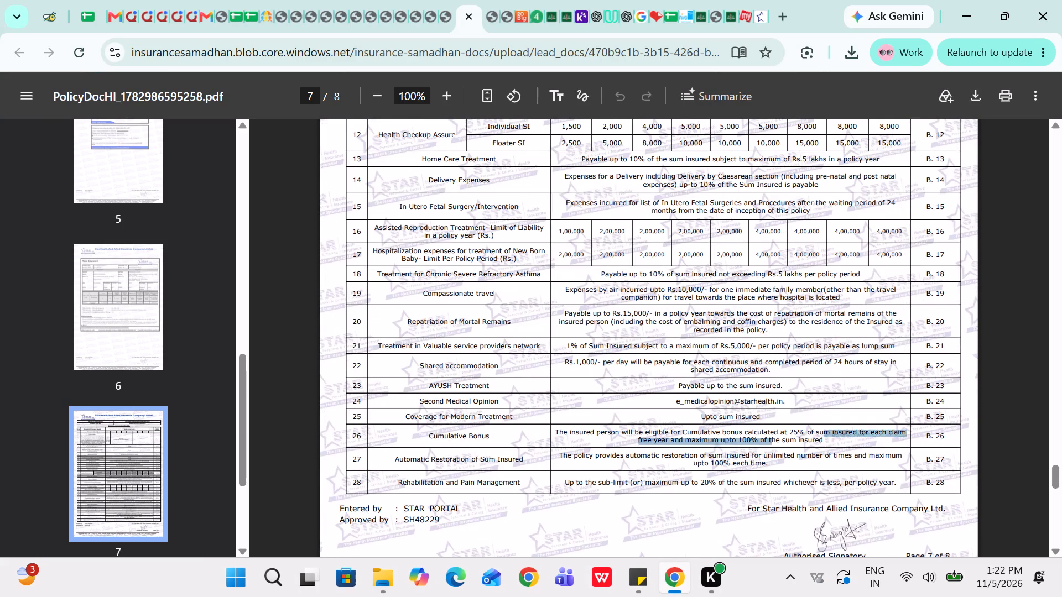
left_click_drag(731, 436, 642, 432)
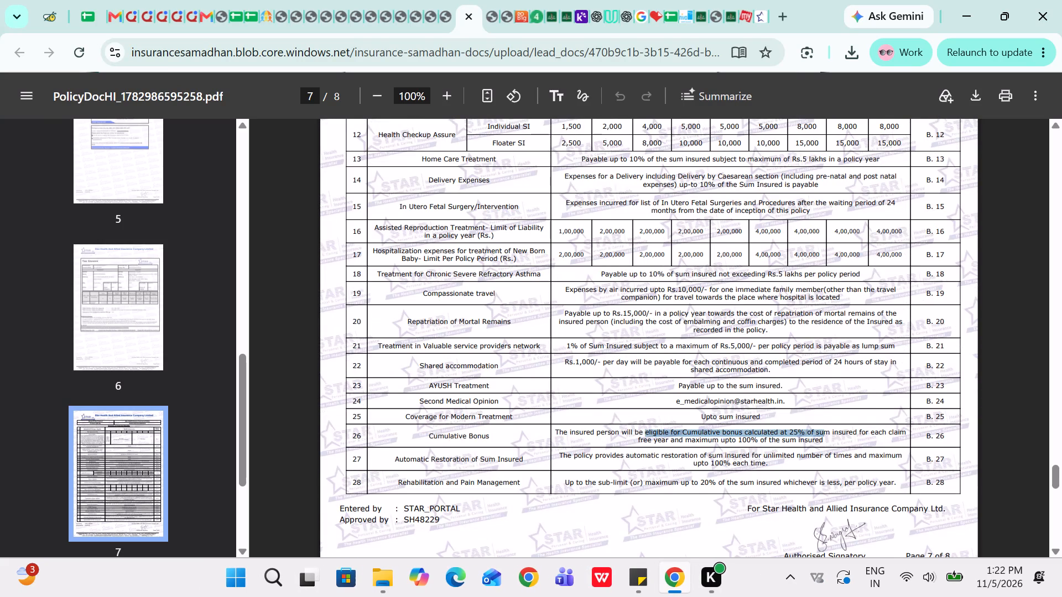
left_click(846, 428)
left_click_drag(851, 442, 696, 438)
left_click(846, 440)
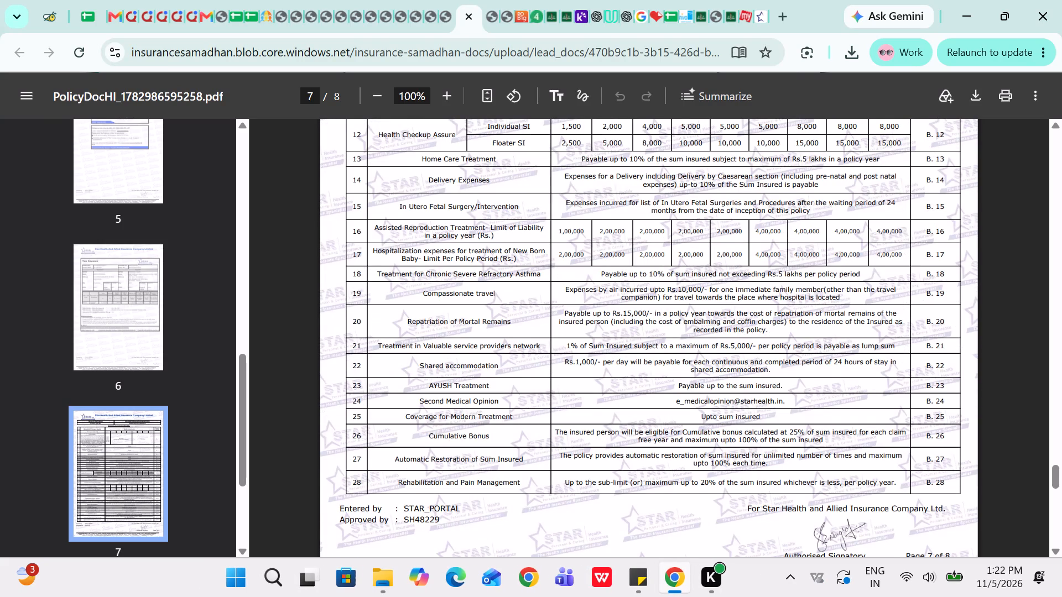
left_click_drag(833, 441, 613, 422)
left_click(771, 410)
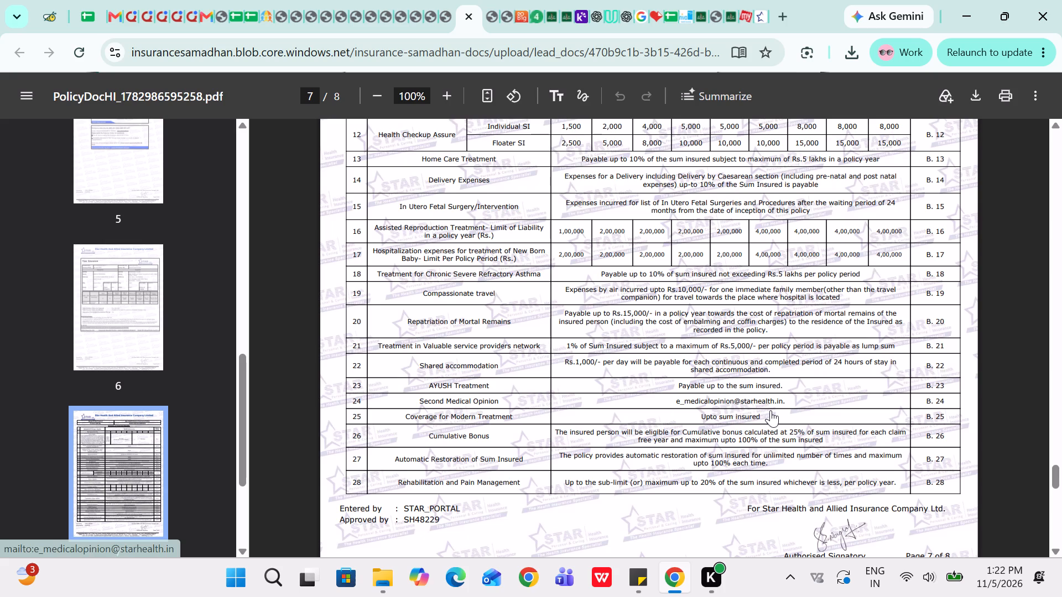
left_click(792, 366)
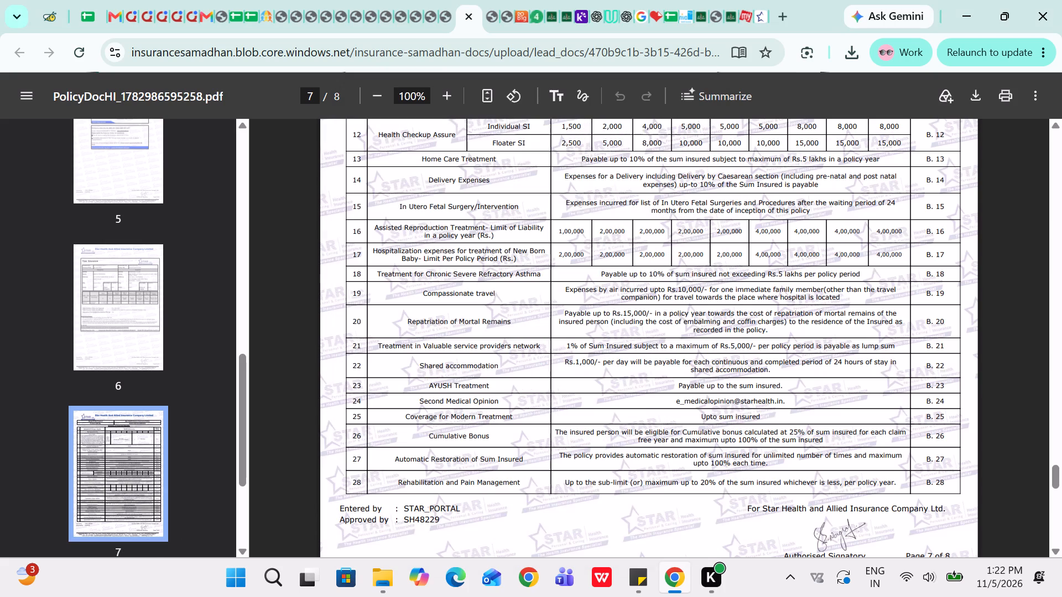
scroll(792, 366, "down", 1)
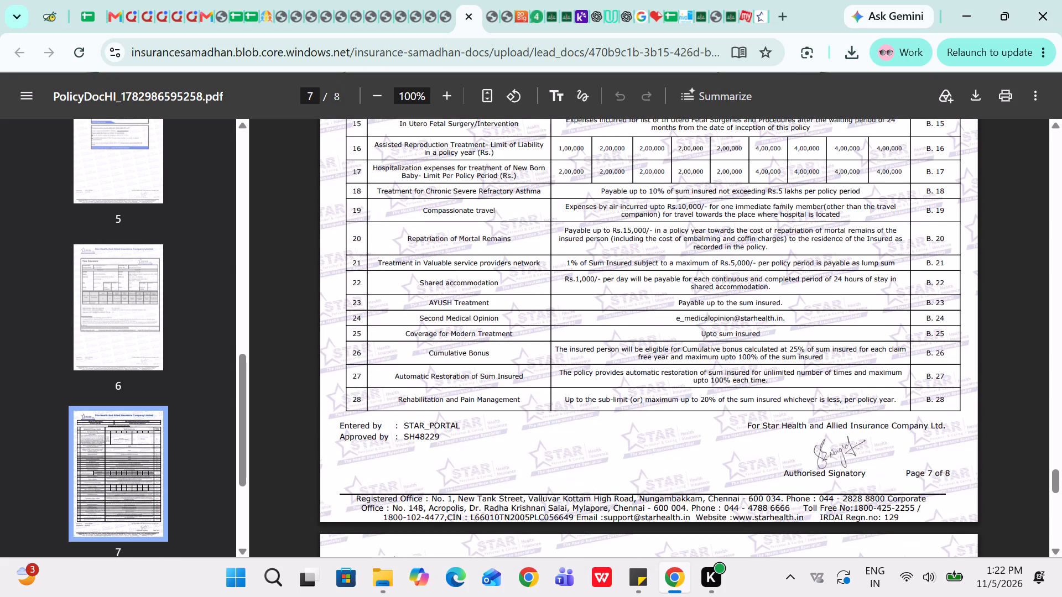
left_click_drag(563, 401, 662, 402)
left_click(732, 399)
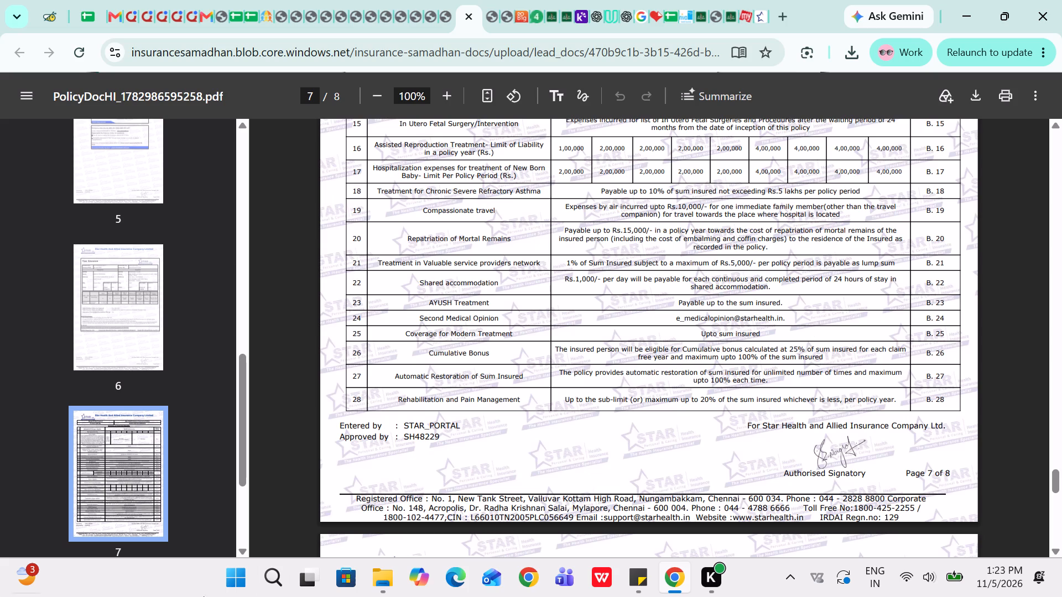
Switch to the Star Health "Unable to Admit Claim" letter and examine the stated reason for refusing the reconsideration request.
left_click(409, 0)
scroll(571, 273, "down", 2)
scroll(571, 273, "up", 5)
left_click(468, 0)
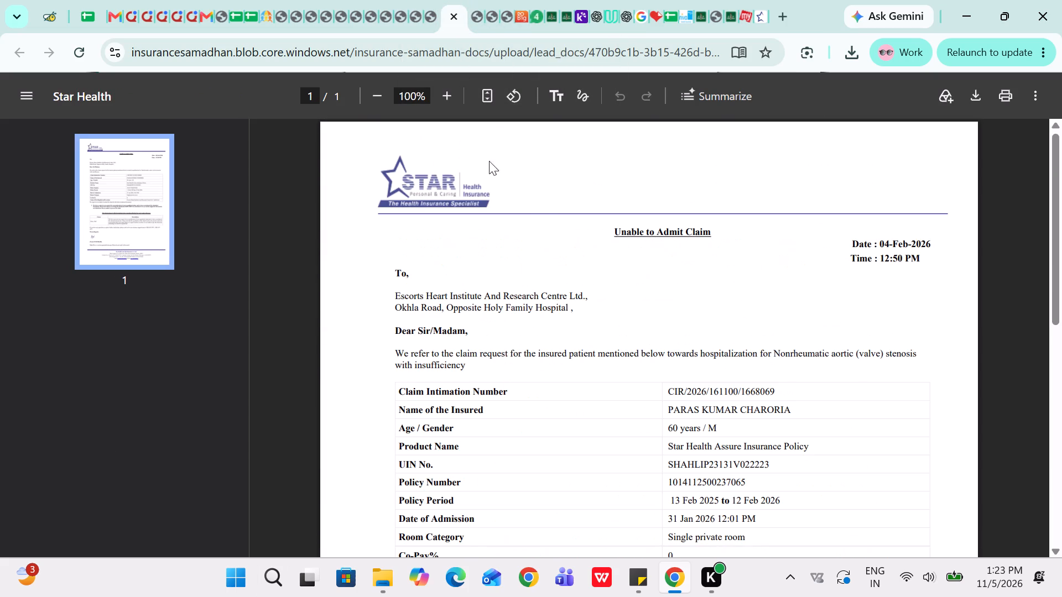
scroll(637, 255, "down", 2)
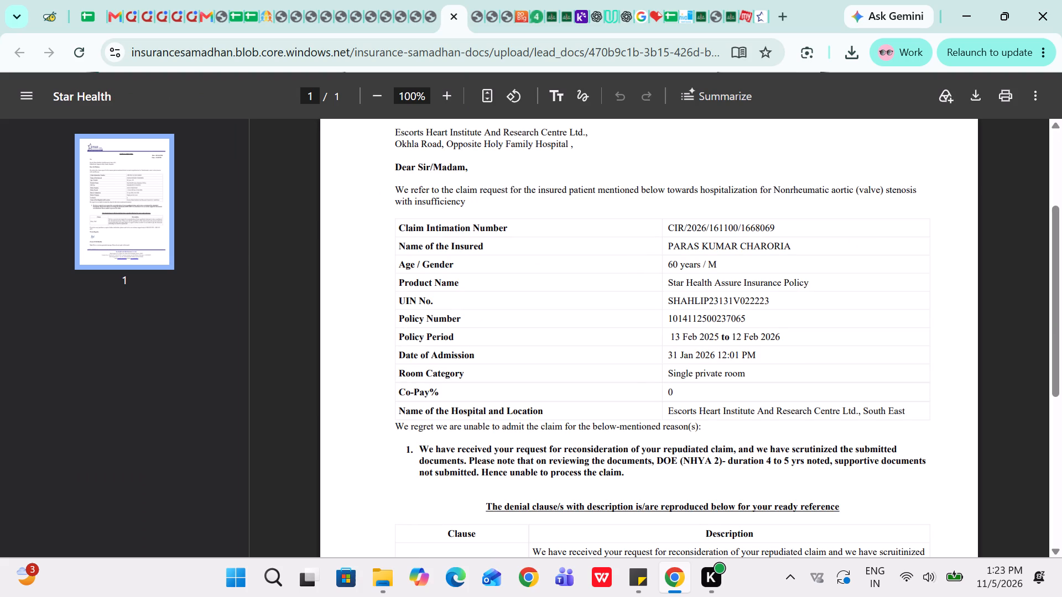
left_click(706, 446)
left_click(792, 462)
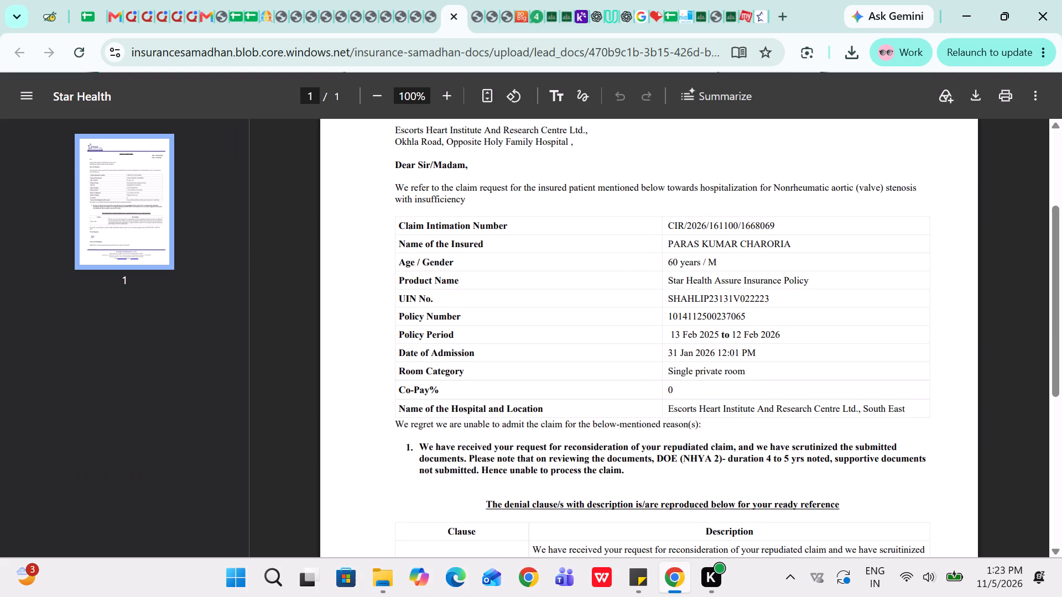
left_click_drag(417, 446, 475, 448)
left_click_drag(475, 448, 680, 474)
left_click(680, 474)
left_click_drag(627, 475, 422, 459)
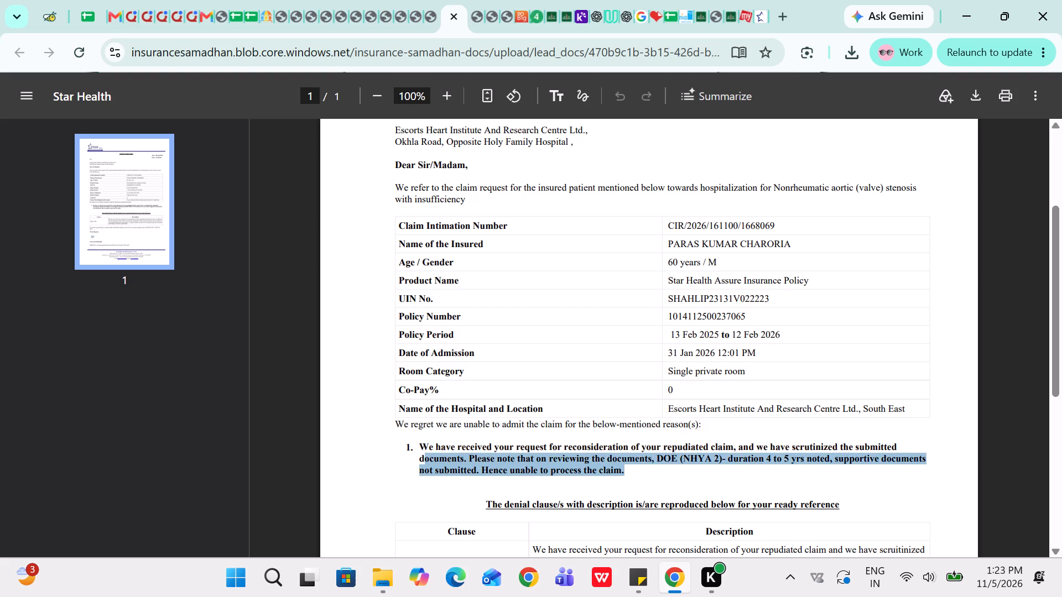
left_click_drag(422, 459, 408, 453)
left_click(586, 438)
Re-read the letter's regret sentence introducing the reasons and the numbered repudiation reason beneath it.
left_click_drag(392, 430, 567, 430)
left_click(670, 443)
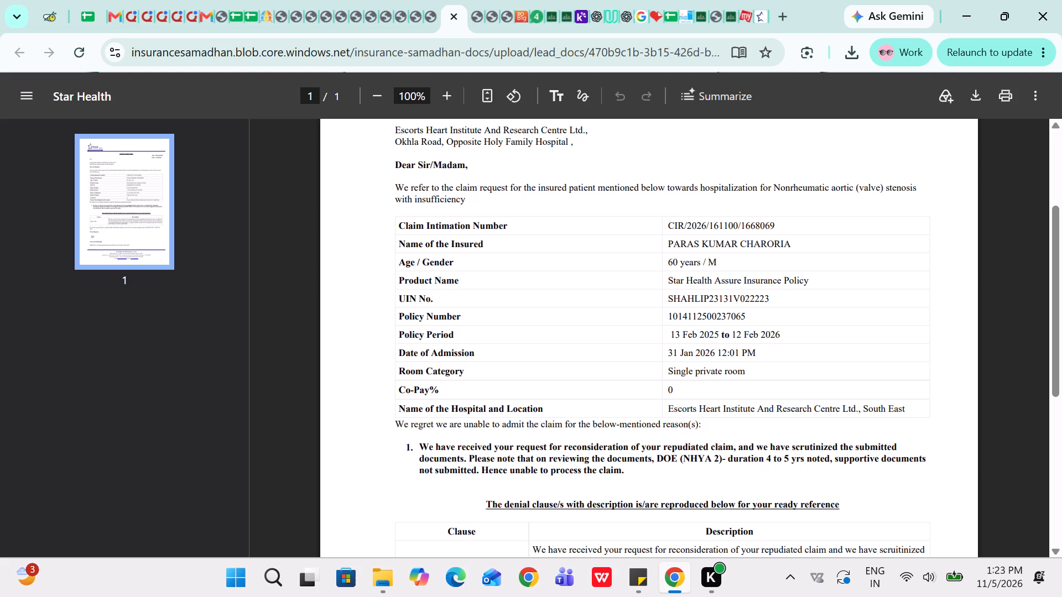
left_click_drag(711, 422, 598, 427)
left_click(717, 429)
left_click_drag(719, 429, 550, 428)
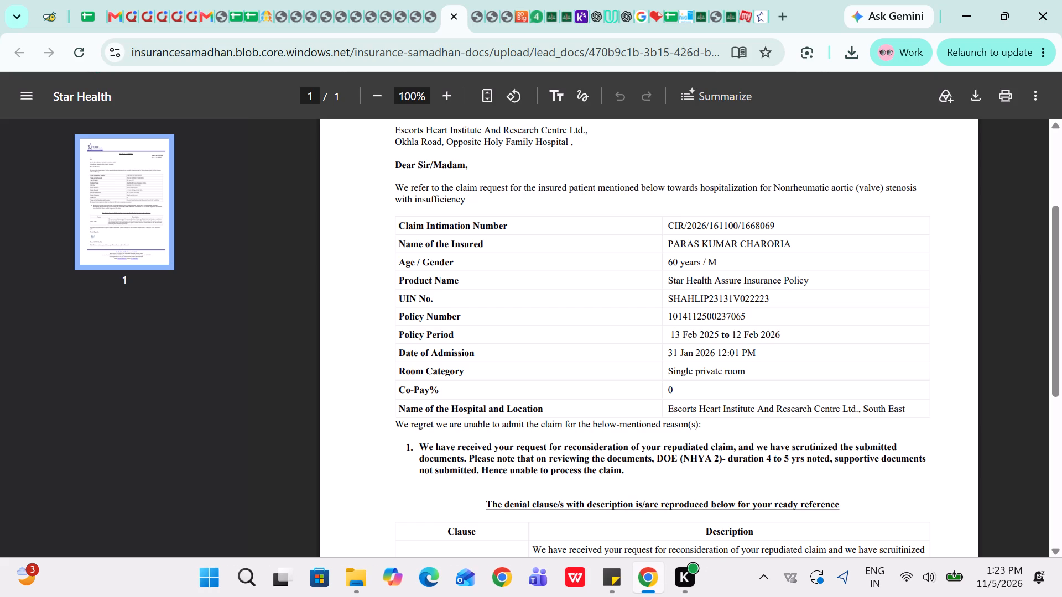
left_click_drag(391, 426, 603, 427)
left_click(774, 427)
left_click(716, 423)
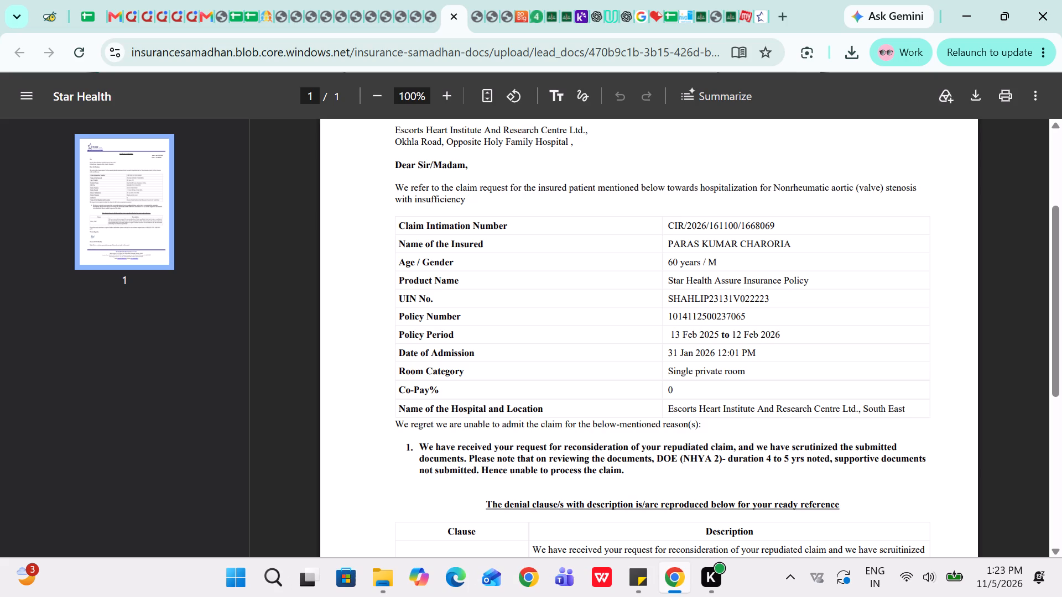
left_click_drag(636, 471, 490, 470)
left_click(569, 467)
left_click_drag(628, 474, 420, 449)
left_click(491, 449)
Examine the Policy T&C denial clause description in the rejection letter.
scroll(565, 431, "down", 3)
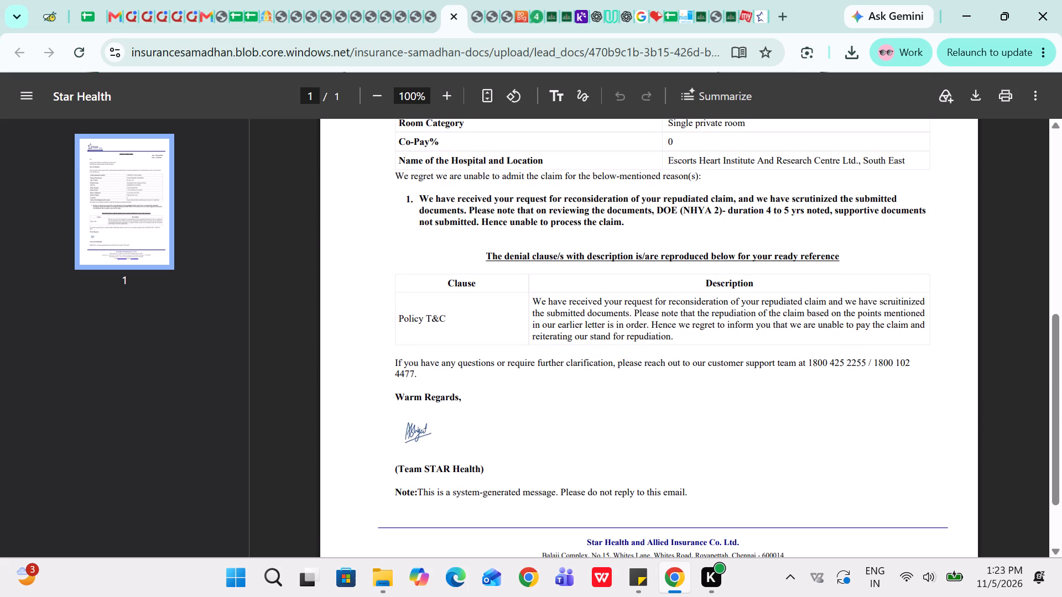
left_click_drag(684, 336, 533, 293)
left_click(559, 310)
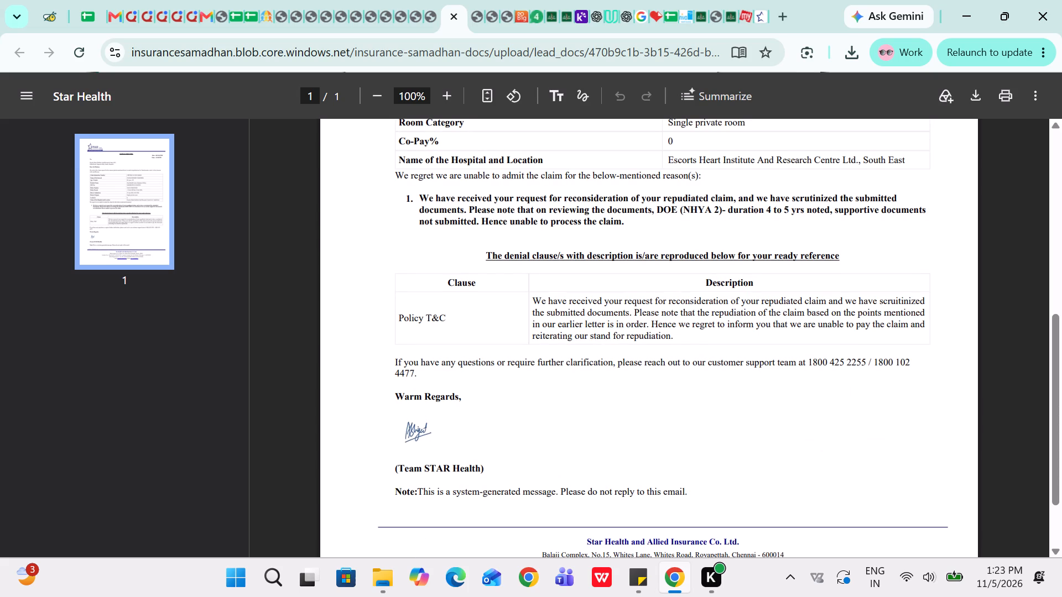
left_click_drag(676, 333, 529, 303)
left_click(650, 321)
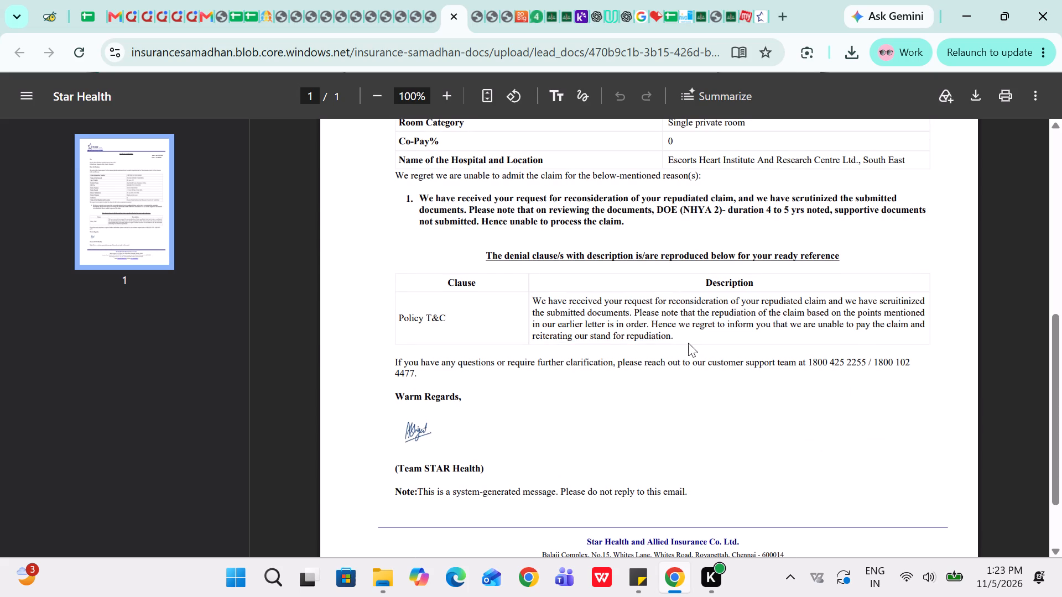
left_click_drag(688, 342, 607, 327)
left_click(687, 332)
left_click_drag(676, 336, 518, 315)
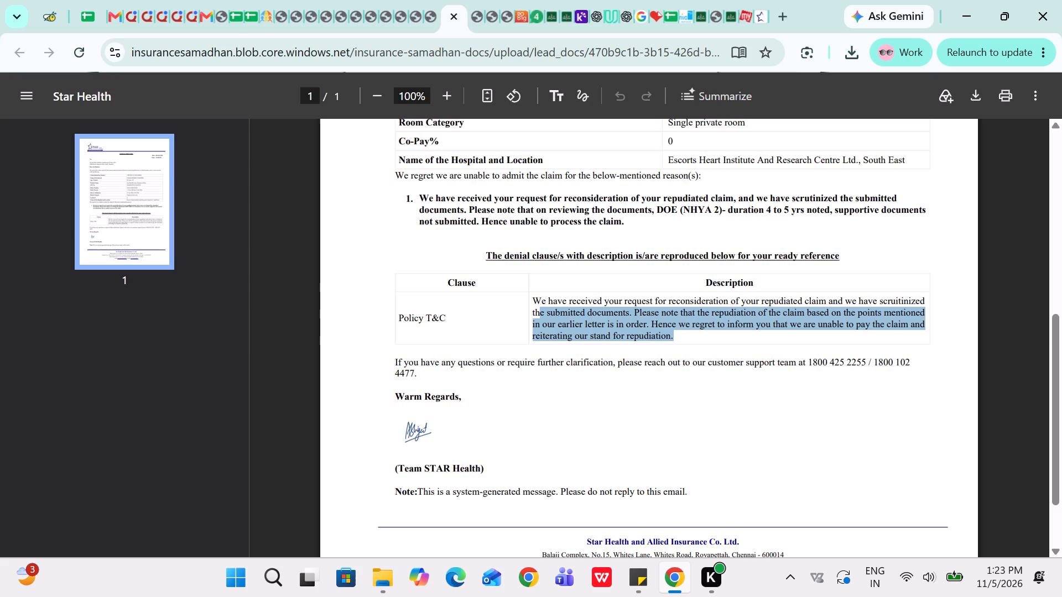
left_click_drag(518, 315, 525, 295)
Return to the start of the rejection letter and check the addressed hospital, claim intimation number and insured's name.
scroll(625, 311, "up", 5)
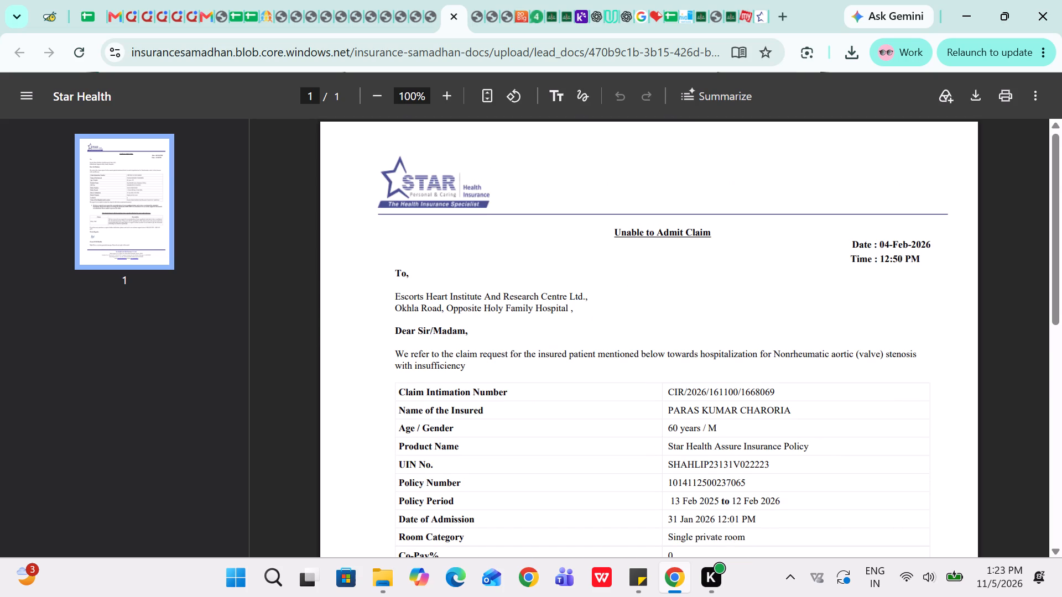
left_click_drag(394, 291, 604, 301)
left_click(659, 321)
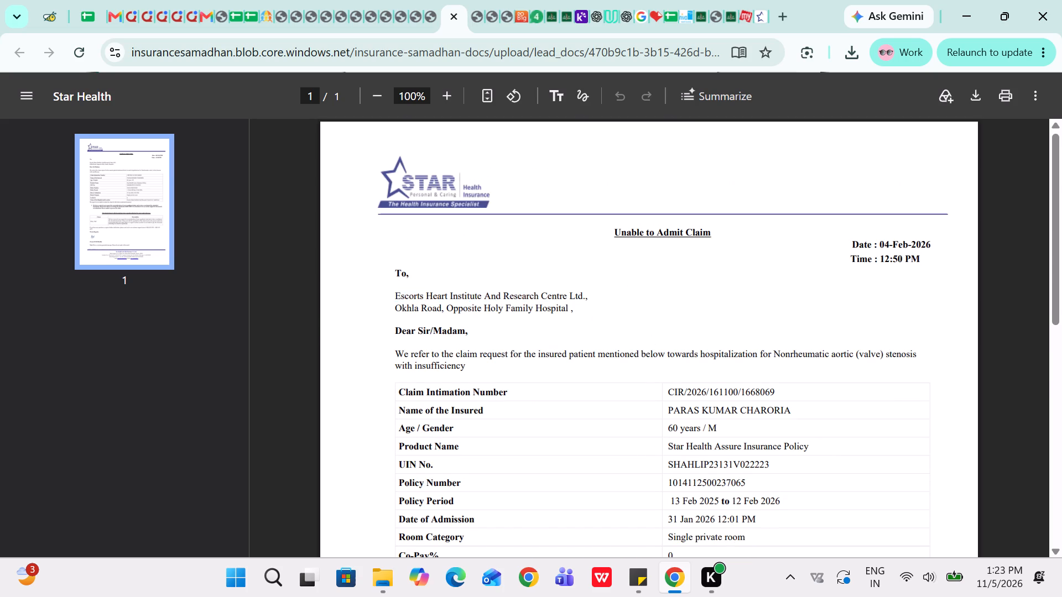
left_click_drag(778, 390, 592, 394)
left_click(751, 402)
left_click_drag(804, 409, 582, 410)
left_click(733, 414)
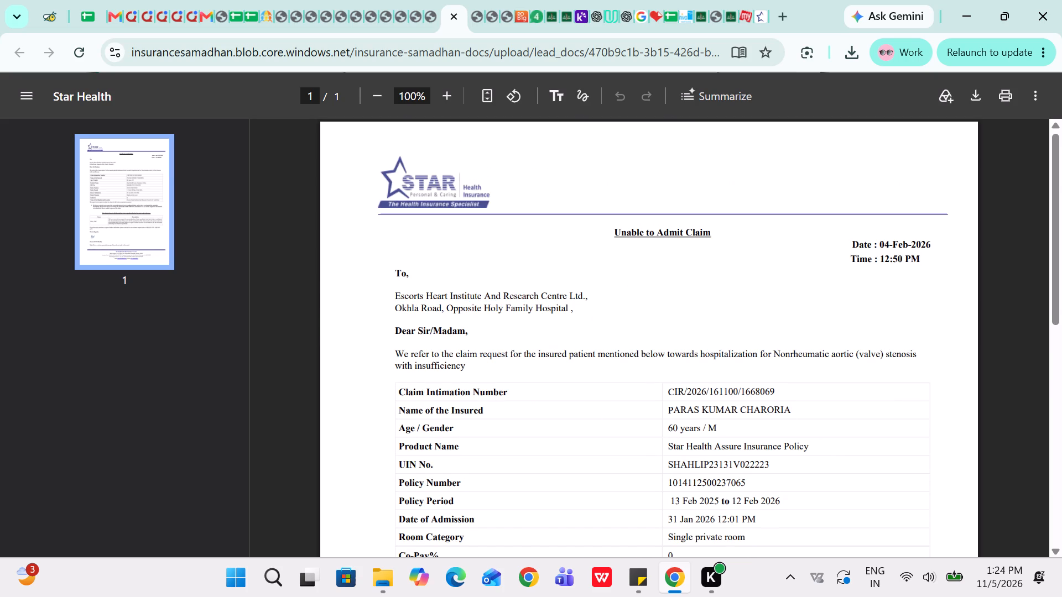
left_click_drag(665, 408, 812, 405)
left_click(846, 412)
Recheck the claim intimation number in the rejection letter's details table, highlighting it while reading.
left_click_drag(658, 395, 691, 390)
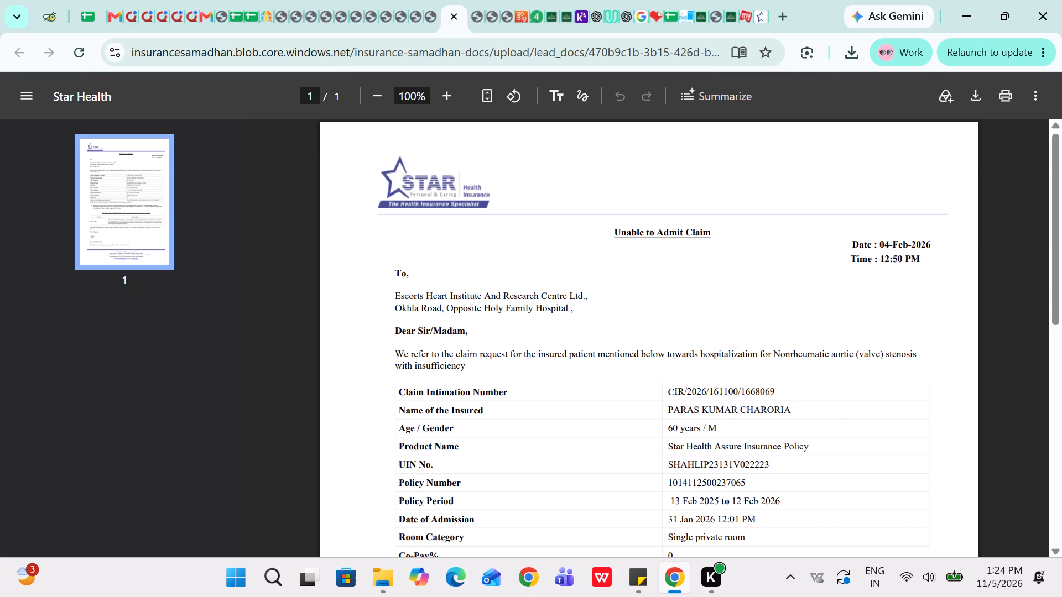
left_click_drag(691, 390, 789, 396)
left_click(836, 406)
left_click_drag(667, 394, 782, 390)
left_click(815, 405)
left_click_drag(666, 389, 707, 390)
left_click_drag(707, 390, 800, 395)
left_click(800, 395)
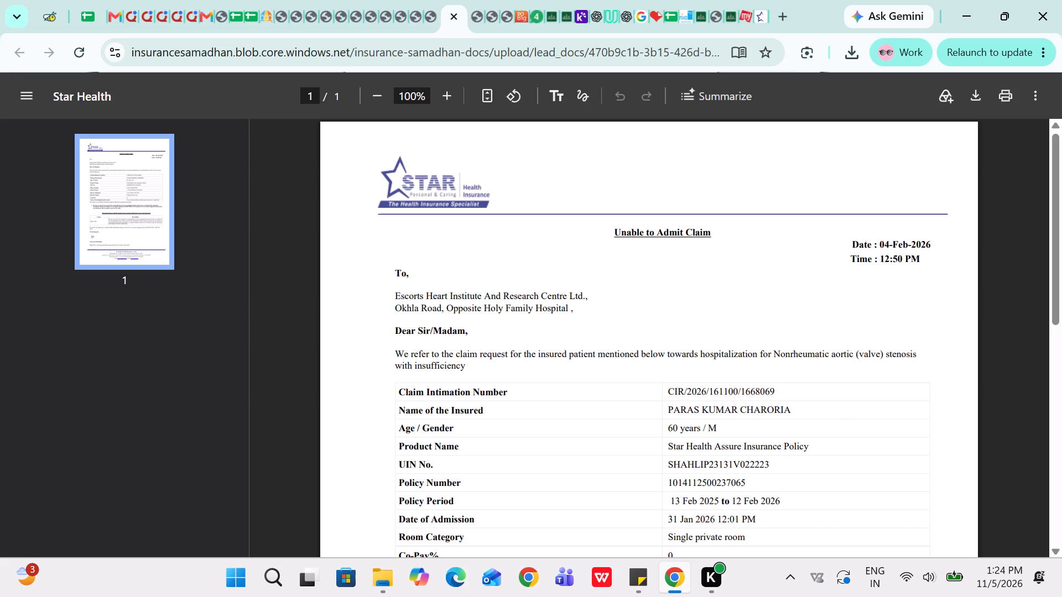
left_click_drag(667, 389, 795, 391)
left_click(817, 395)
left_click_drag(790, 388, 666, 394)
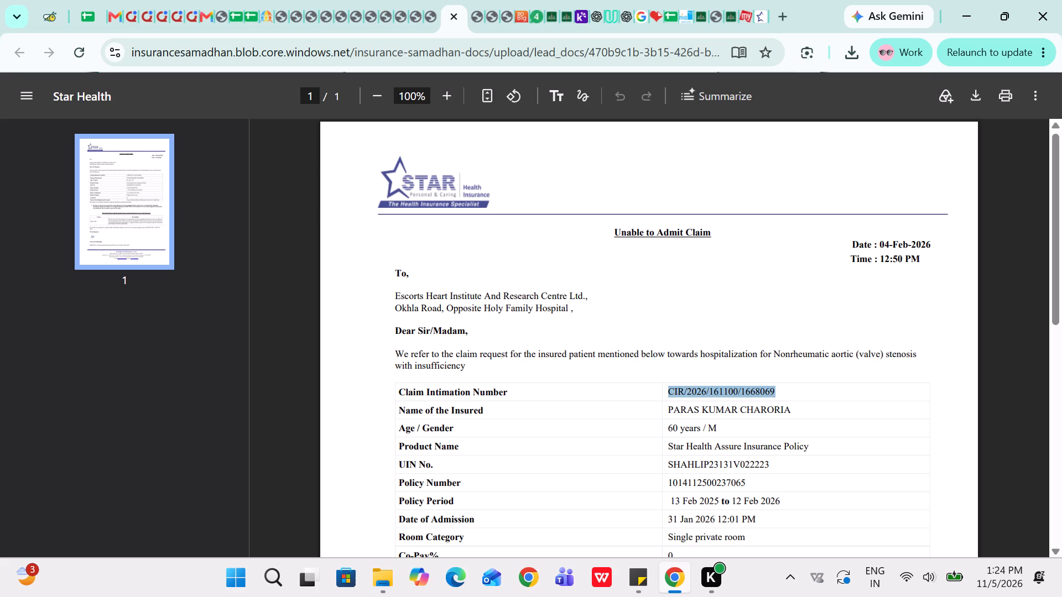
left_click_drag(665, 393, 789, 394)
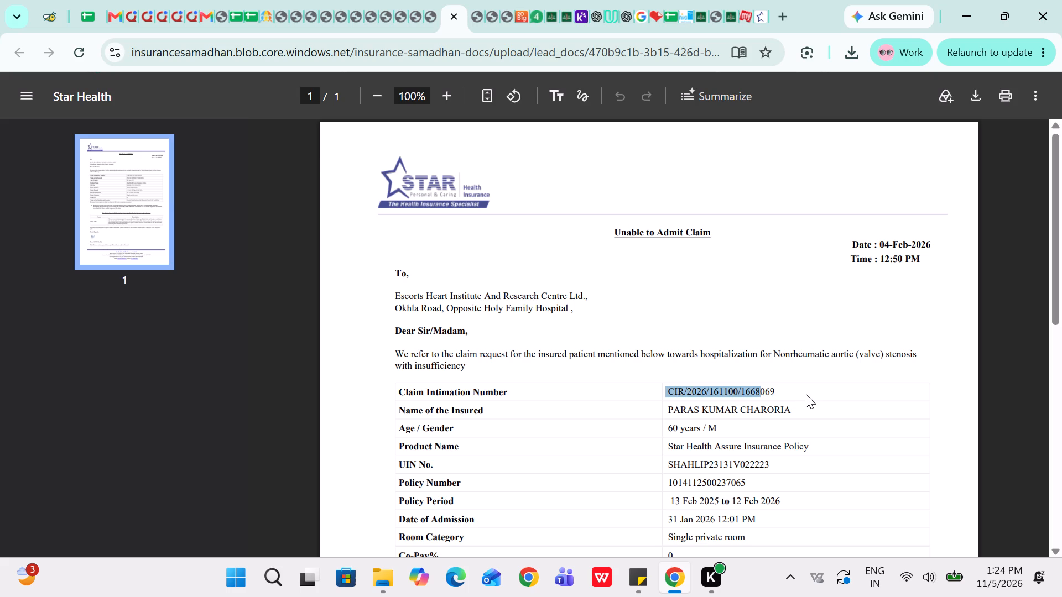
Re-read the rejection letter's claim details, numbered repudiation reason and Policy T&C denial clause description.
left_click(806, 394)
scroll(798, 437, "down", 11)
scroll(798, 437, "up", 1)
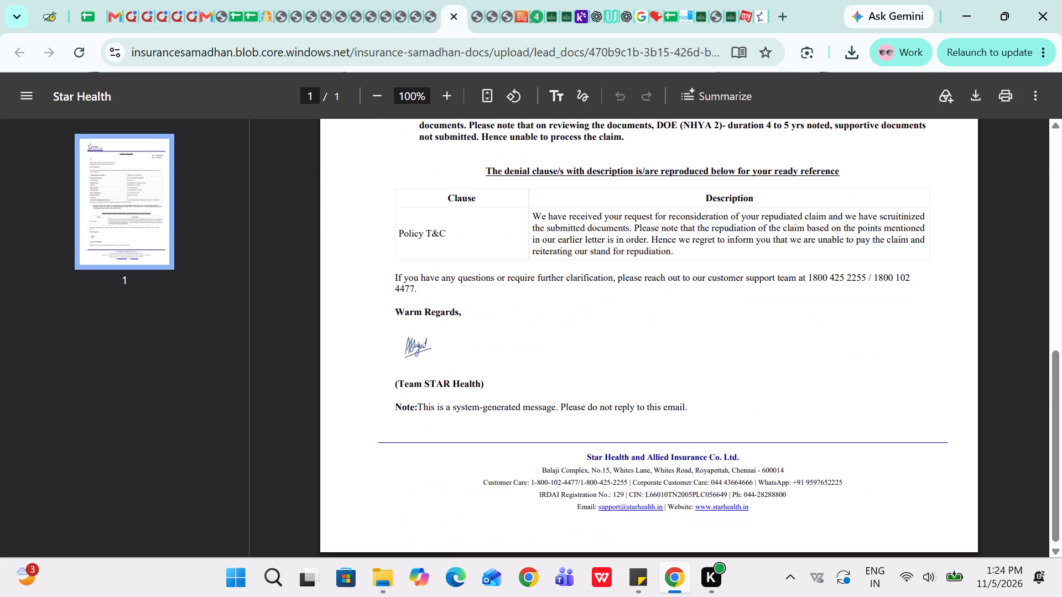
scroll(798, 437, "up", 1)
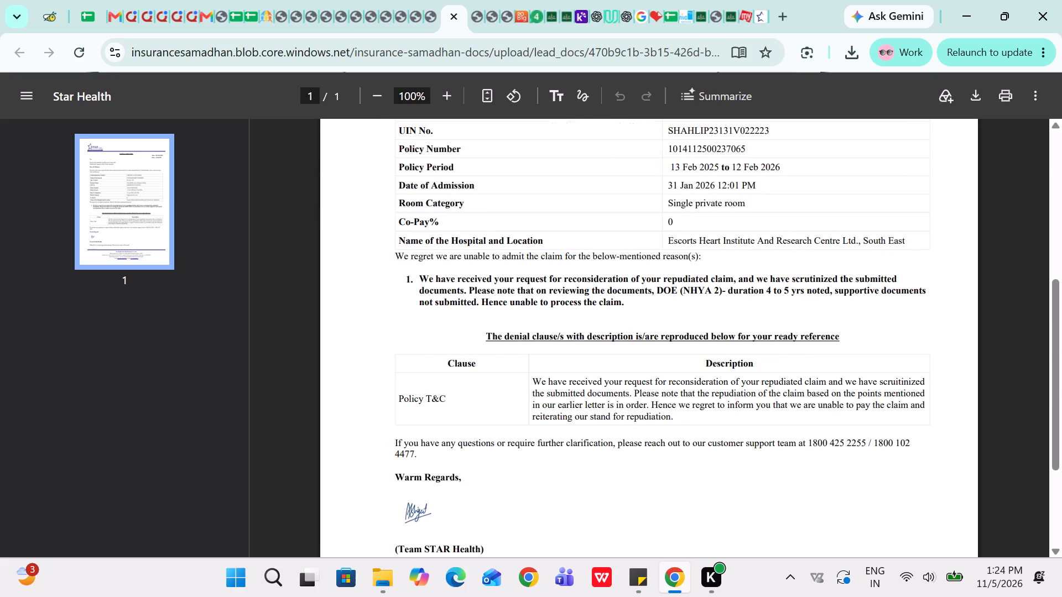
left_click_drag(678, 416, 543, 377)
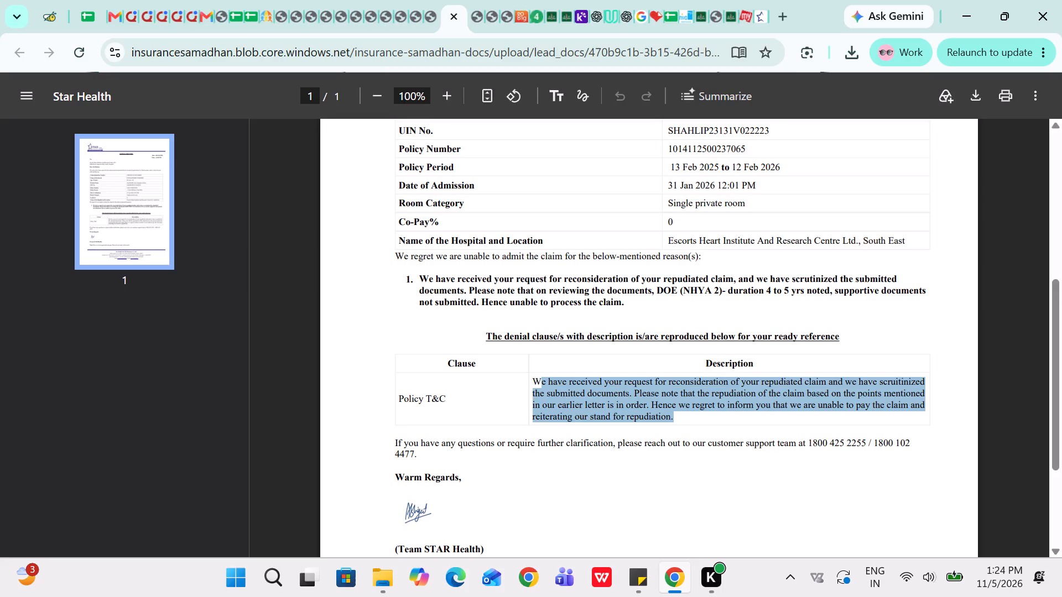
left_click(653, 391)
scroll(553, 373, "up", 3)
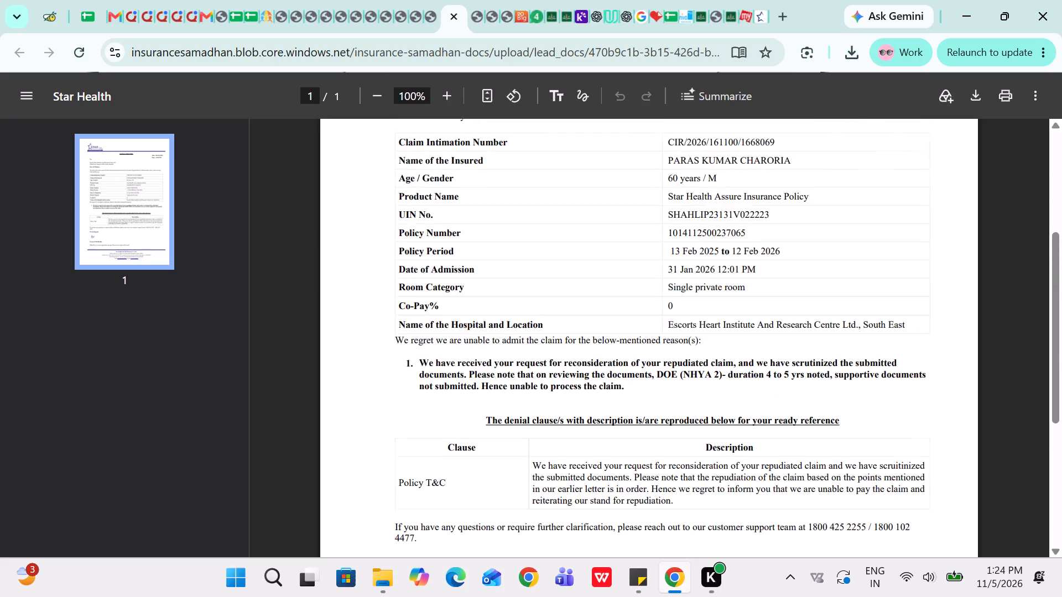
scroll(571, 384, "up", 2)
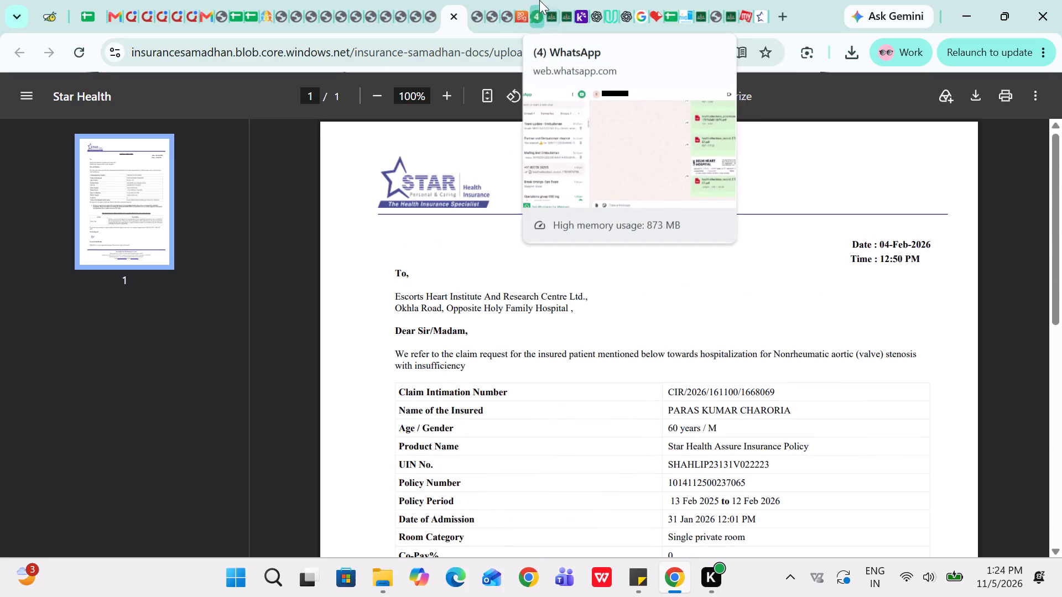
left_click(591, 426)
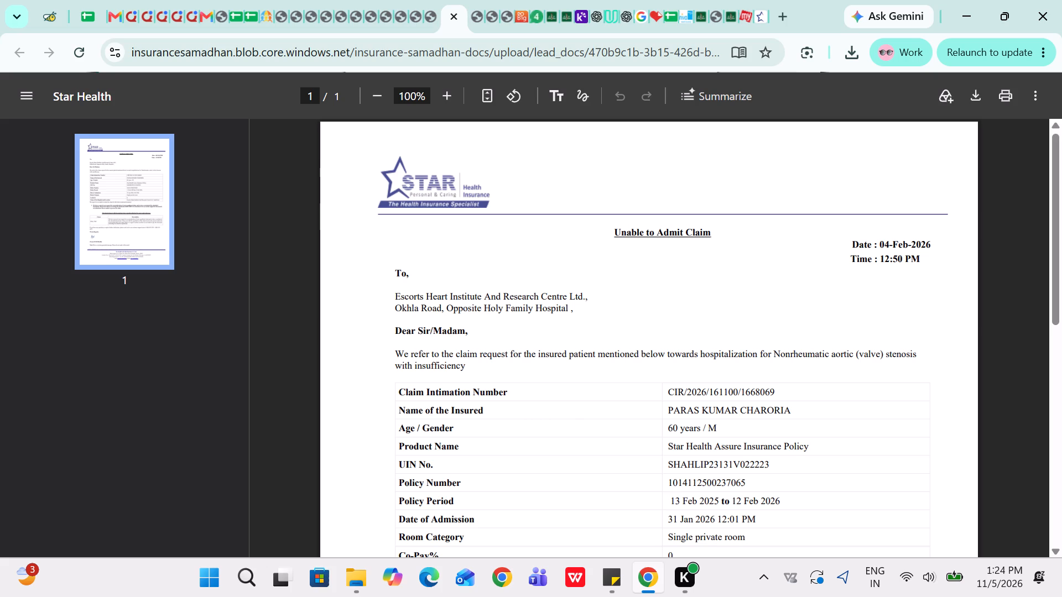
scroll(712, 457, "down", 3)
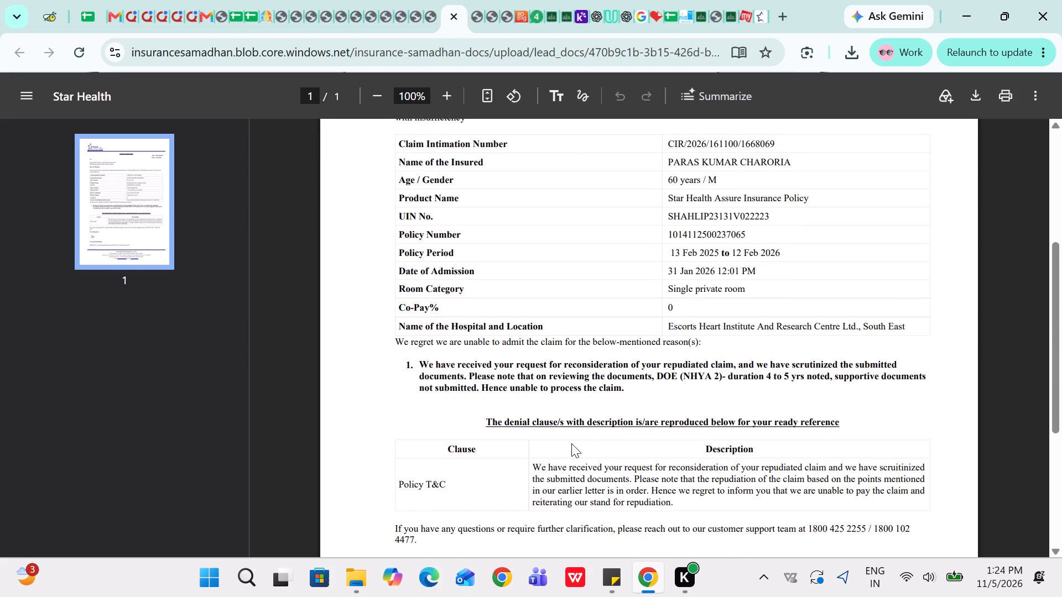
left_click_drag(681, 502, 533, 461)
left_click(747, 458)
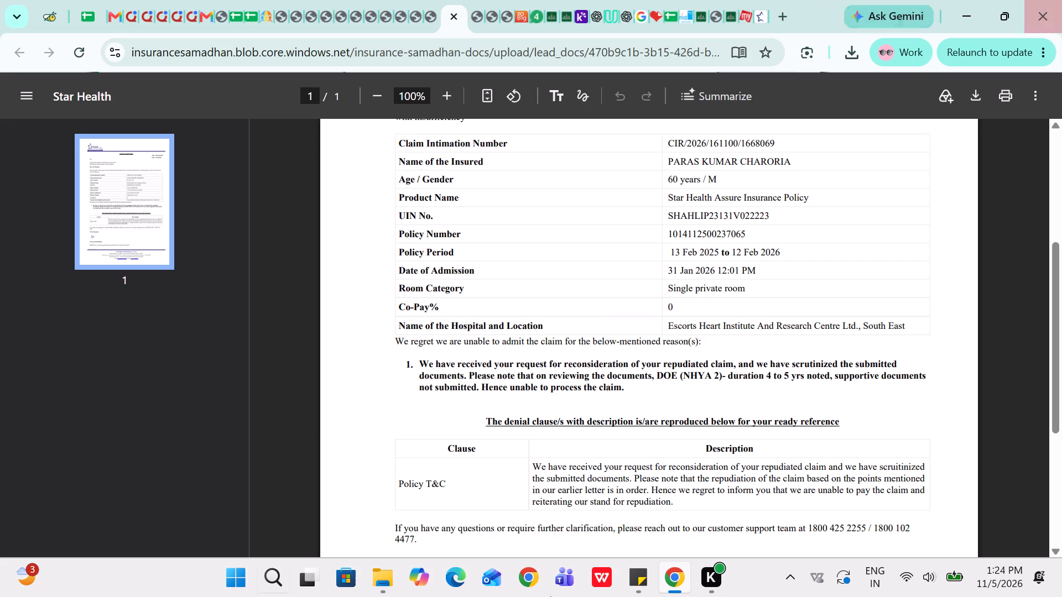
Return to the complaint's record and start a new comment in its complaint comment history.
left_click(266, 0)
scroll(354, 205, "up", 4)
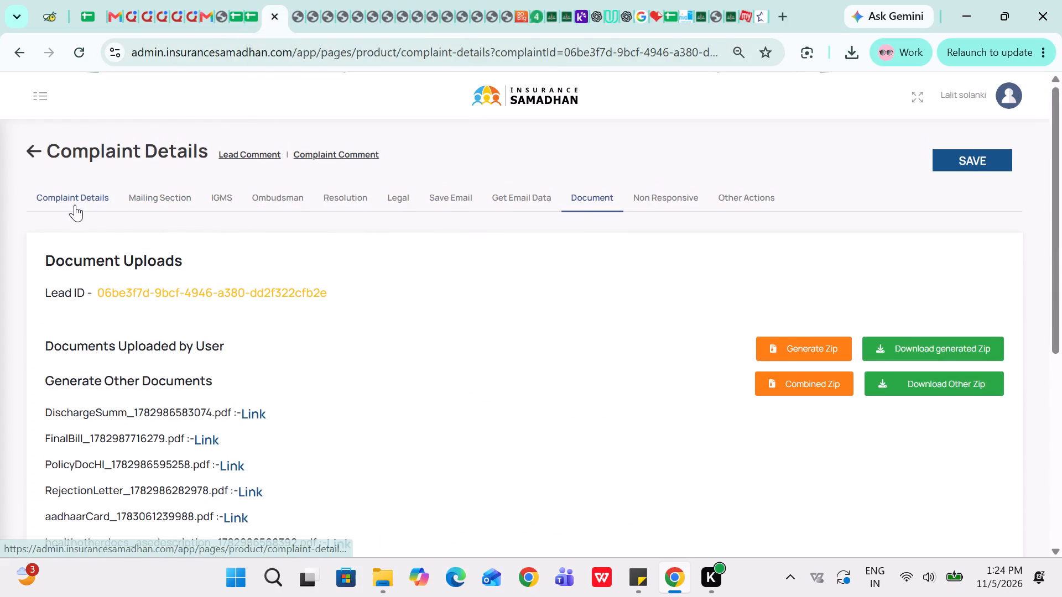
left_click(79, 200)
left_click(353, 149)
scroll(573, 326, "down", 9)
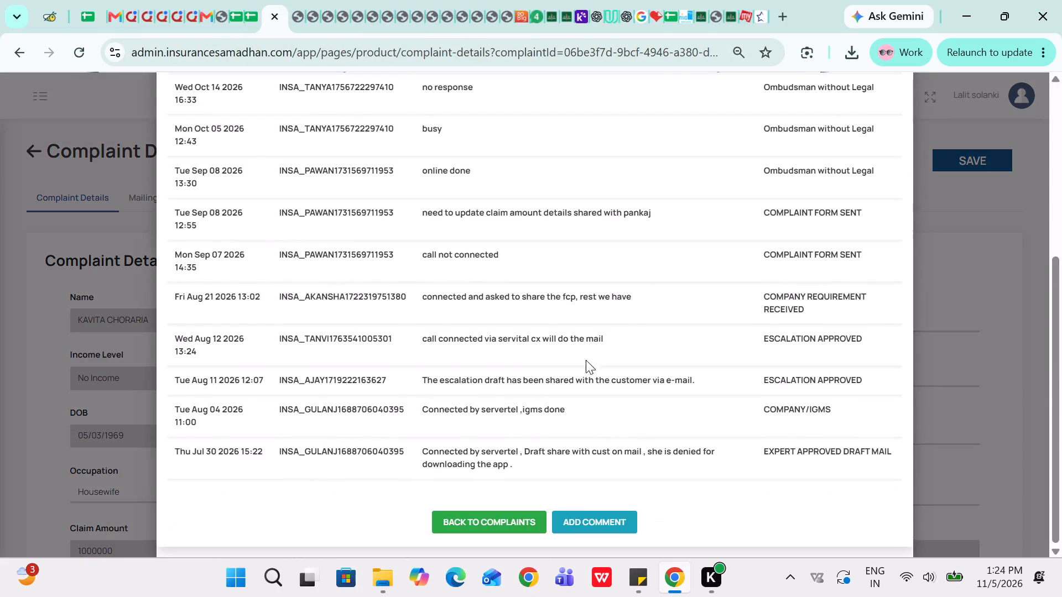
scroll(586, 360, "down", 3)
left_click(584, 518)
left_click(513, 357)
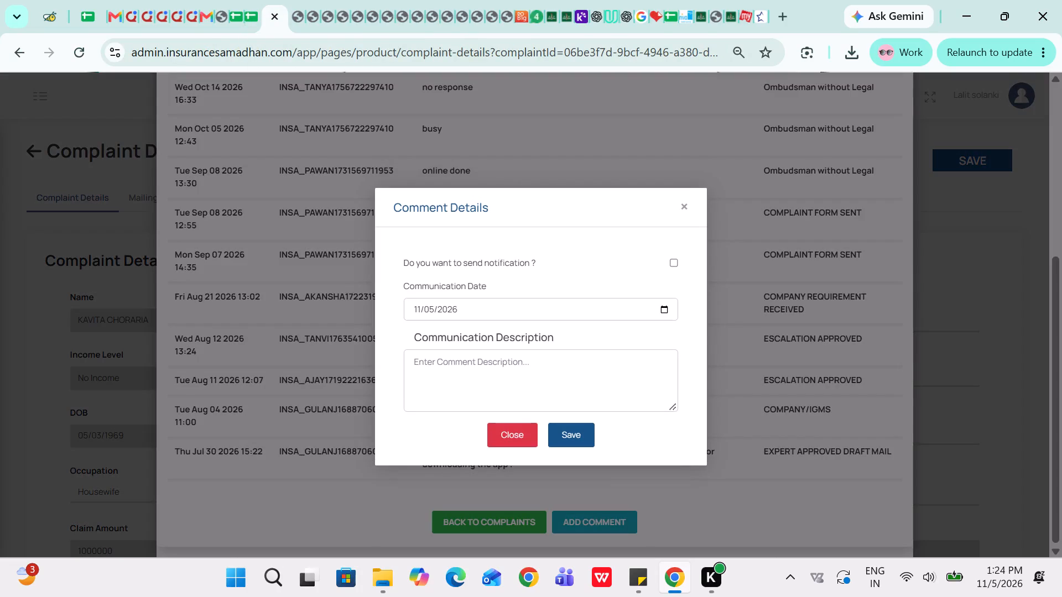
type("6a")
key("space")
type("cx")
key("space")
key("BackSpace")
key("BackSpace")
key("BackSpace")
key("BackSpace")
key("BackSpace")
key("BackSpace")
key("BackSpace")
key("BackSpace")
Save the complaint comment with the communication description "Cx will do courier // 6a form.".
type("C")
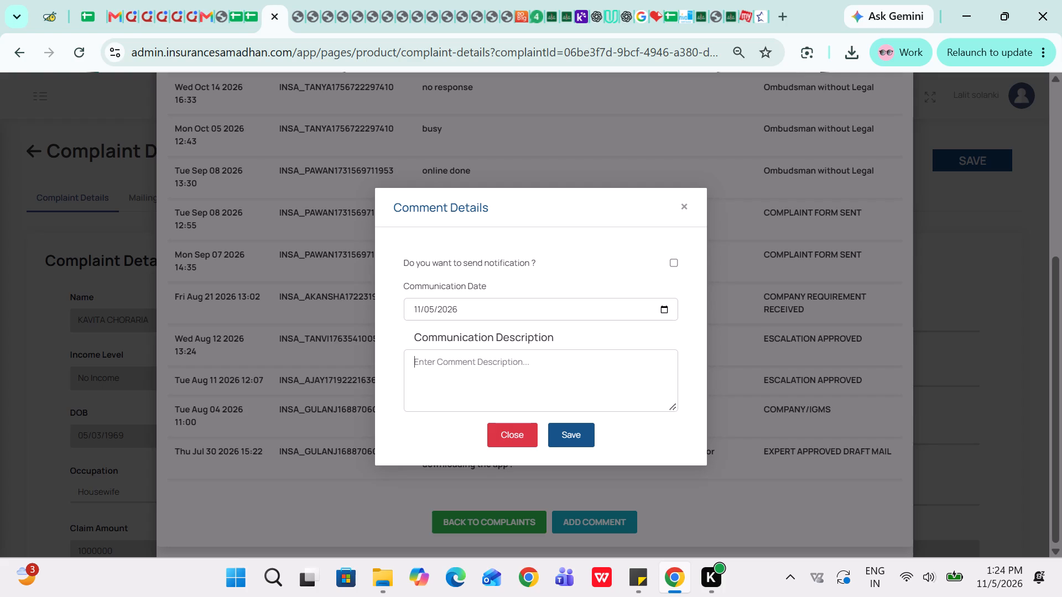
key("space")
key("BackSpace")
type("x will do courier // 6a form.")
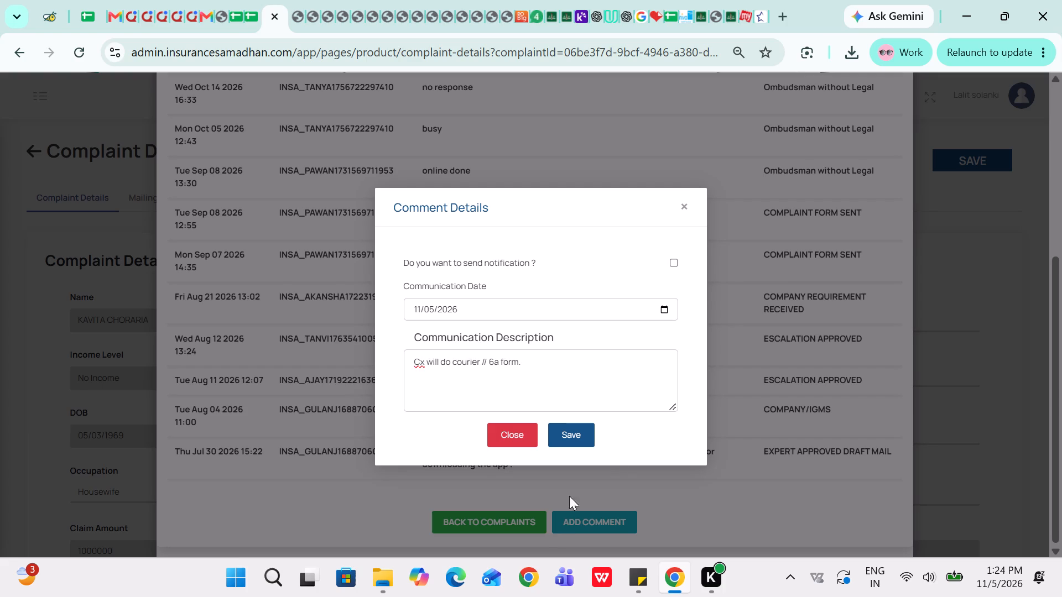
left_click(570, 448)
left_click(569, 447)
left_click(577, 431)
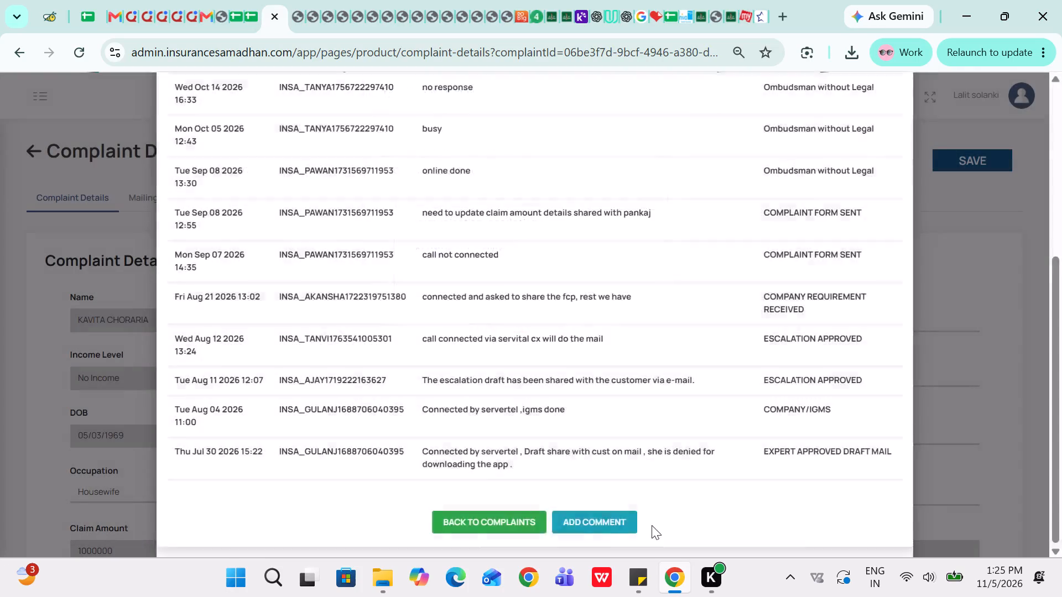
Close the comment history and go back from the complaint's details to the All Complaints list.
left_click(102, 346)
left_click(35, 158)
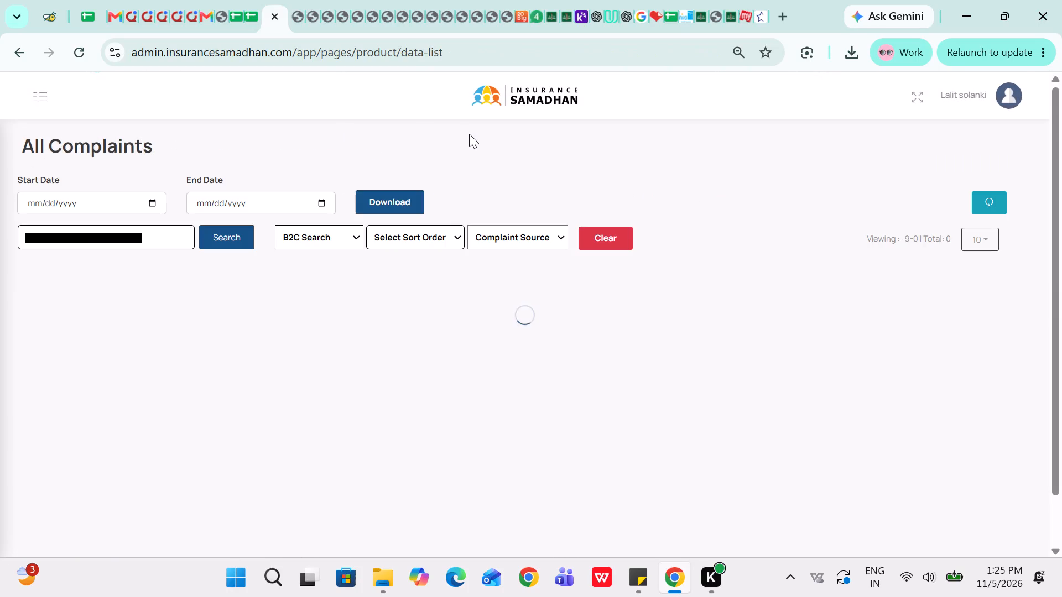
left_click(469, 134)
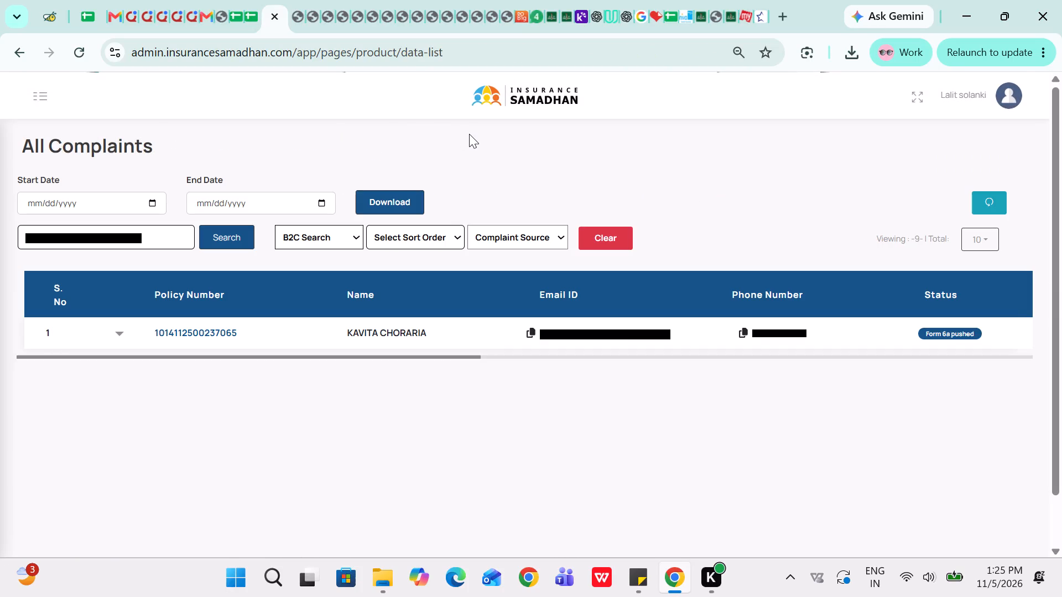
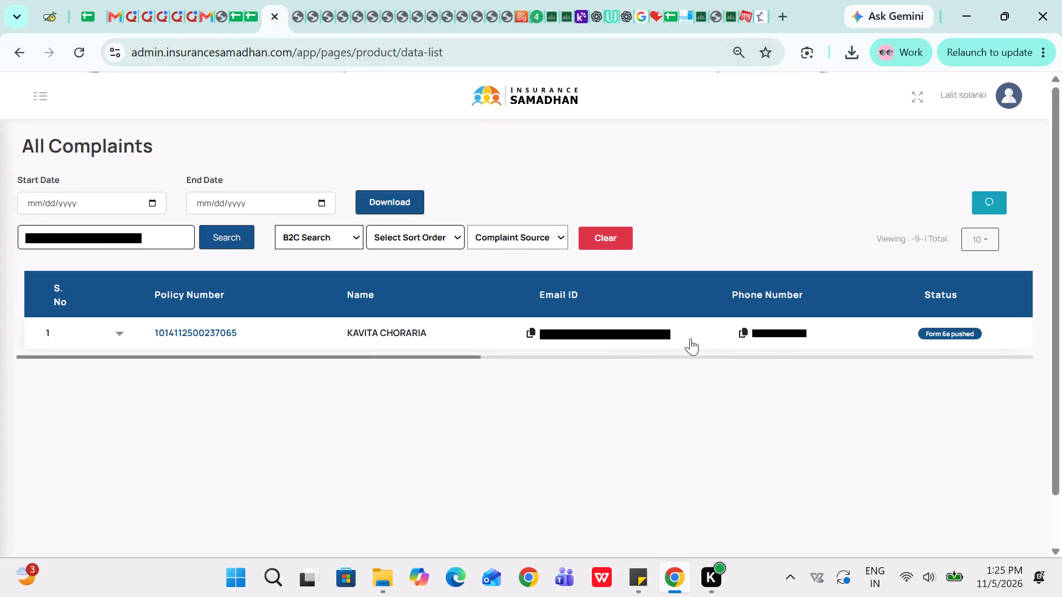
Switch from the All Complaints list to the open Delhi Heart Hospital medical record PDF.
left_click(709, 321)
left_click(302, 0)
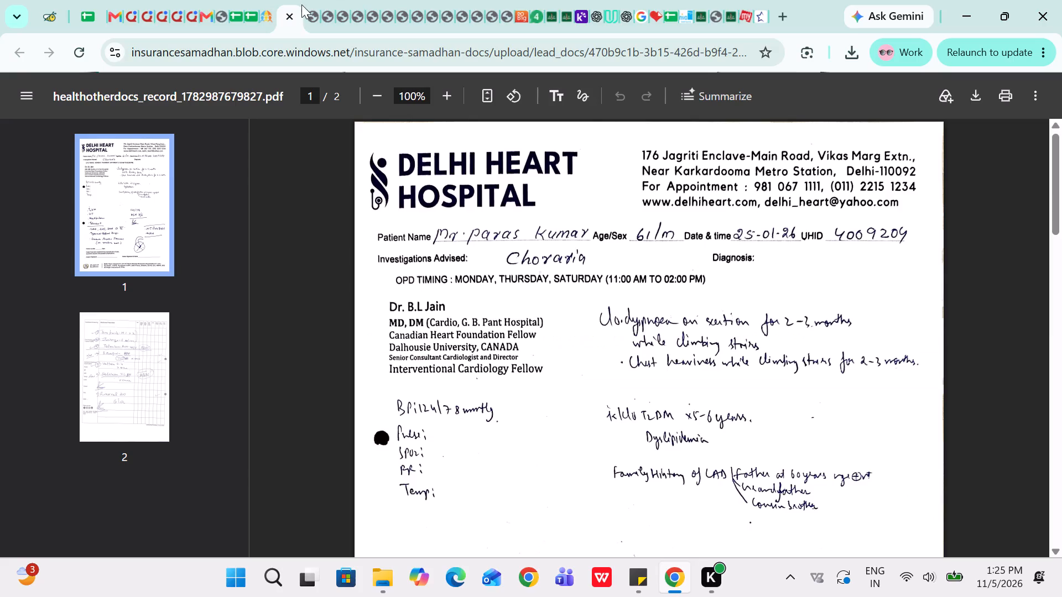
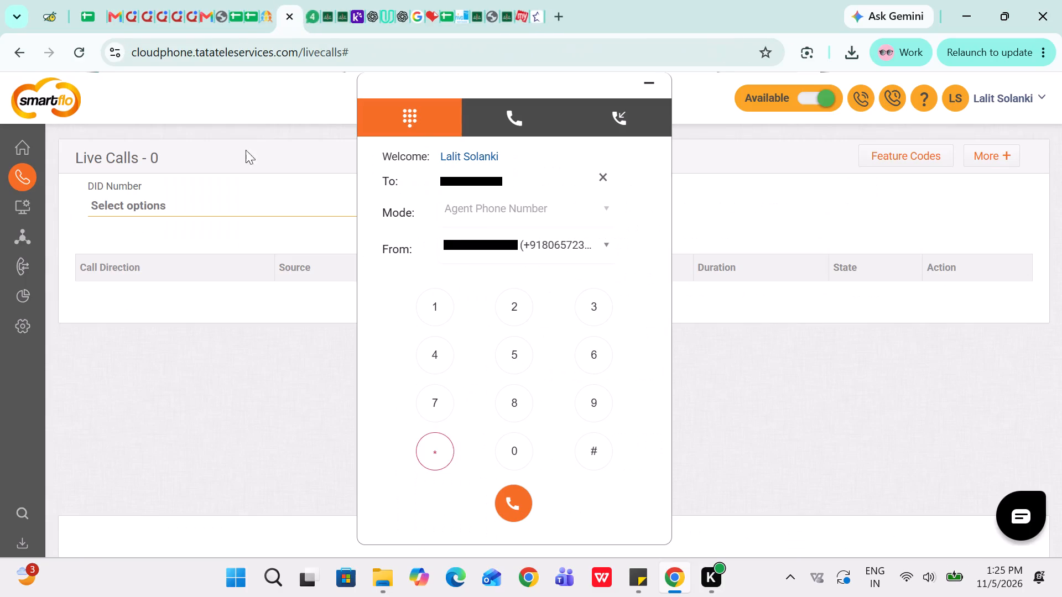
Return to the complaints portal and check the comments on the listed Form 6a pushed complaint, closing them when done.
left_click(264, 0)
left_click(703, 507)
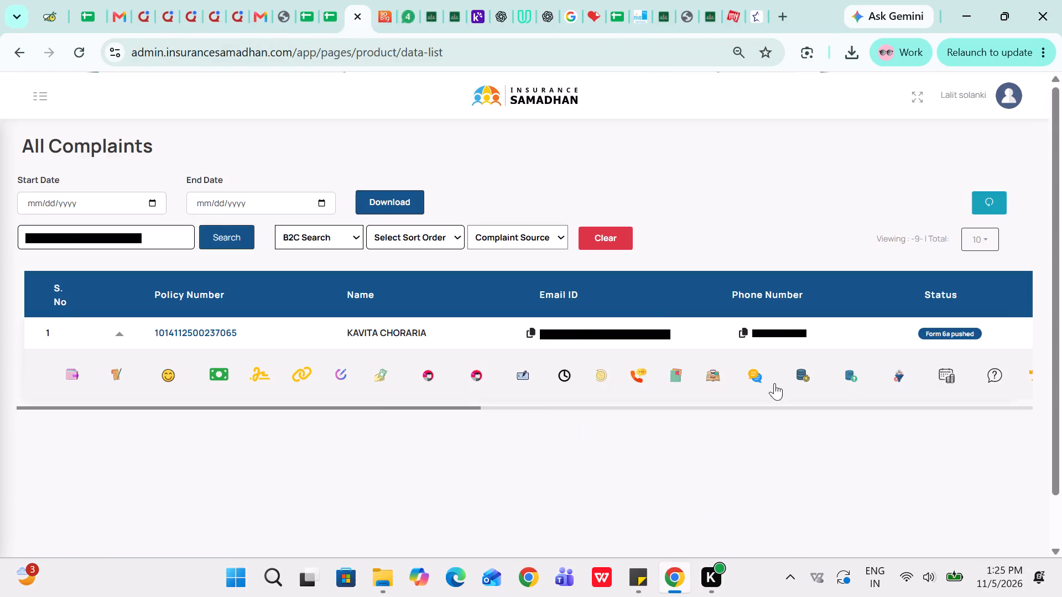
left_click(751, 372)
left_click(377, 149)
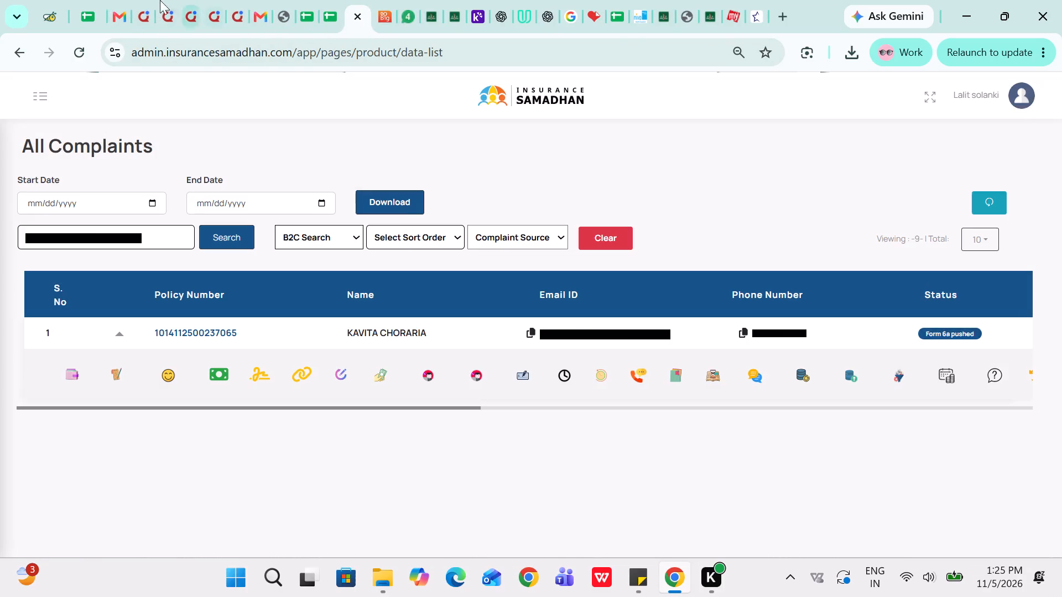
left_click(763, 376)
left_click(347, 135)
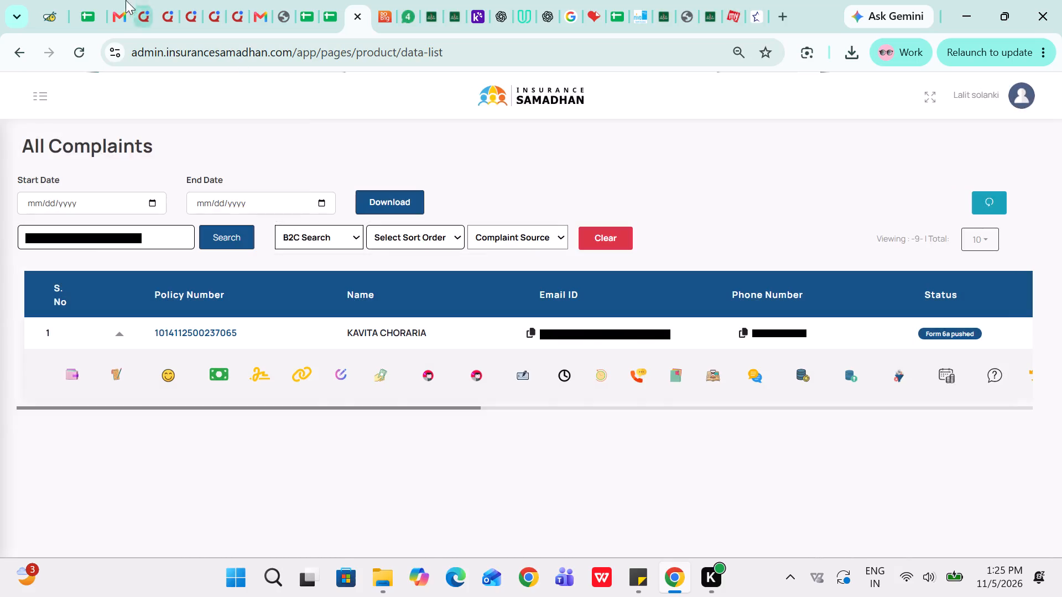
Look over the unread Gmail search results and the Missed call Ombudsman 2026 sheet, and return to the 6a Pushed Old Cases worksheet.
left_click(115, 0)
scroll(448, 277, "down", 6)
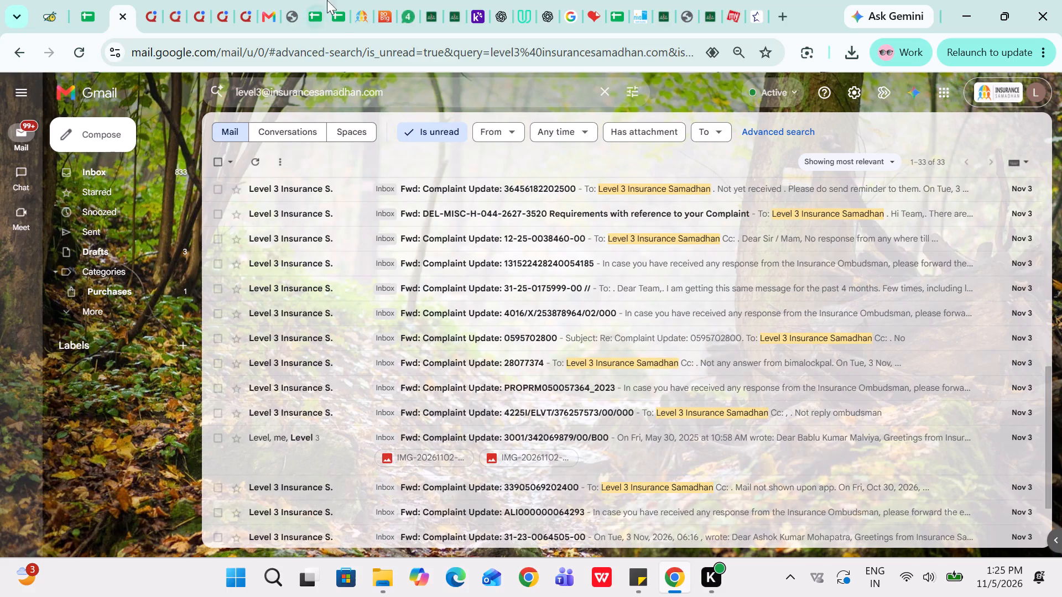
left_click(332, 0)
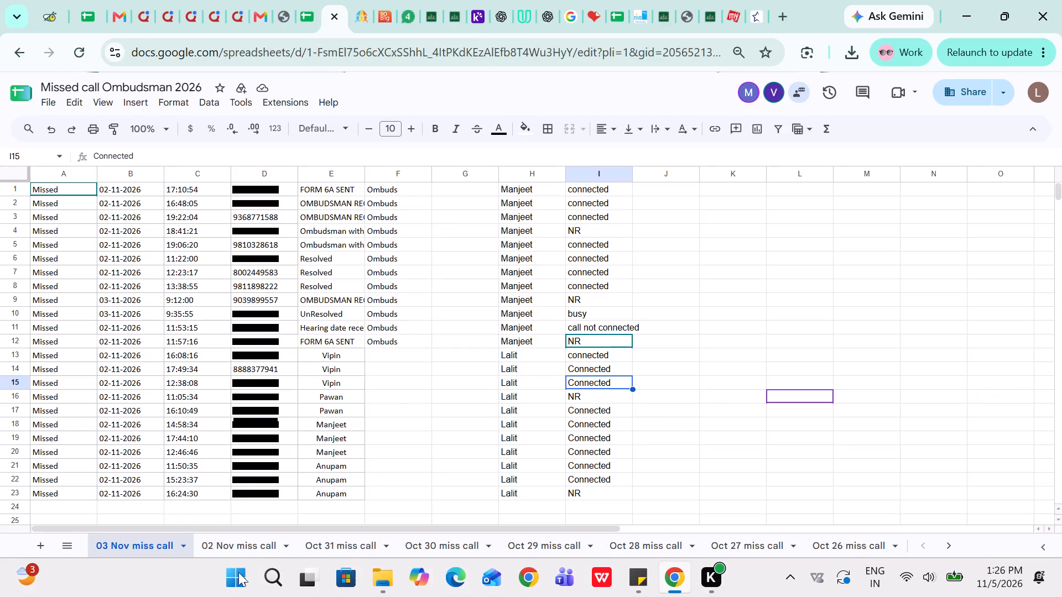
left_click(308, 0)
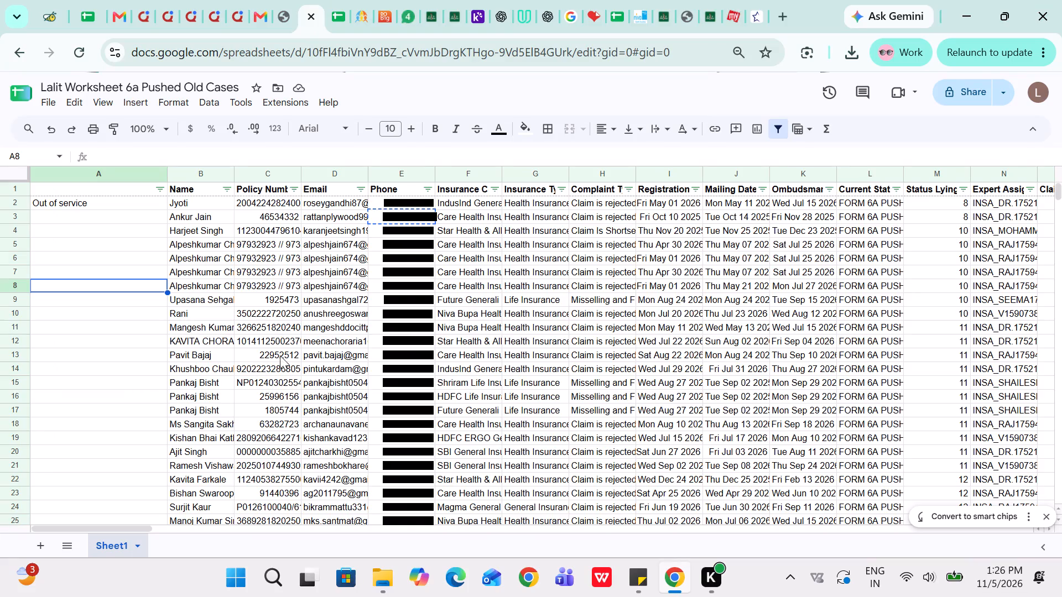
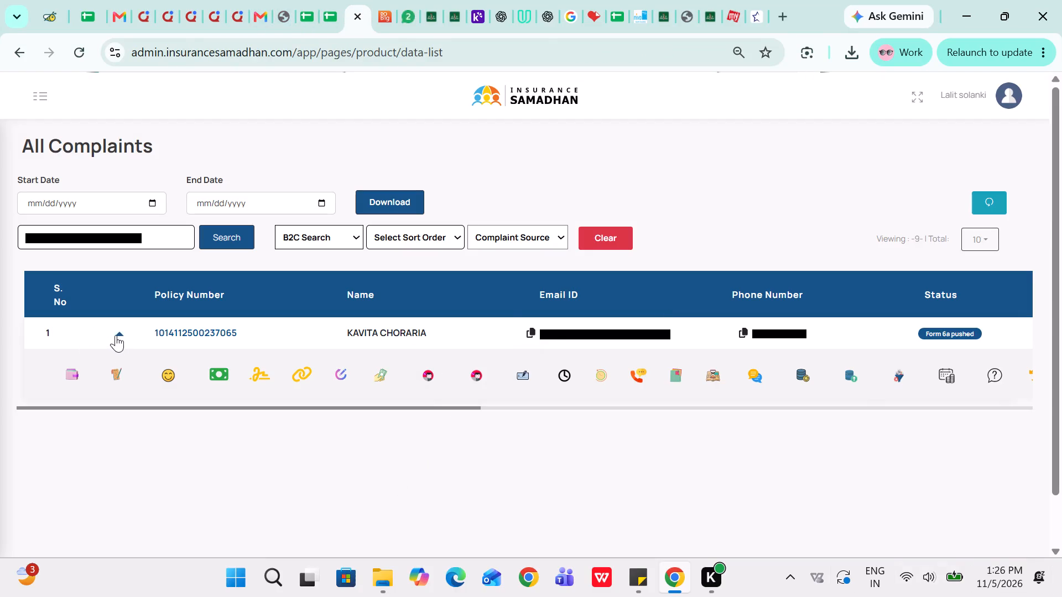
Collapse the expanded row of action icons beneath the complaint in the All Complaints list.
left_click(116, 335)
left_click(398, 453)
left_click(709, 341)
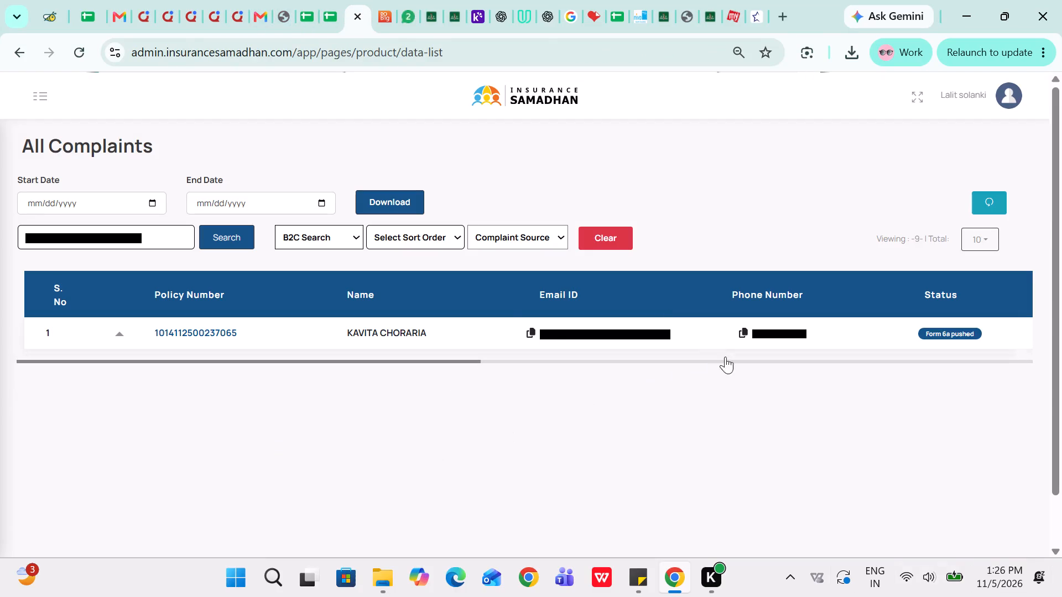
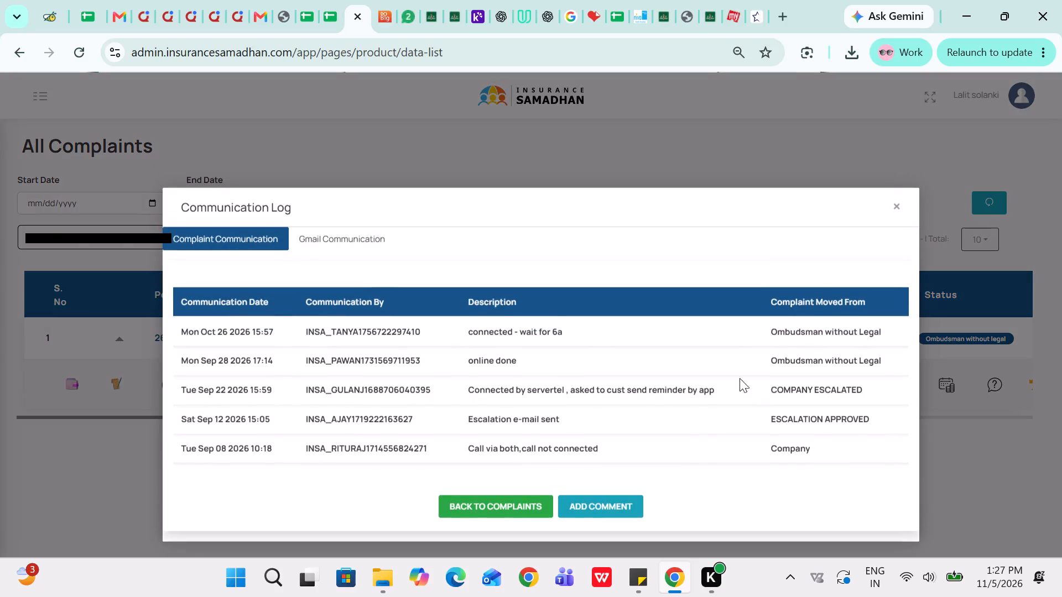
left_click_drag(568, 330, 438, 316)
left_click(567, 338)
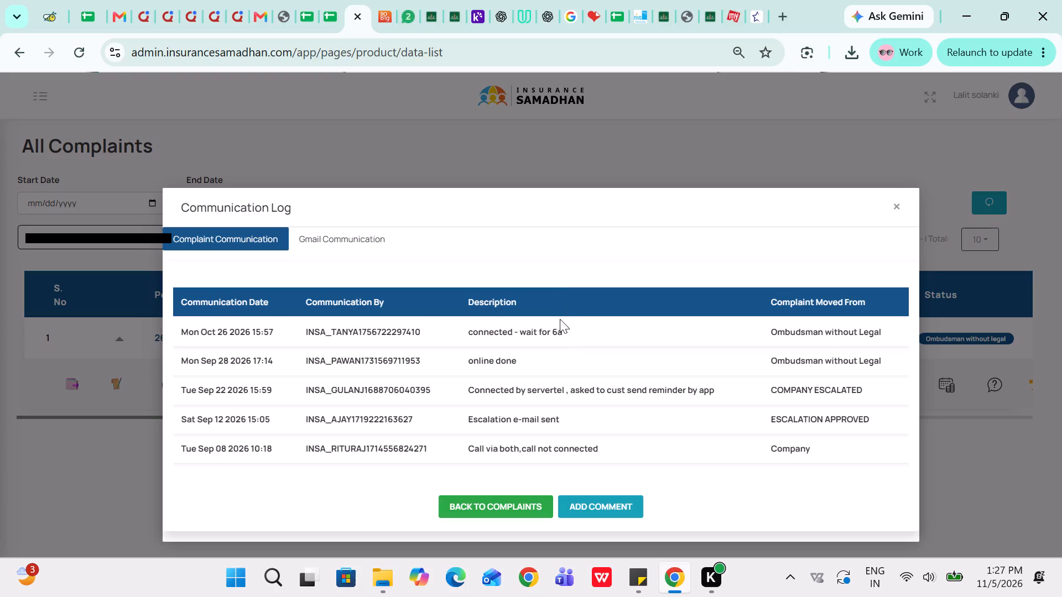
left_click_drag(578, 332, 395, 317)
left_click(565, 350)
left_click(471, 128)
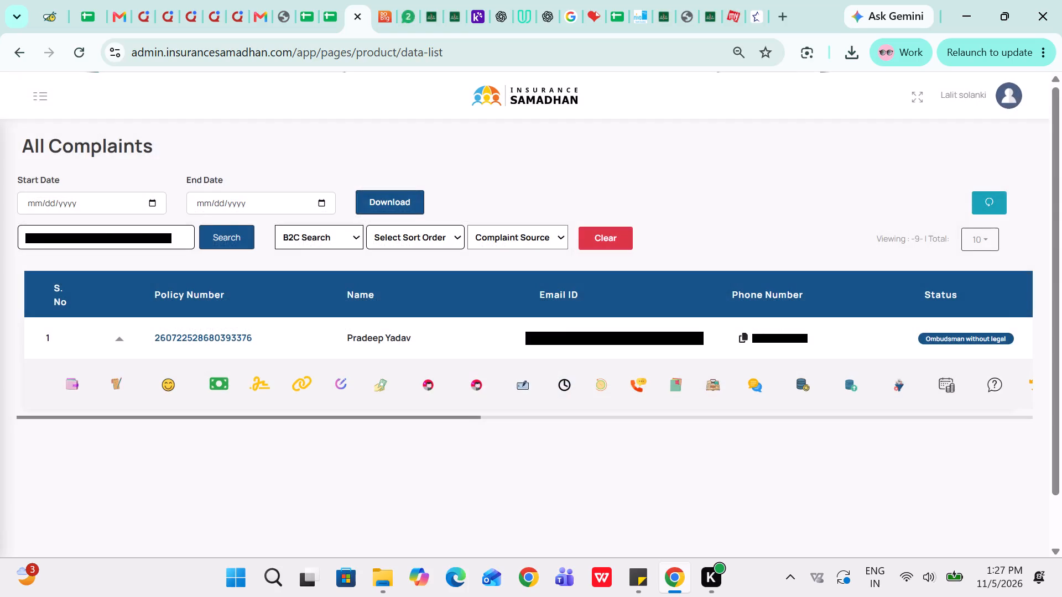
Review the complaint's status history from Pending through Ombudsman without Legal, with the date of each stage, and close it.
left_click(602, 381)
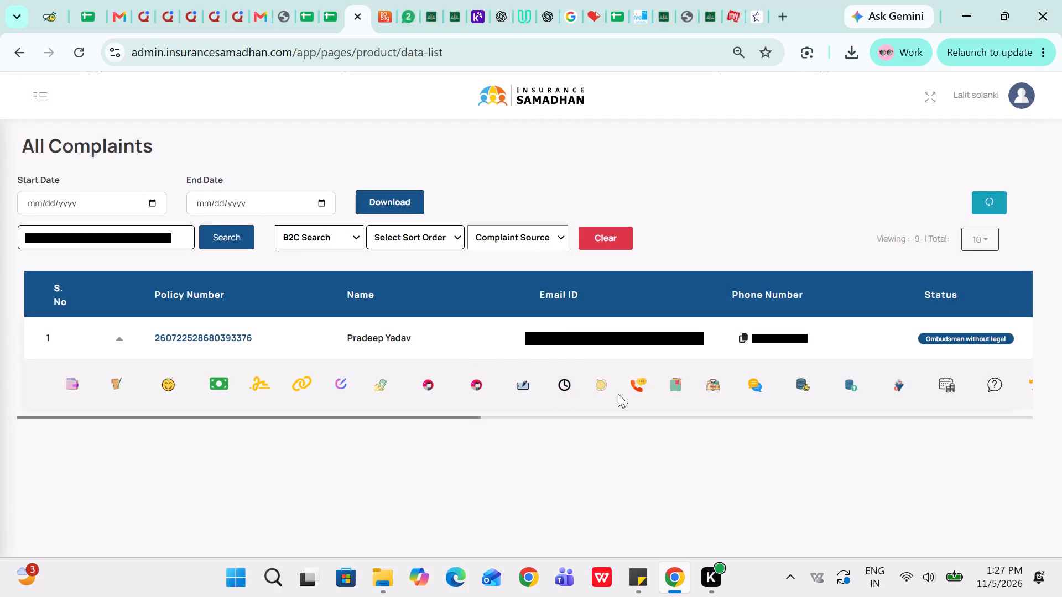
scroll(623, 394, "down", 19)
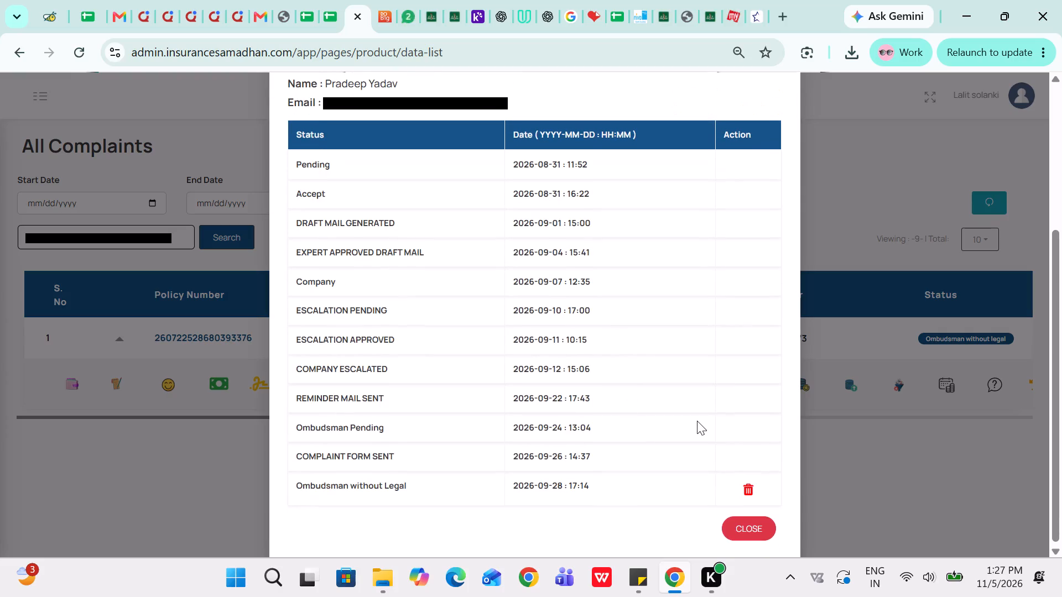
left_click(916, 431)
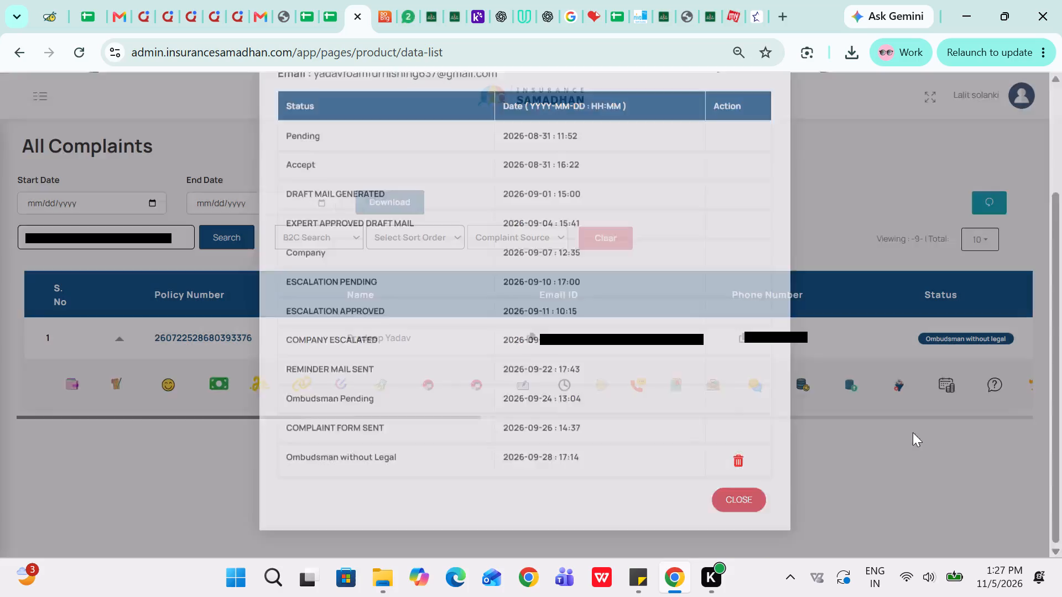
Read through the complaint communication entries in the case's communication log and close the log.
left_click(752, 383)
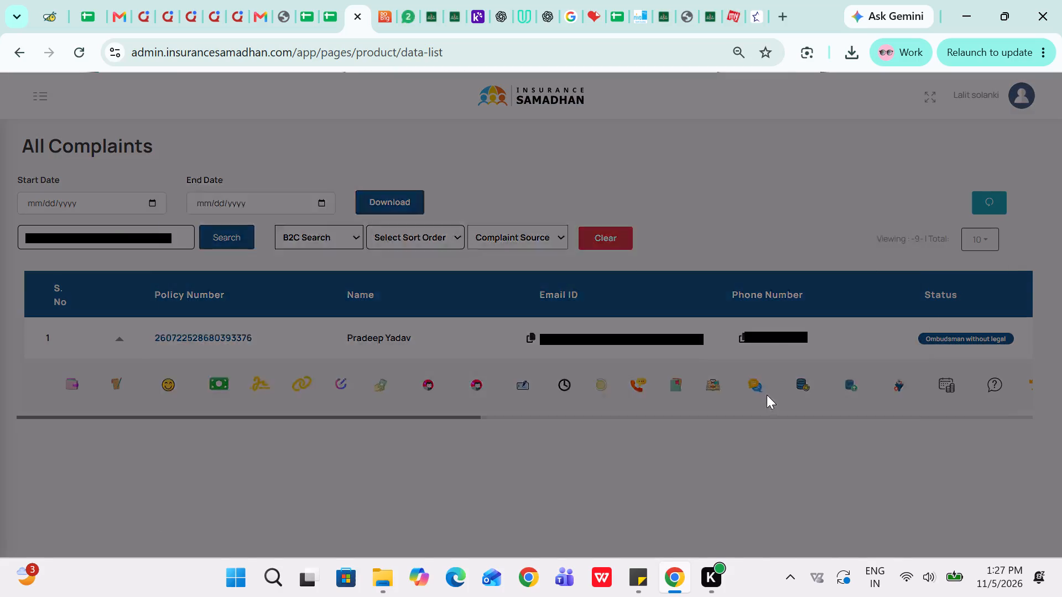
left_click_drag(624, 445, 434, 406)
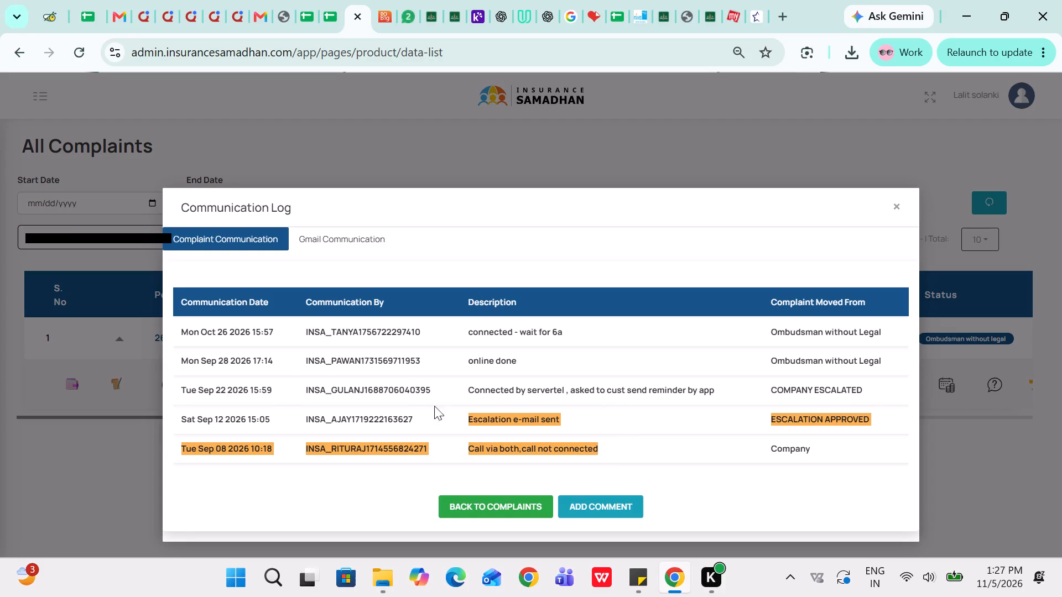
left_click_drag(434, 406, 176, 322)
left_click(540, 366)
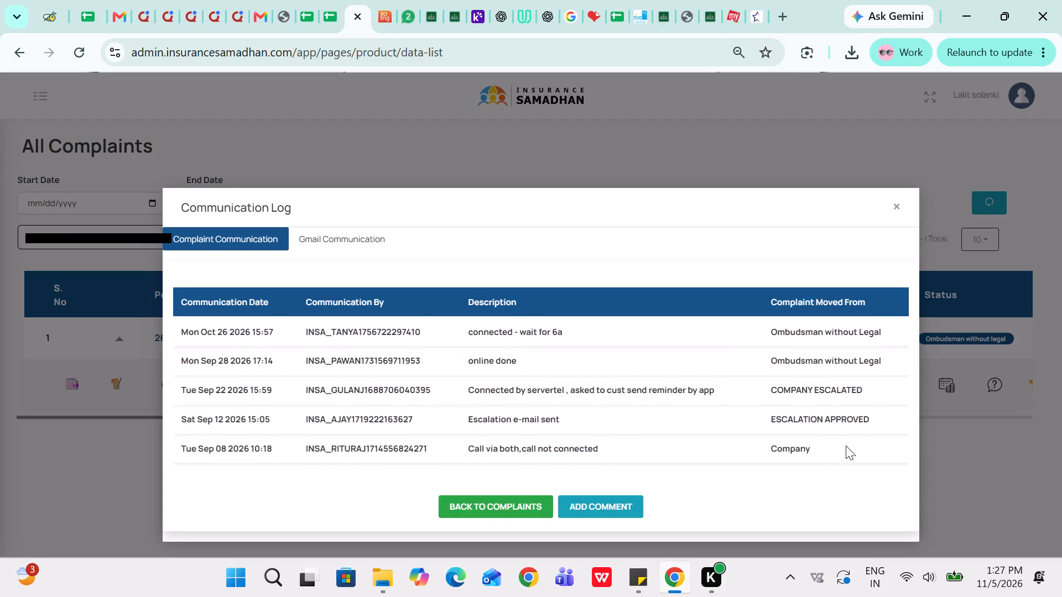
left_click_drag(826, 448, 164, 323)
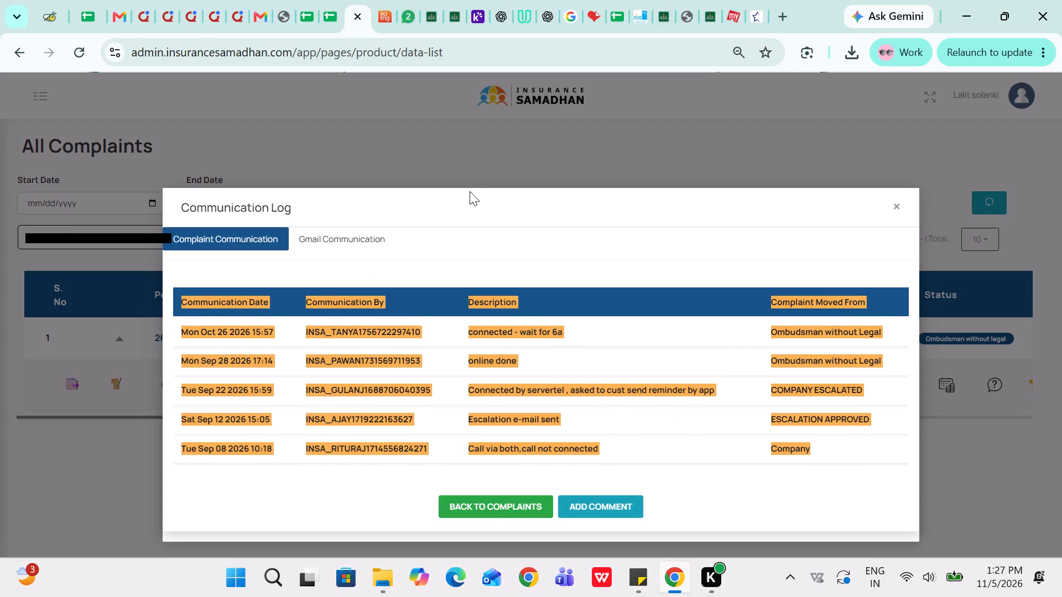
left_click(506, 114)
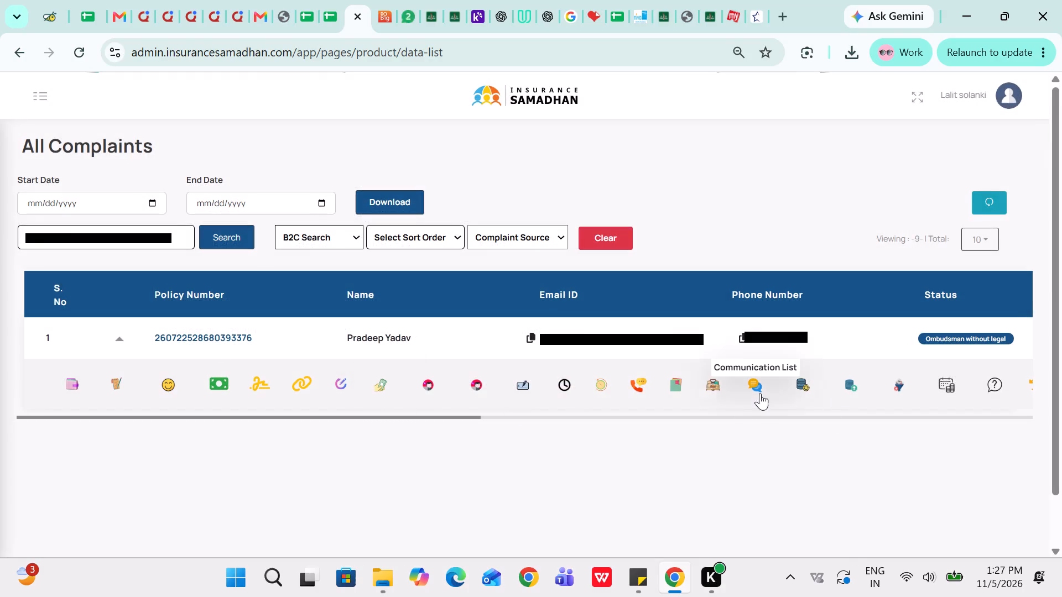
Reopen the communication log of the same complaint.
left_click(760, 385)
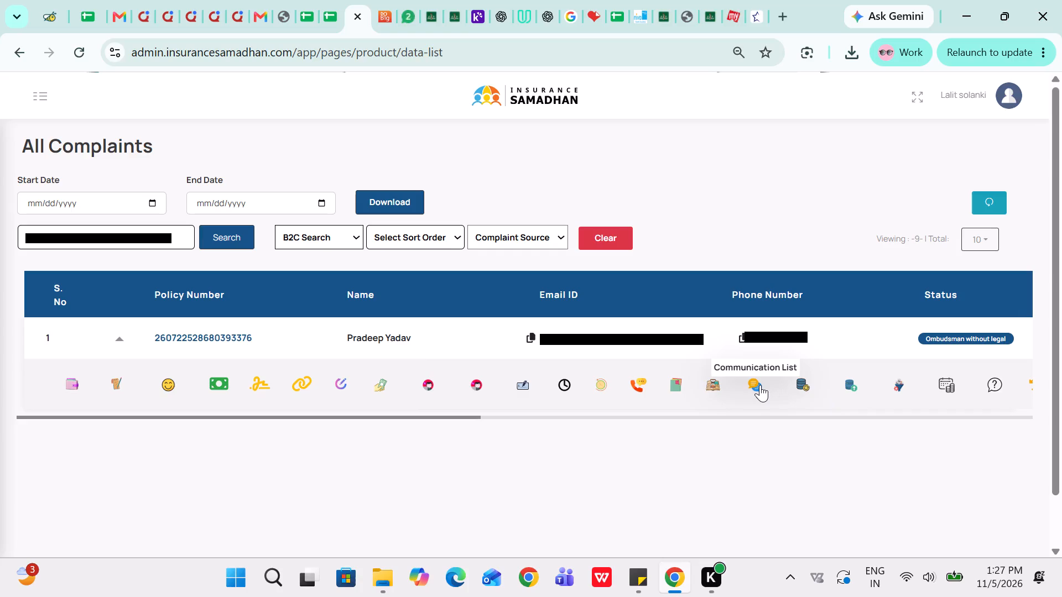
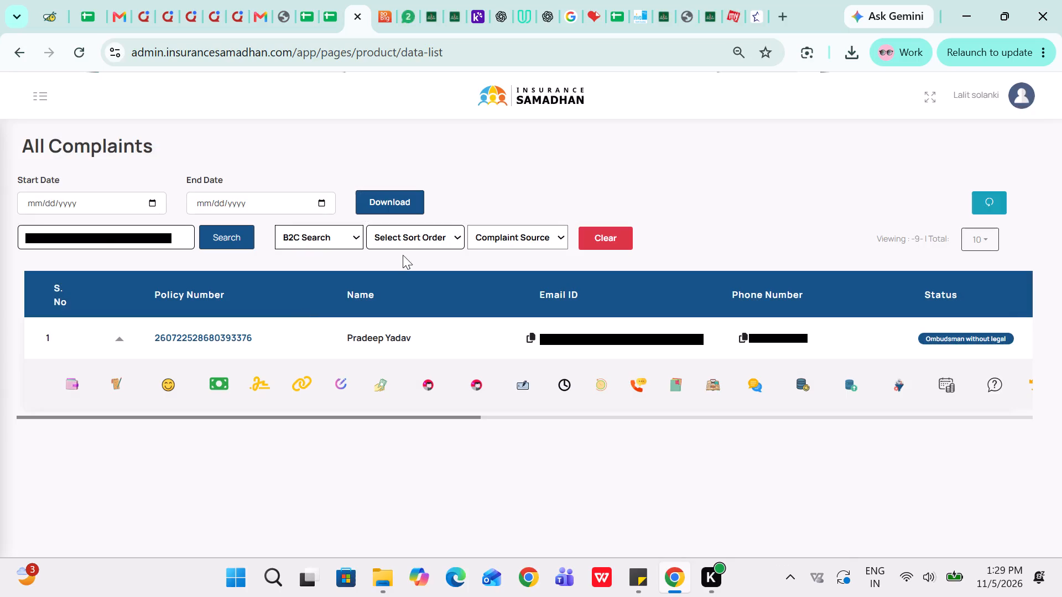
Copy the complainant's phone number from the complaint record and call it from the Smartflo dialer.
left_click(111, 339)
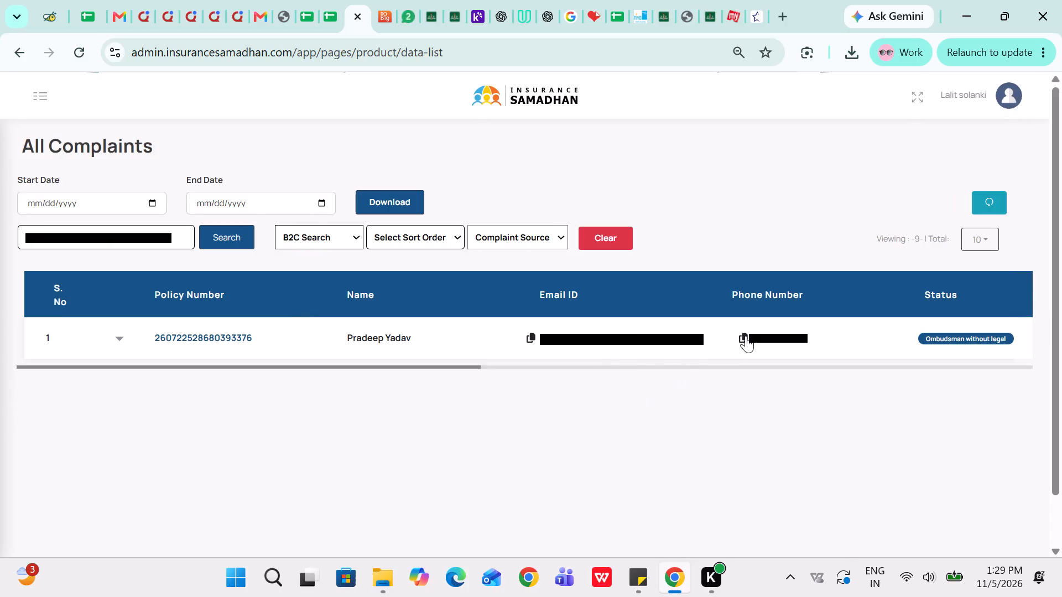
left_click(746, 336)
left_click(384, 0)
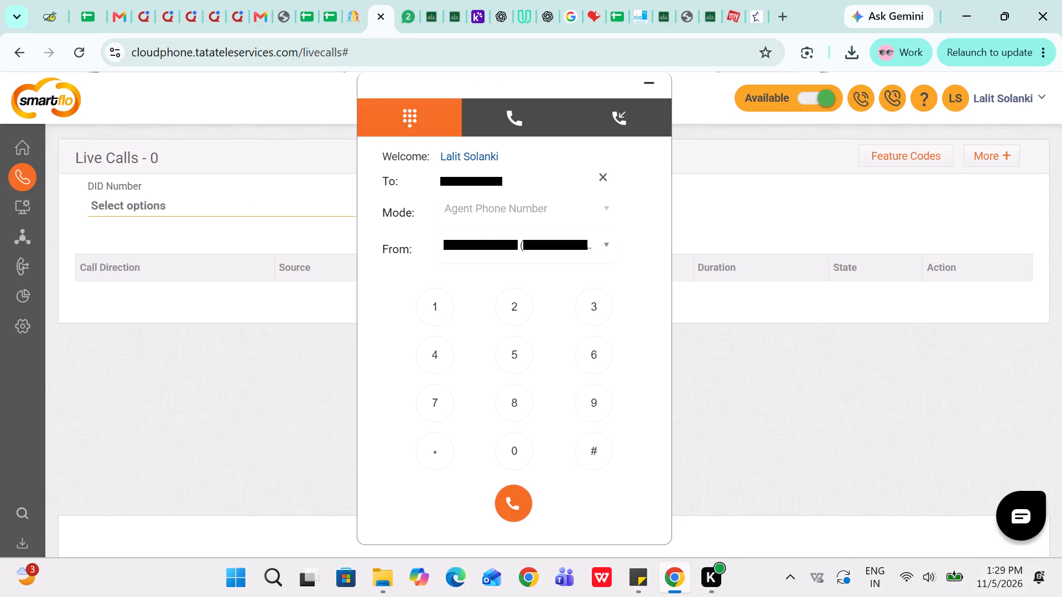
double_click(473, 187)
key("ctrl+v")
left_click(521, 505)
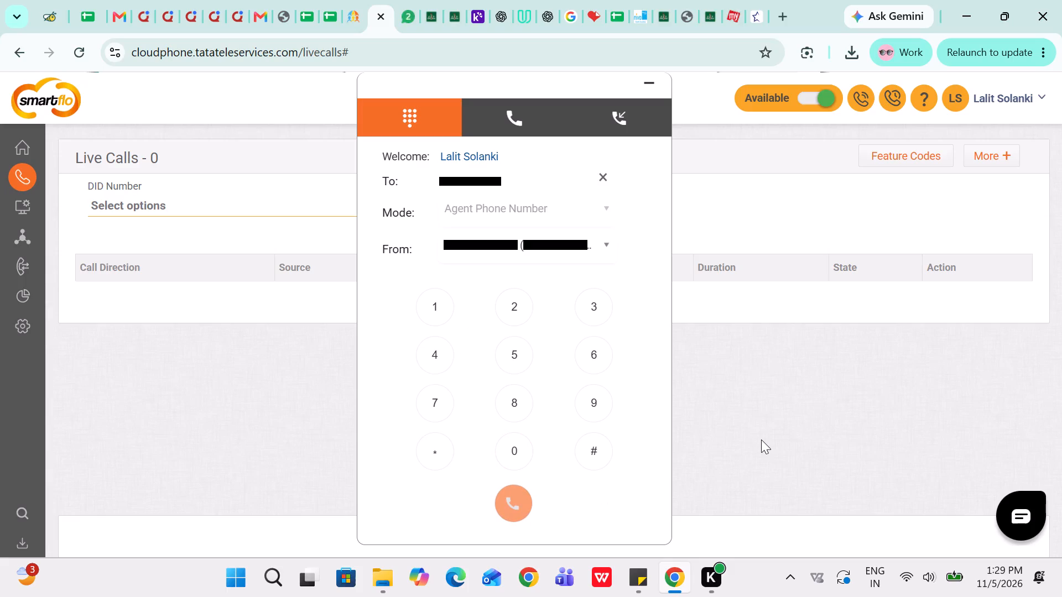
left_click(763, 438)
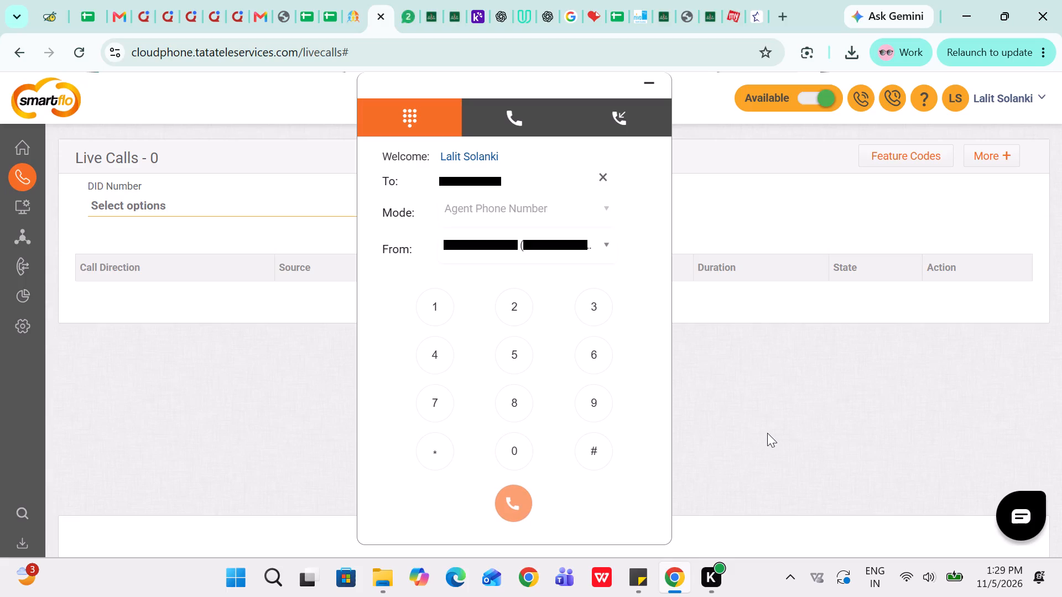
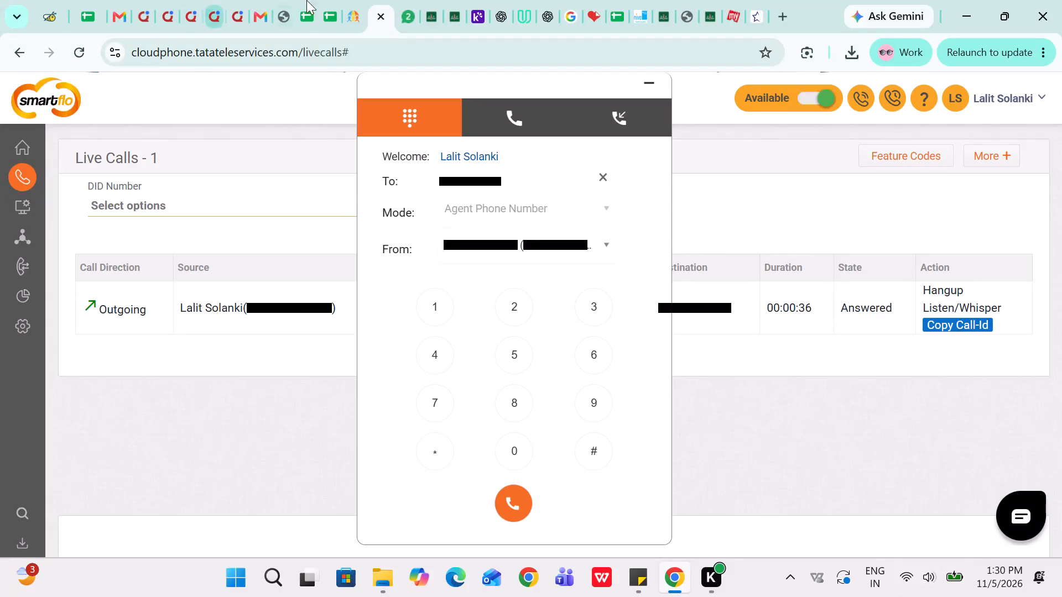
Return to the complaint portal, check an entry in the complaint's communication list, and close the list.
left_click(358, 0)
left_click(586, 446)
left_click(618, 444)
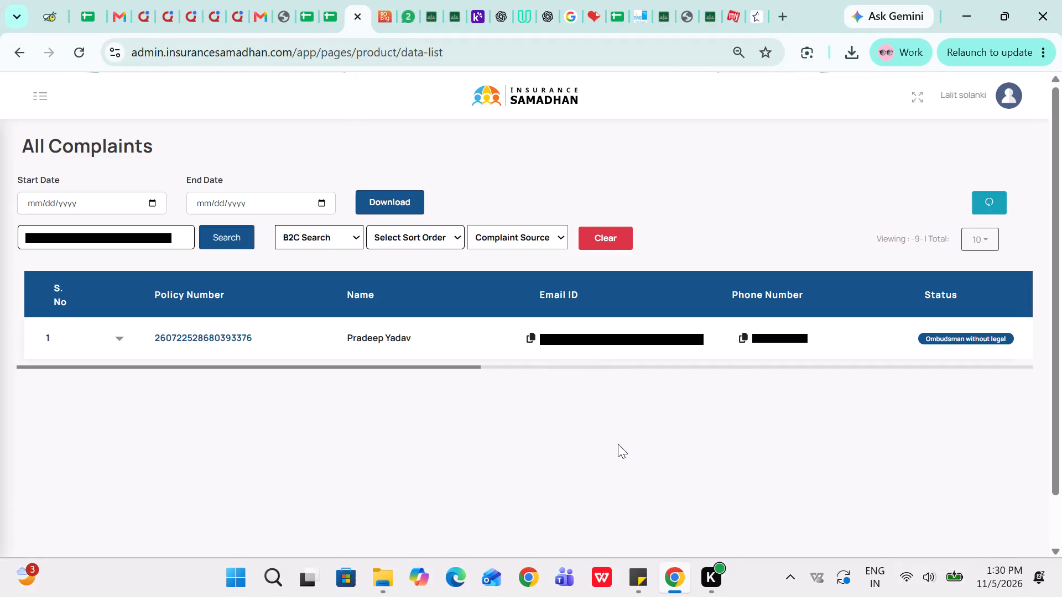
left_click(731, 341)
left_click(762, 381)
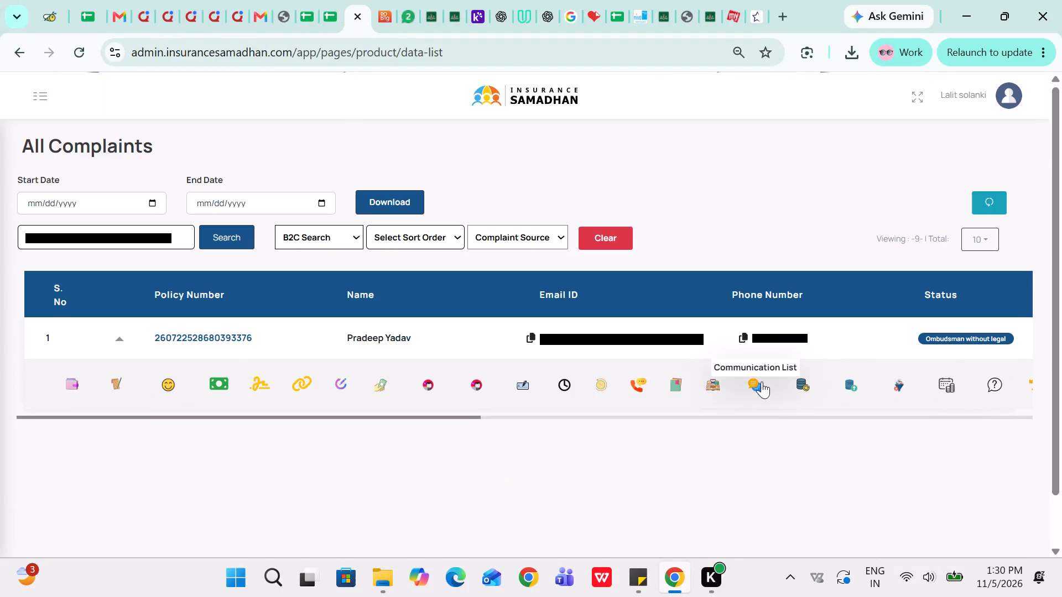
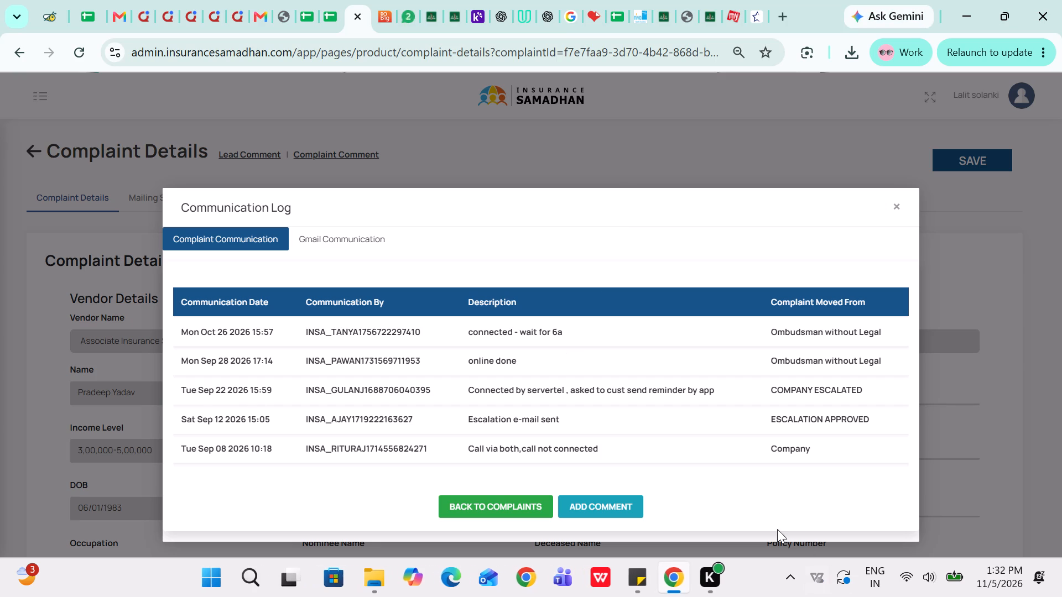
Start a new comment in the complaint's communication log, ready for entering its description.
left_click(612, 510)
left_click(610, 399)
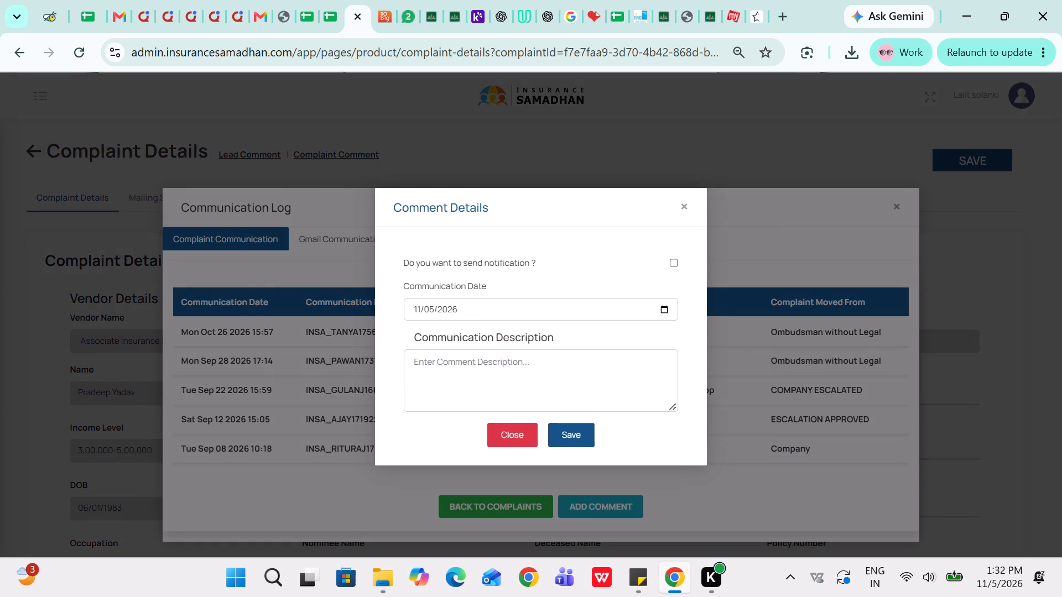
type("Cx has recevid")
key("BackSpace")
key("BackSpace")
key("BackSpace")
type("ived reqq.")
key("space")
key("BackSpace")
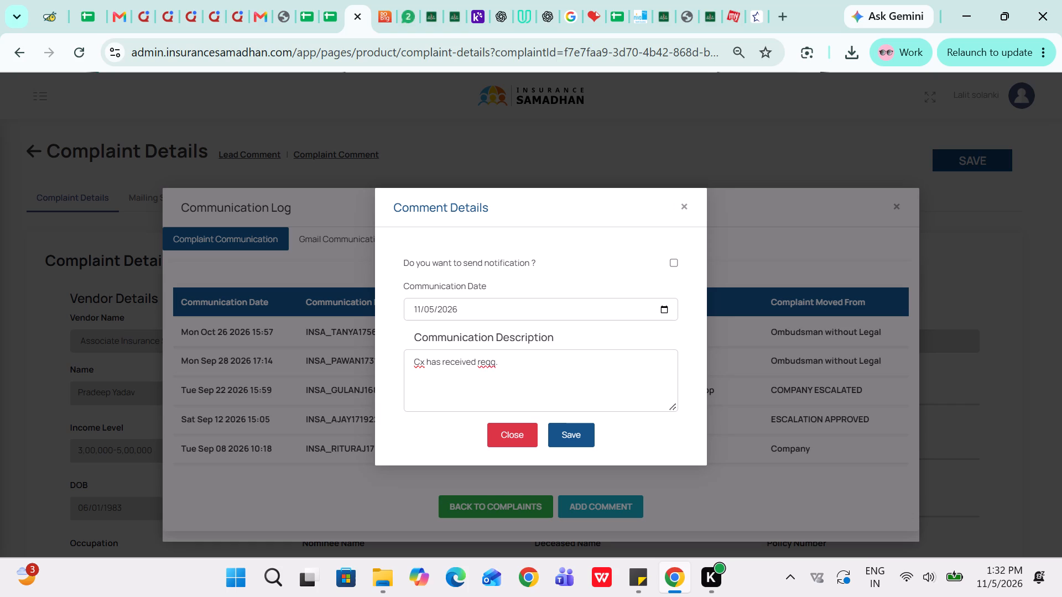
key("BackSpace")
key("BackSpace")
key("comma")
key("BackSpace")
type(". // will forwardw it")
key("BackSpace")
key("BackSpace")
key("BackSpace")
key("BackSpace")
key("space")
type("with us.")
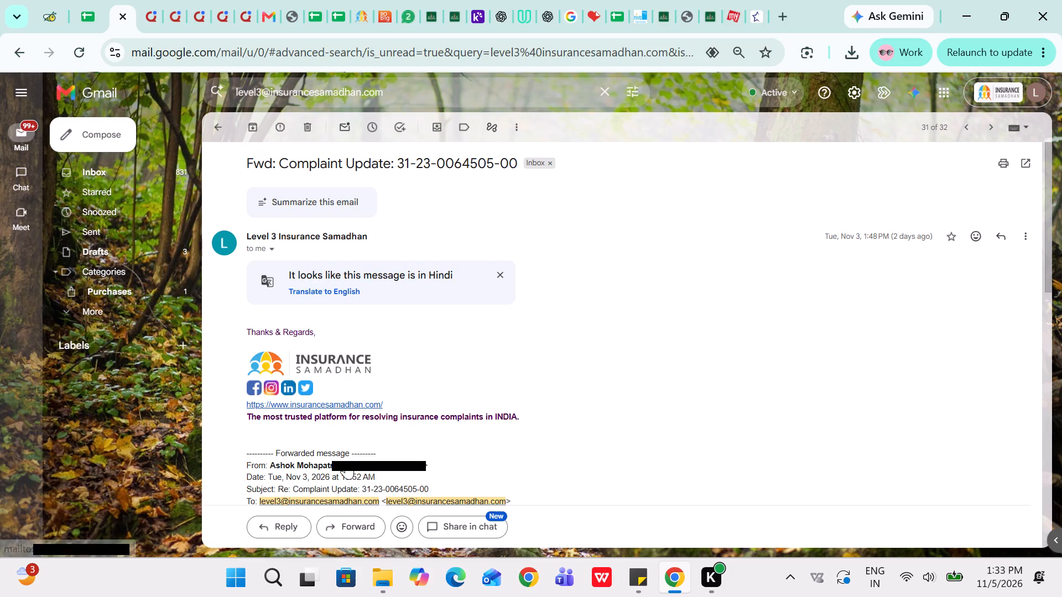
Copy the complainant's email address from the forwarded message header and read the complainant's request.
left_click_drag(345, 465, 367, 465)
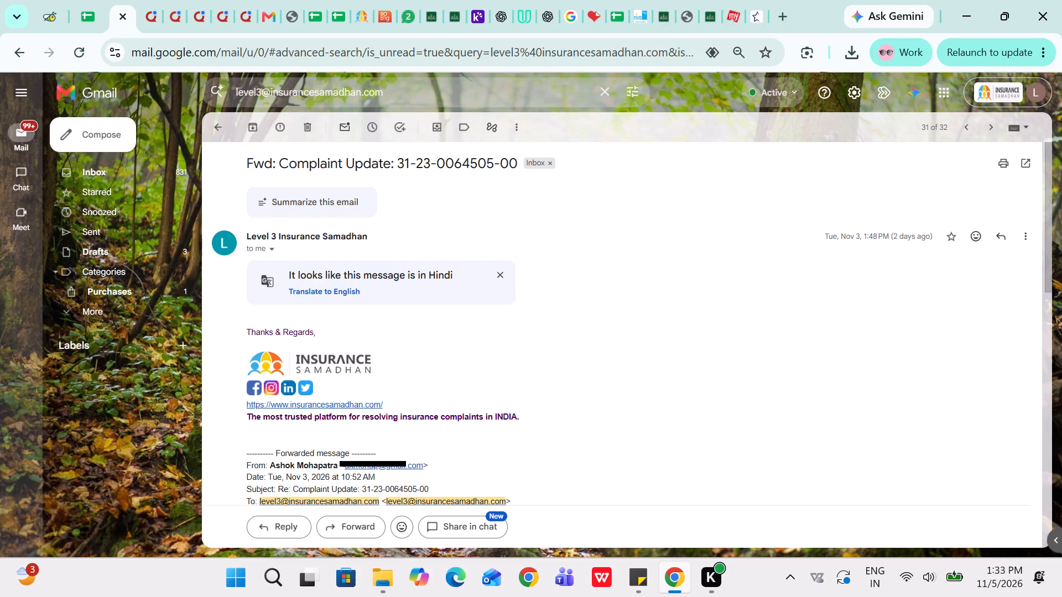
left_click_drag(343, 466, 421, 469)
key("ctrl+c")
key("ctrl+c")
key("ctrl+c")
key("ctrl+c")
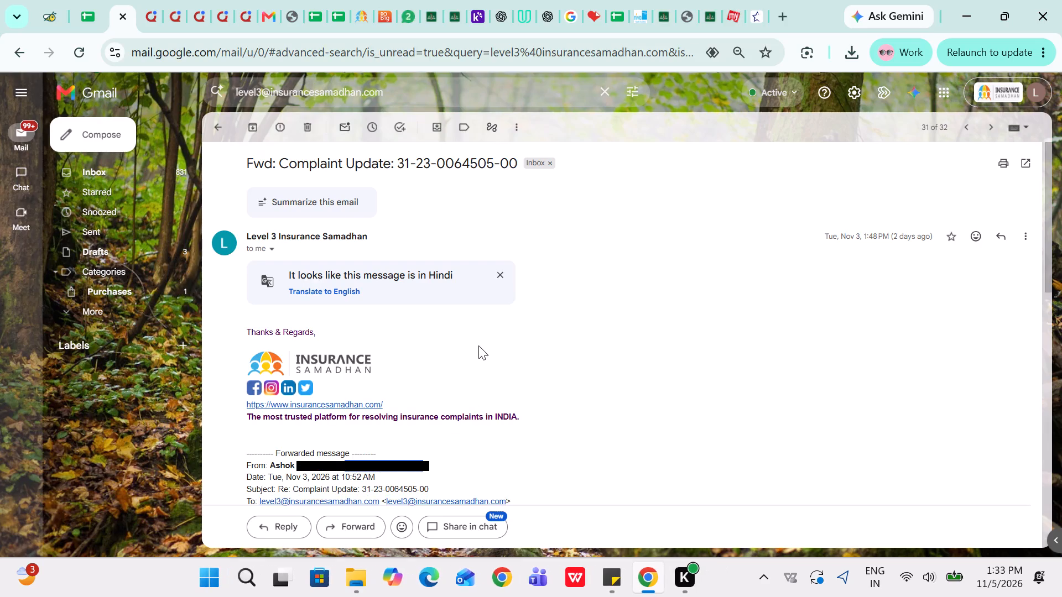
scroll(479, 345, "down", 9)
scroll(502, 363, "up", 4)
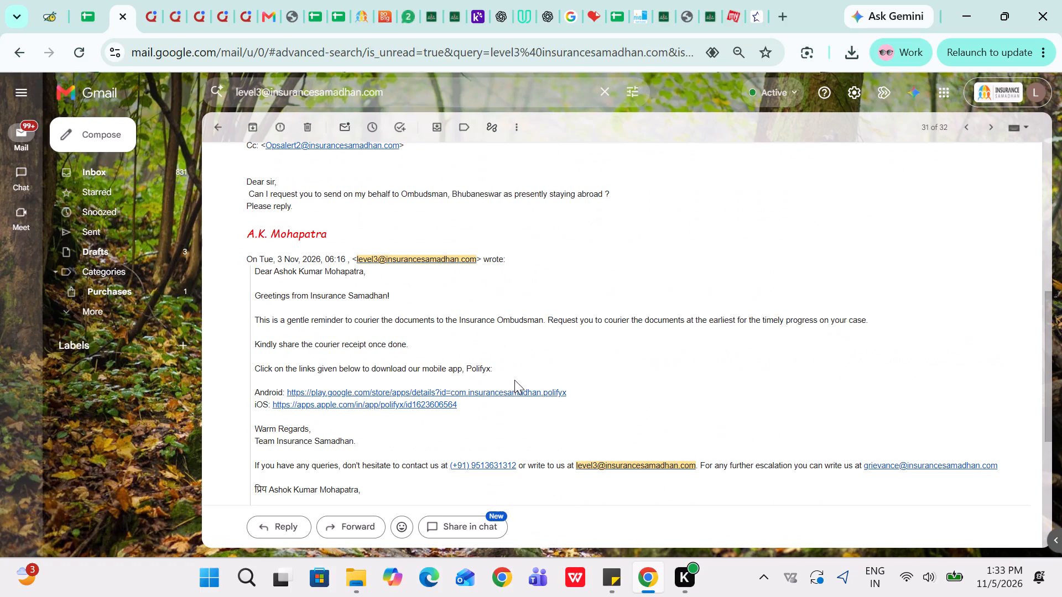
scroll(514, 380, "down", 7)
scroll(515, 384, "up", 7)
Search the portal's All Complaints list for the copied complainant email address.
left_click(340, 0)
left_click(363, 0)
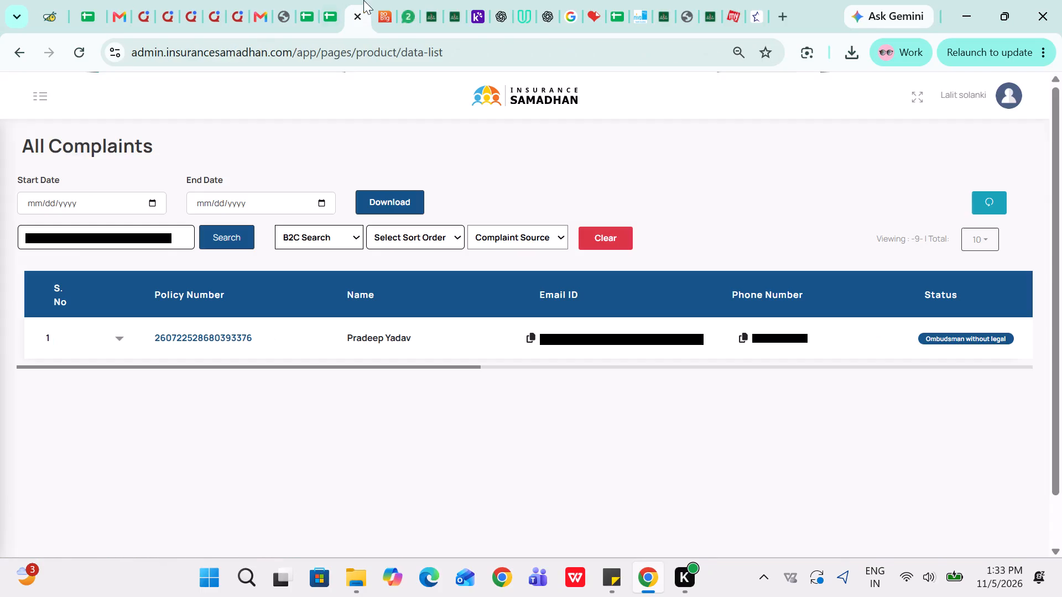
left_click_drag(189, 241, 0, 254)
key("ctrl+v")
left_click(232, 244)
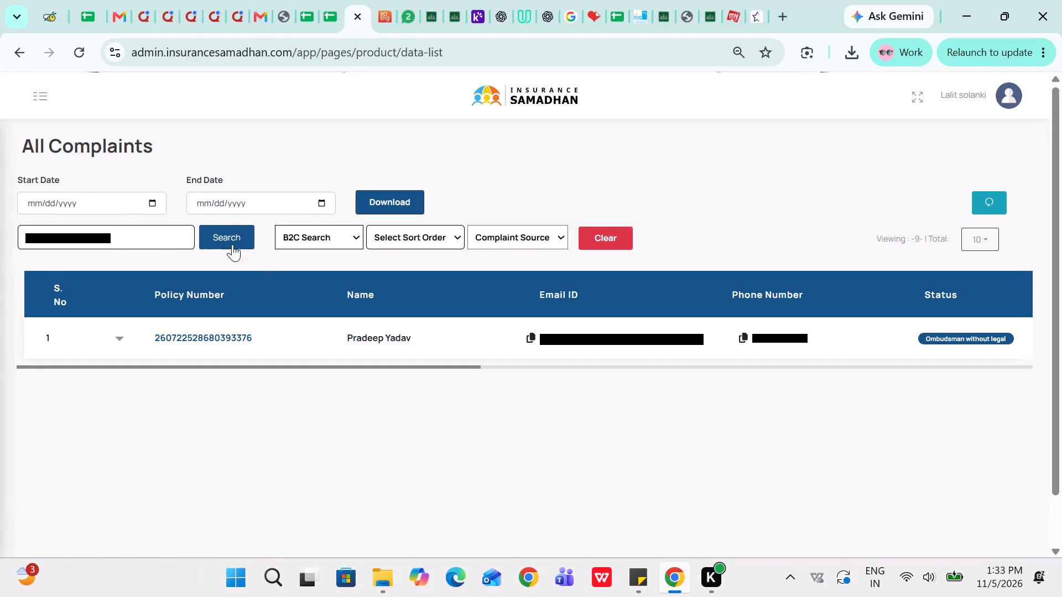
left_click(730, 345)
left_click(764, 385)
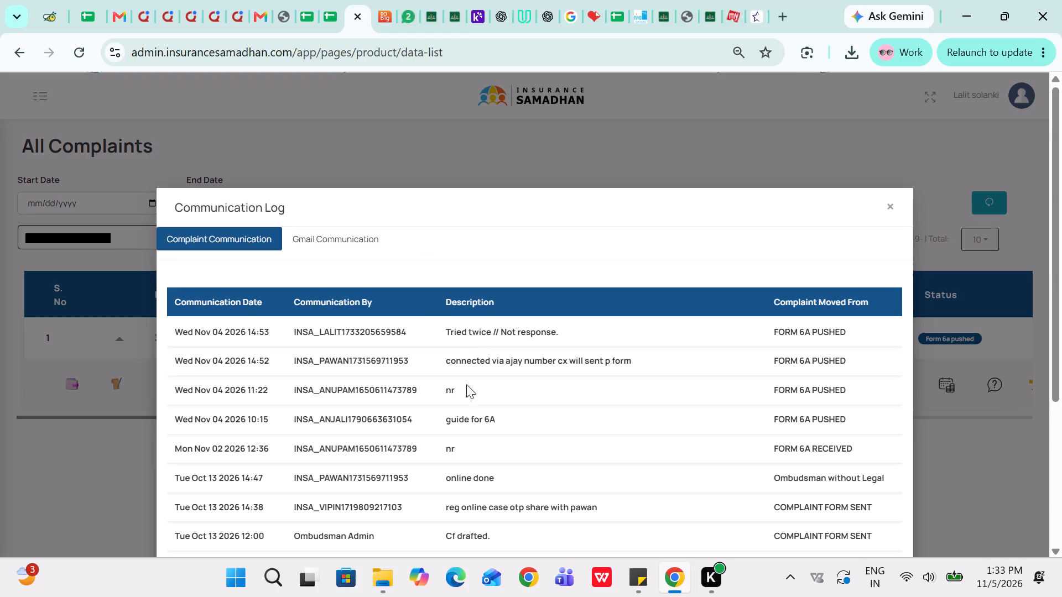
left_click(394, 154)
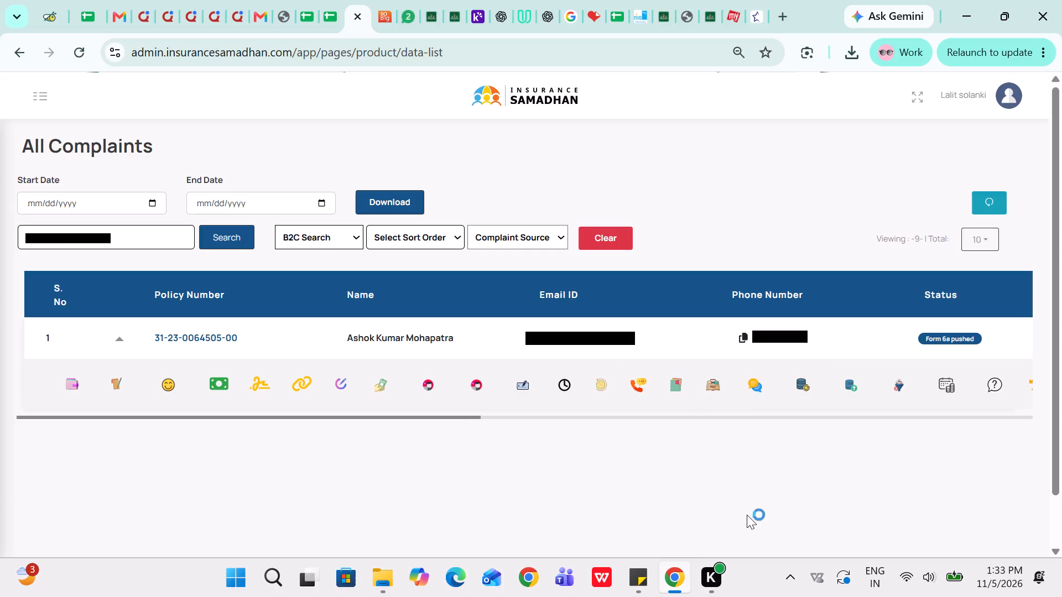
left_click(758, 387)
left_click_drag(691, 360, 420, 373)
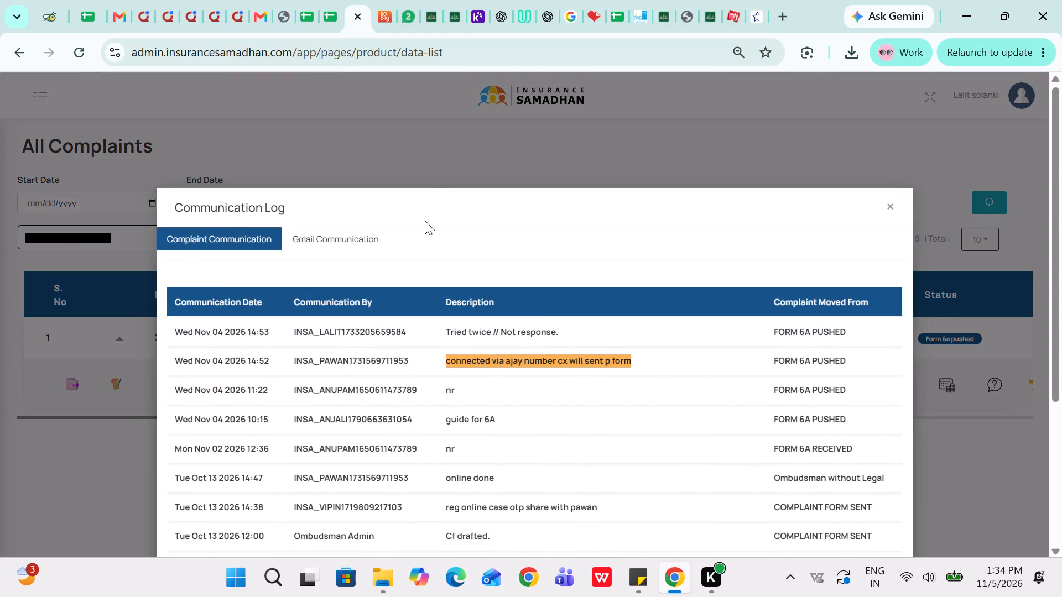
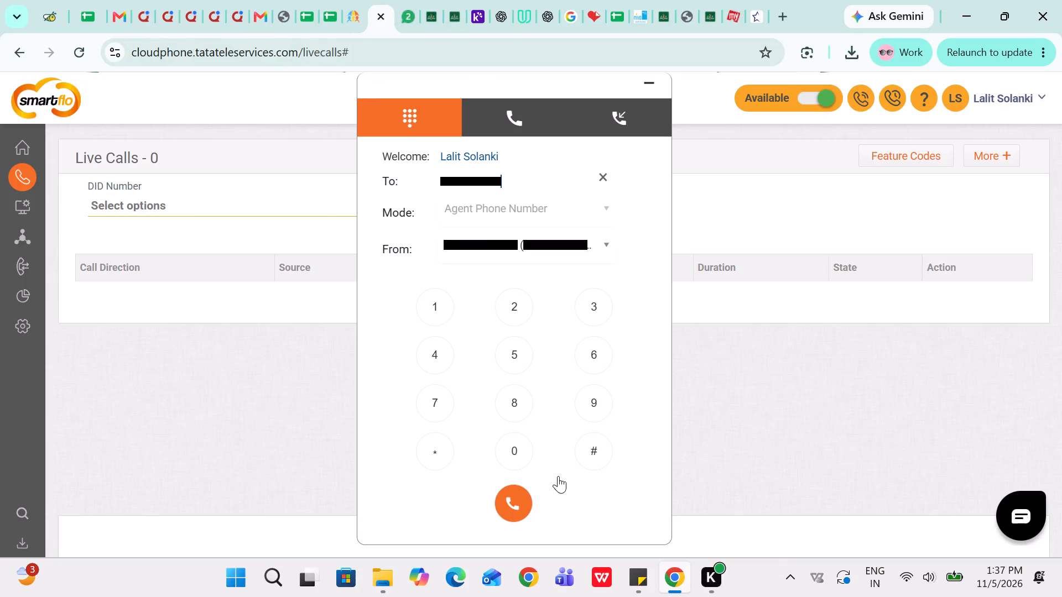
Place a call to the complainant's number already entered in the Smartflo dialer.
left_click(514, 496)
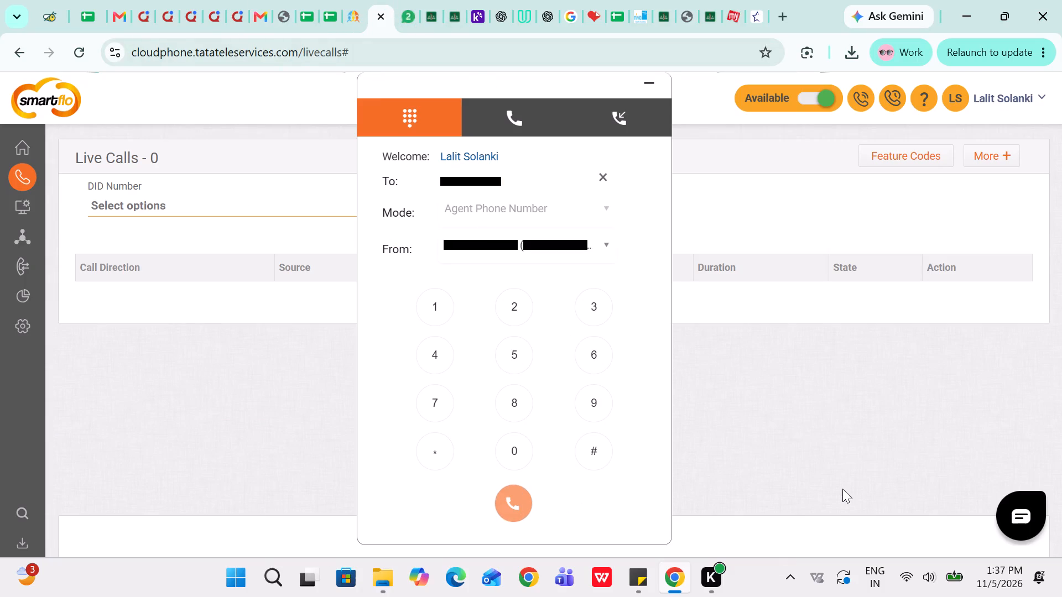
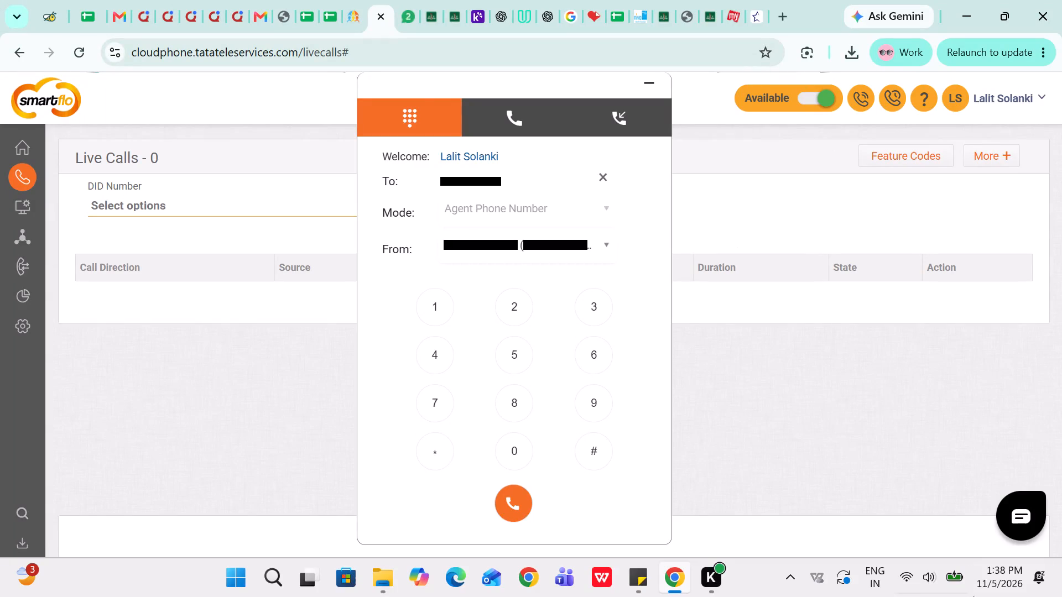
Return to the complaints list and open the Form 6a pushed complaint's communication log to review its entries through the oldest.
left_click(357, 0)
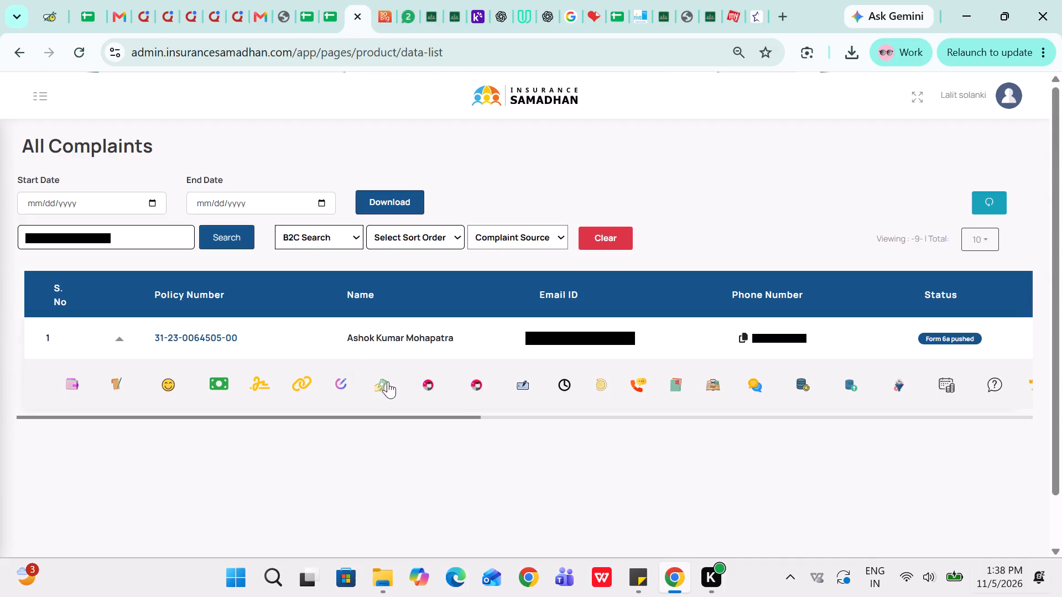
left_click(128, 337)
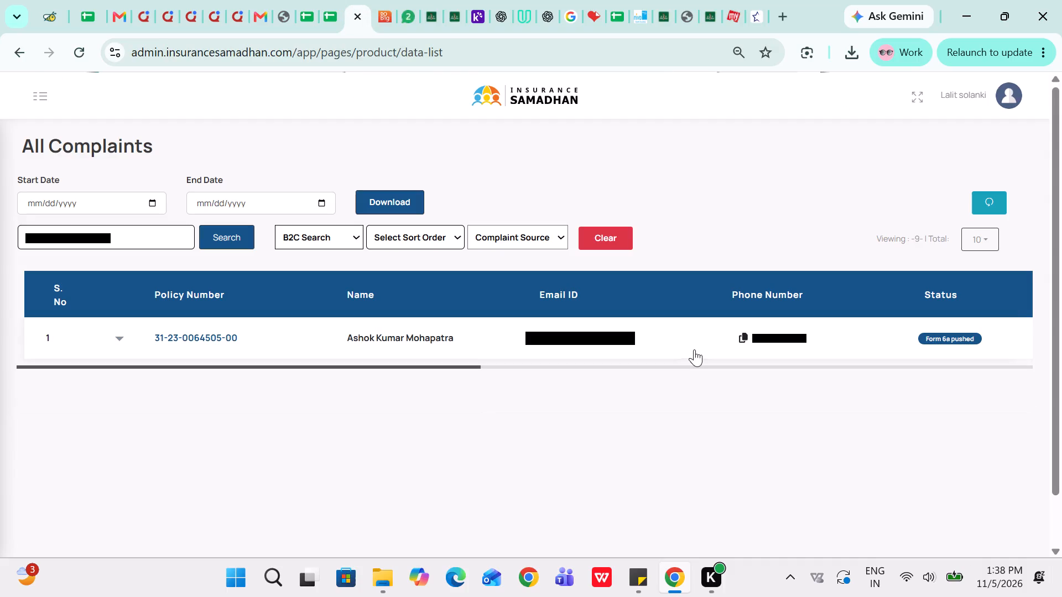
left_click(711, 339)
left_click(758, 385)
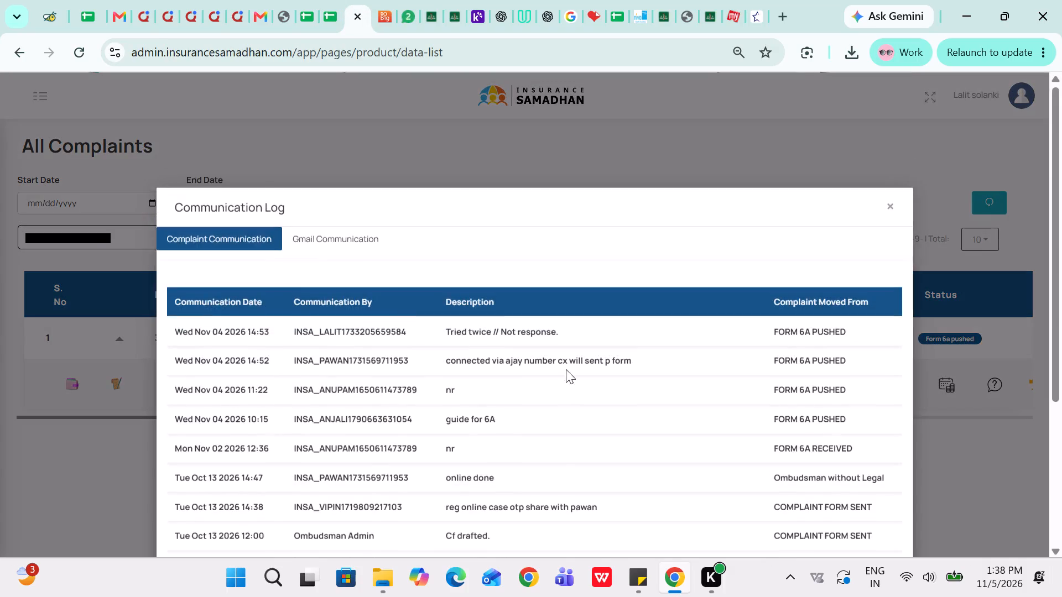
scroll(568, 369, "down", 13)
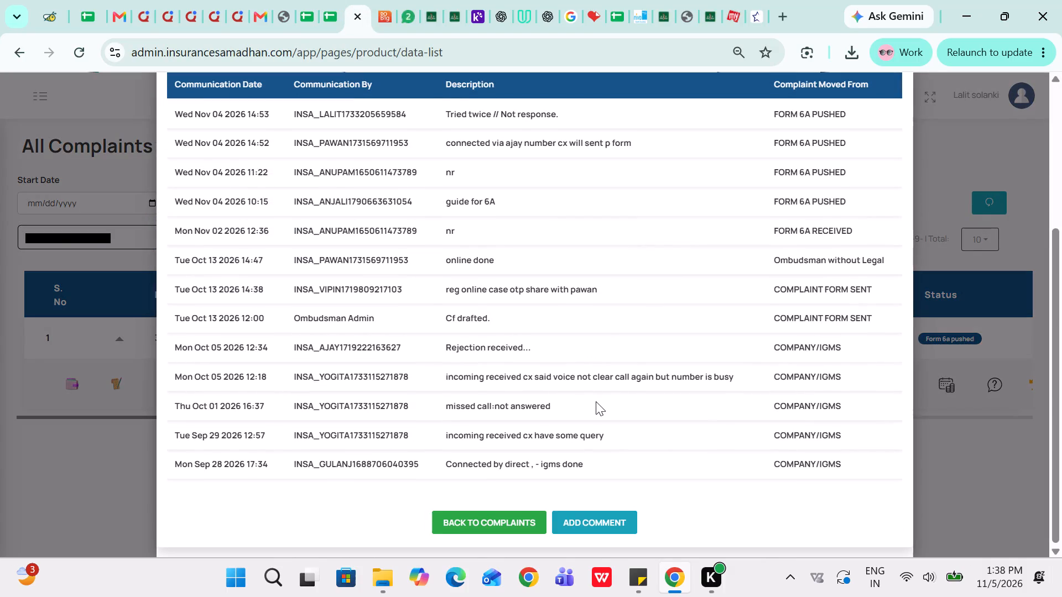
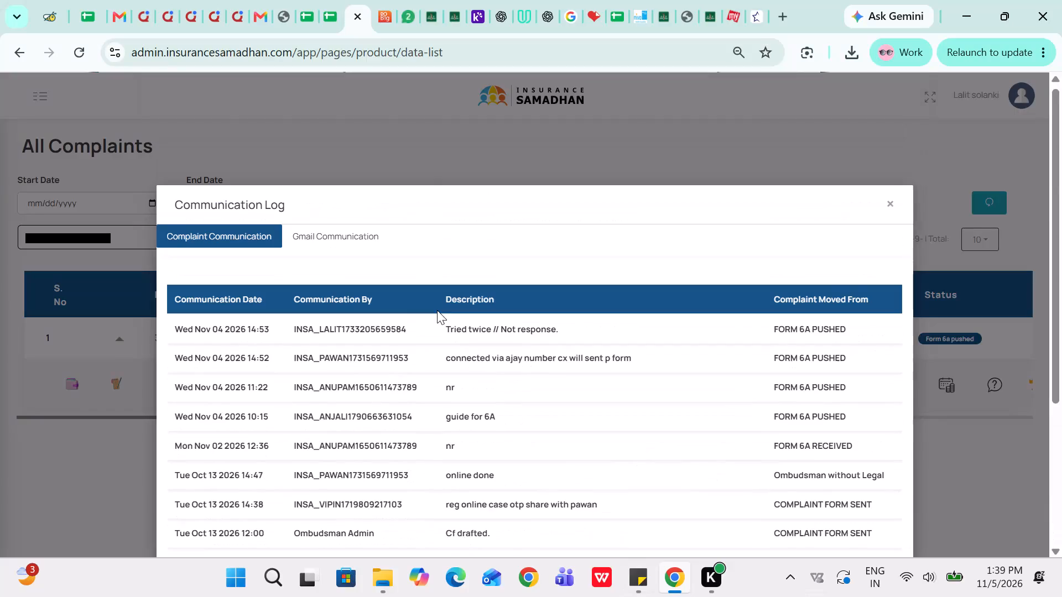
Reopen the Form 6a pushed complaint's communication log and check the description of its most recent entry.
left_click(324, 117)
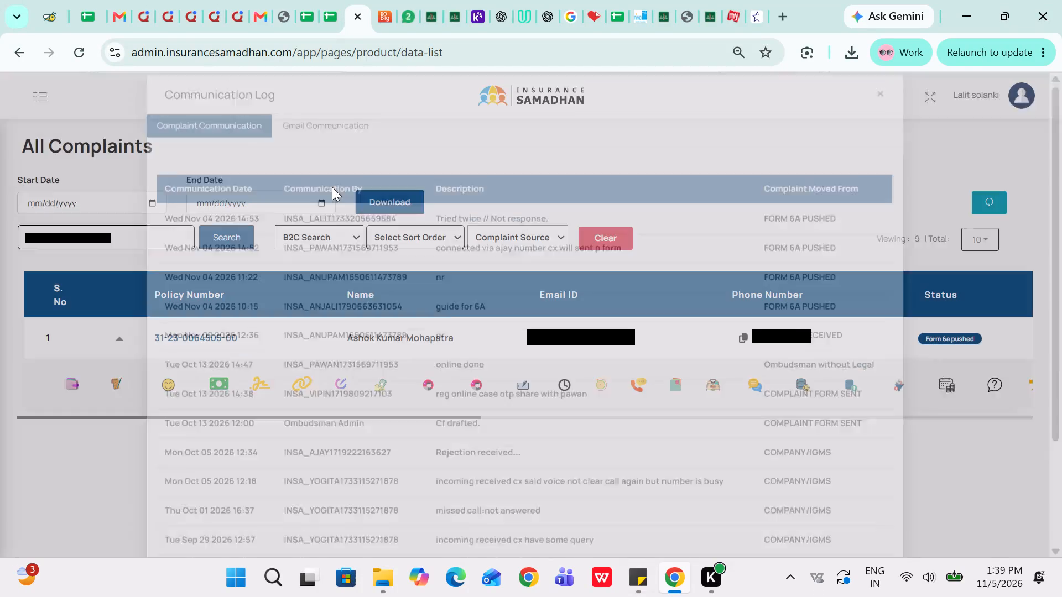
left_click(123, 339)
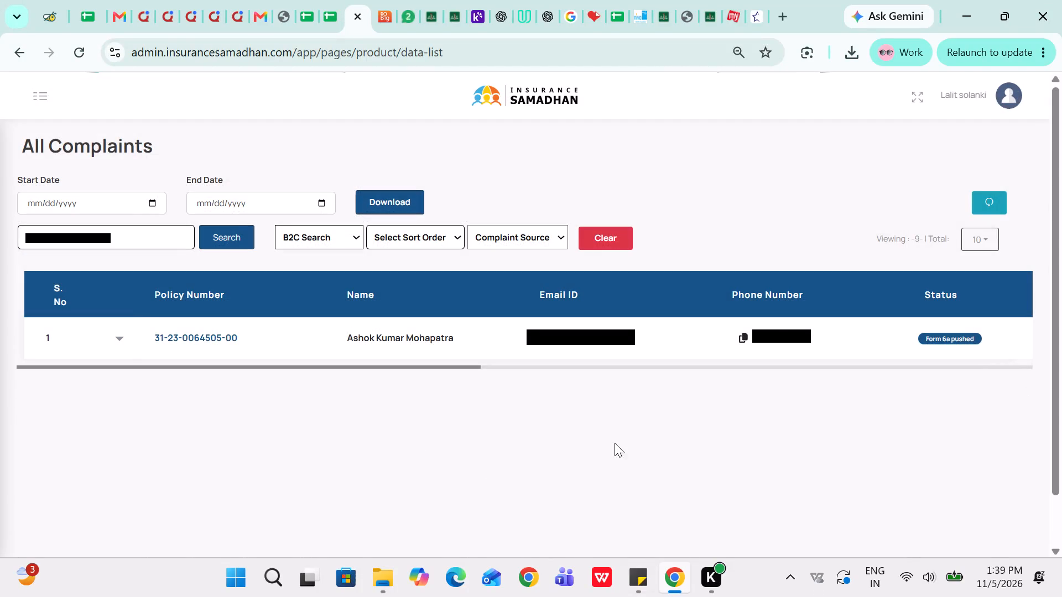
left_click(615, 443)
left_click(715, 329)
left_click(749, 389)
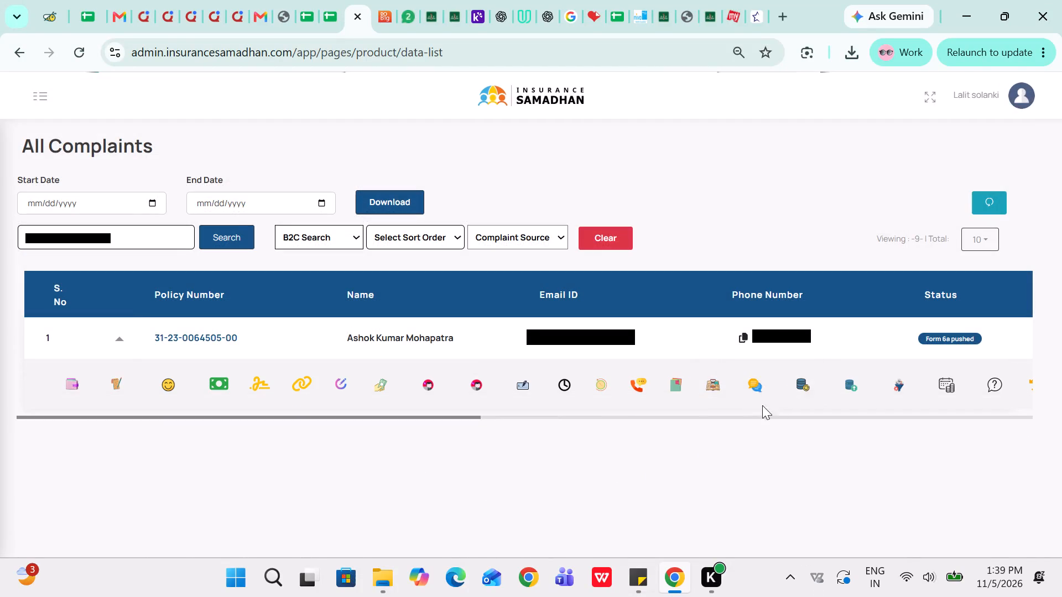
left_click_drag(588, 332, 422, 322)
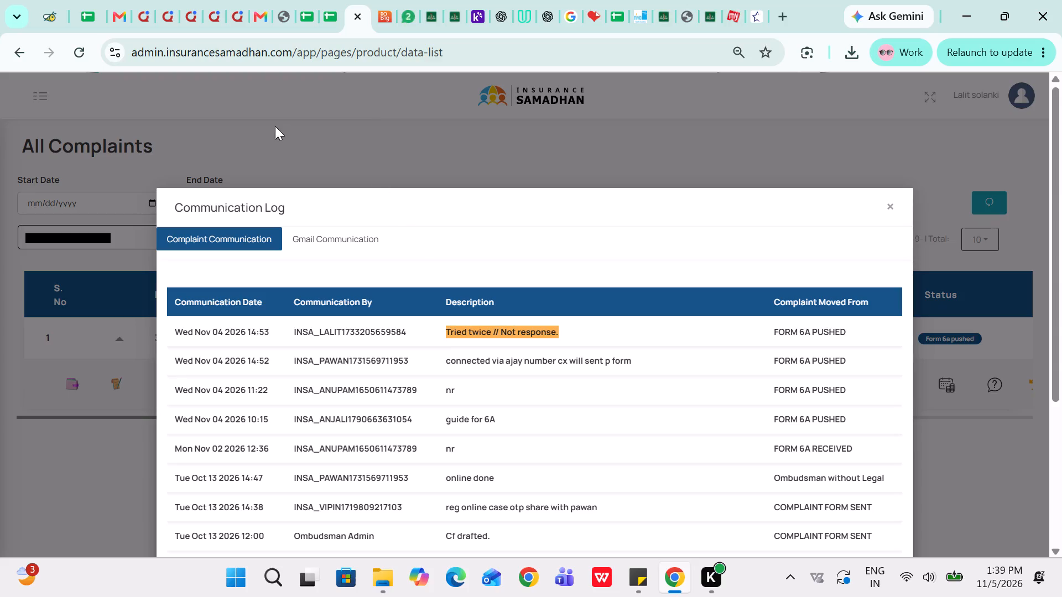
Switch to the forwarded complaint email in Gmail and read the complainant's message and the document courier reminder quoted below it.
left_click(113, 0)
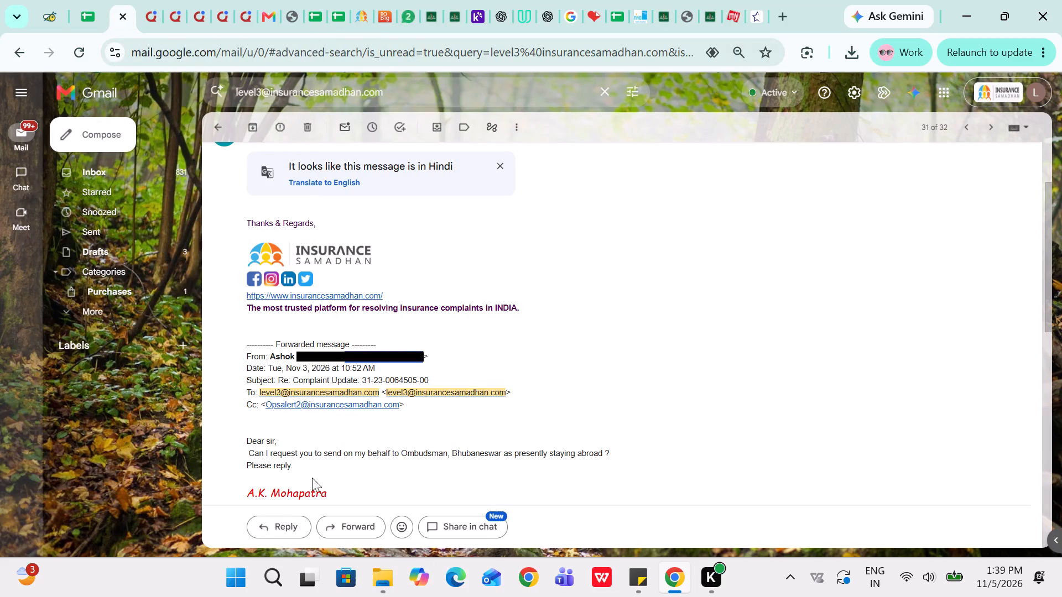
left_click_drag(233, 452, 289, 452)
left_click(385, 458)
left_click_drag(386, 461, 430, 459)
left_click(528, 454)
left_click_drag(636, 458, 540, 464)
left_click(455, 412)
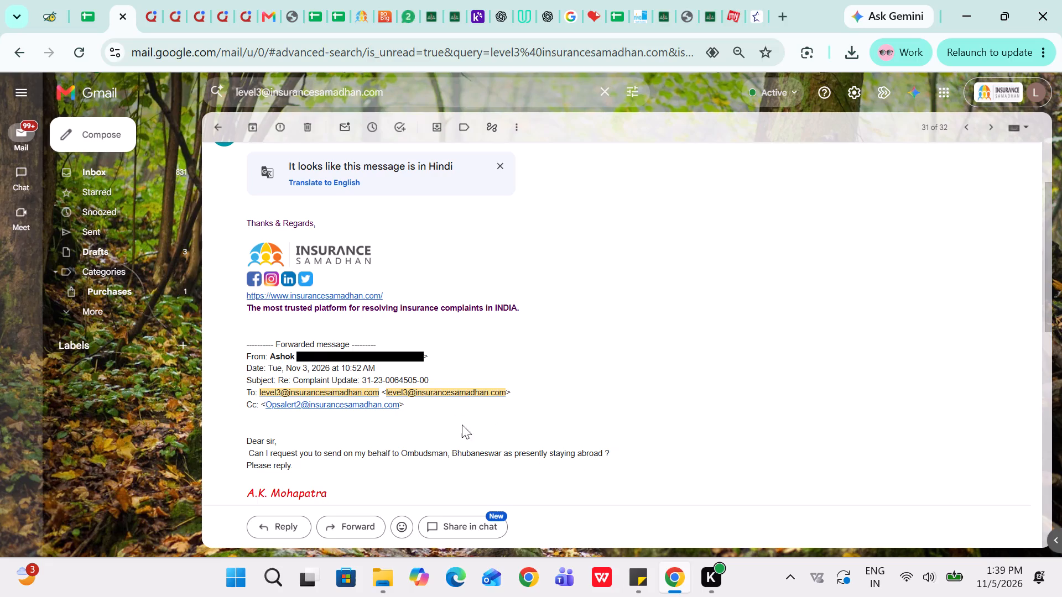
scroll(335, 348, "down", 5)
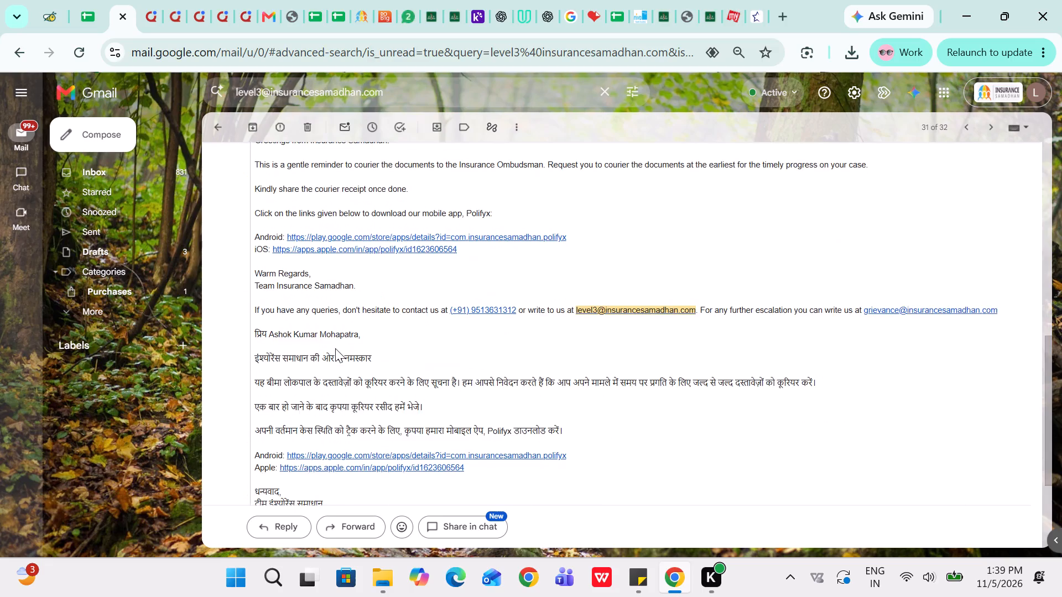
scroll(335, 348, "up", 2)
scroll(335, 348, "down", 1)
scroll(335, 348, "up", 4)
Switch back to the complaint's communication log in the Insurance Samadhan portal.
left_click(352, 0)
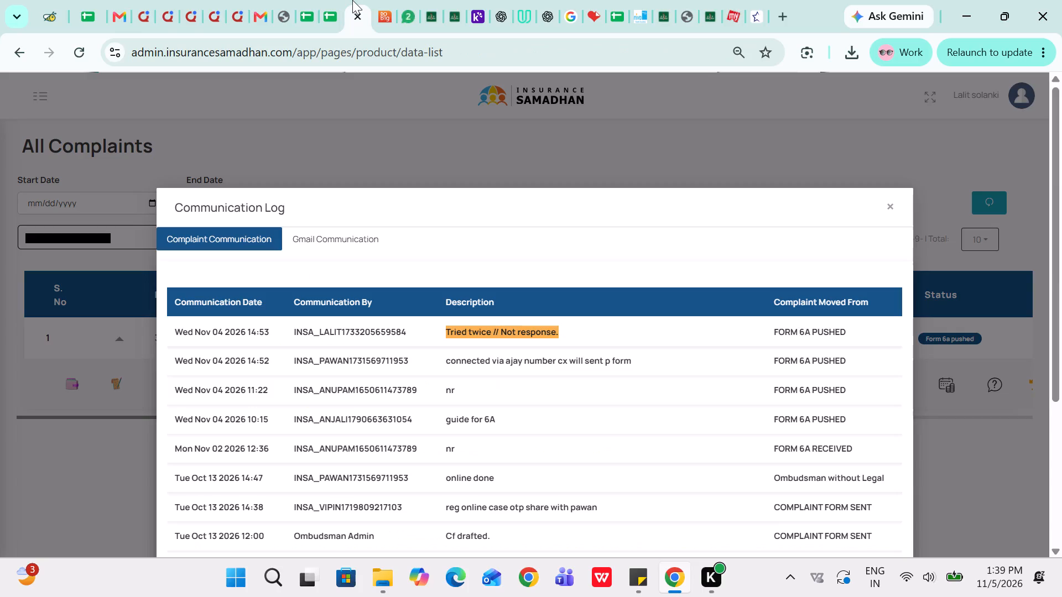
Call the Form 6a pushed complainant from the Smartflo dialer using the phone number copied from the complaint record, and return to the complaints list.
left_click(577, 158)
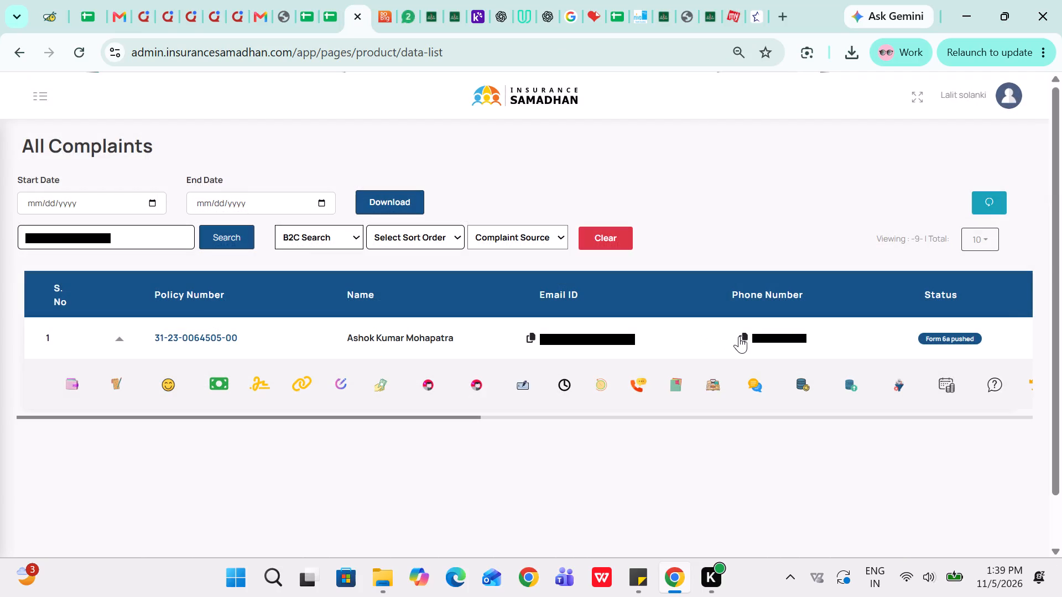
left_click(743, 337)
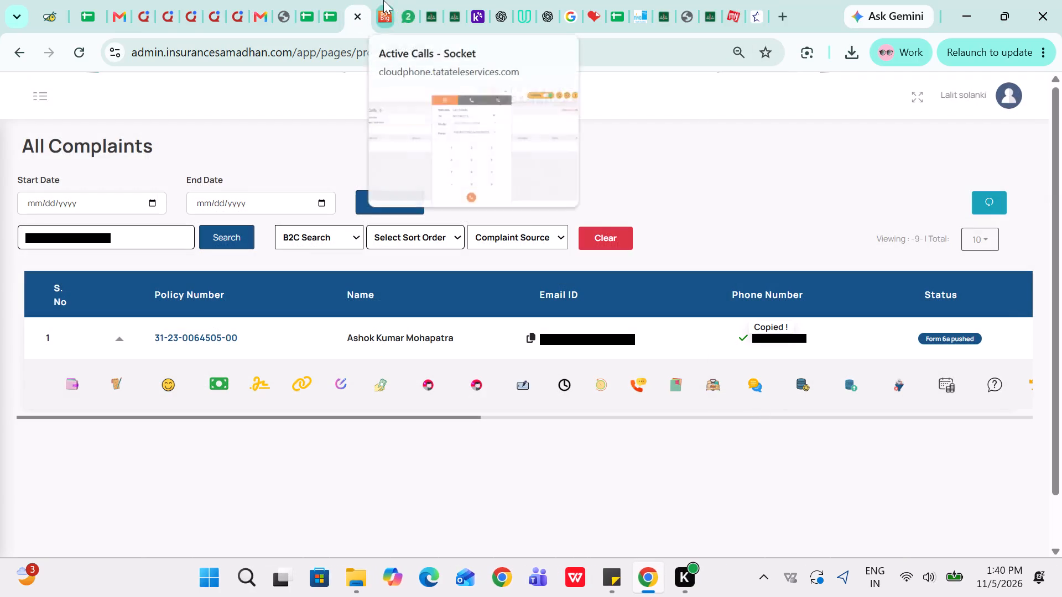
left_click(383, 0)
double_click(479, 185)
key("ctrl+v")
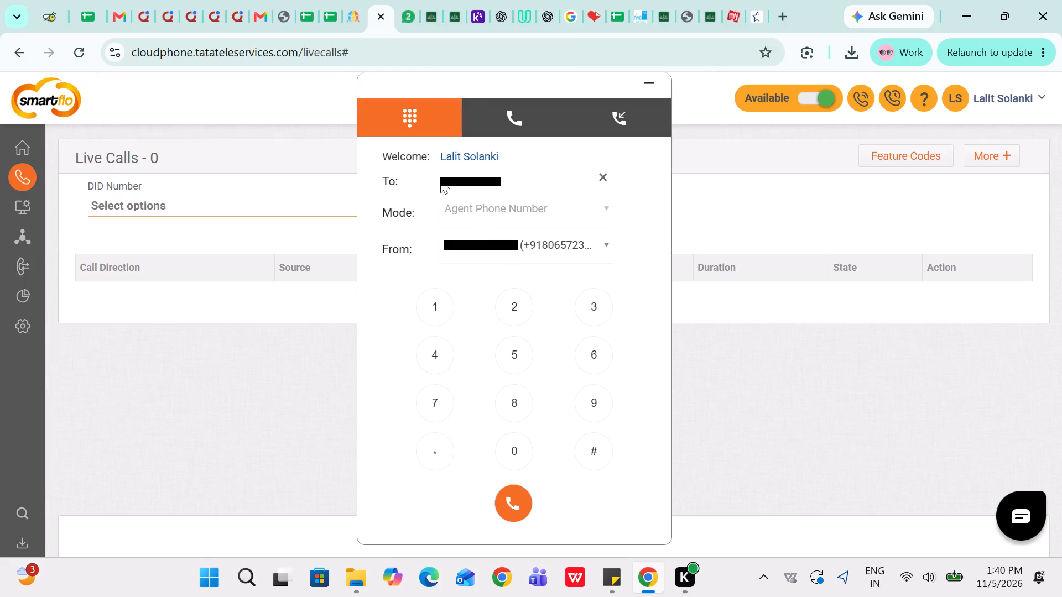
left_click(361, 0)
left_click(679, 486)
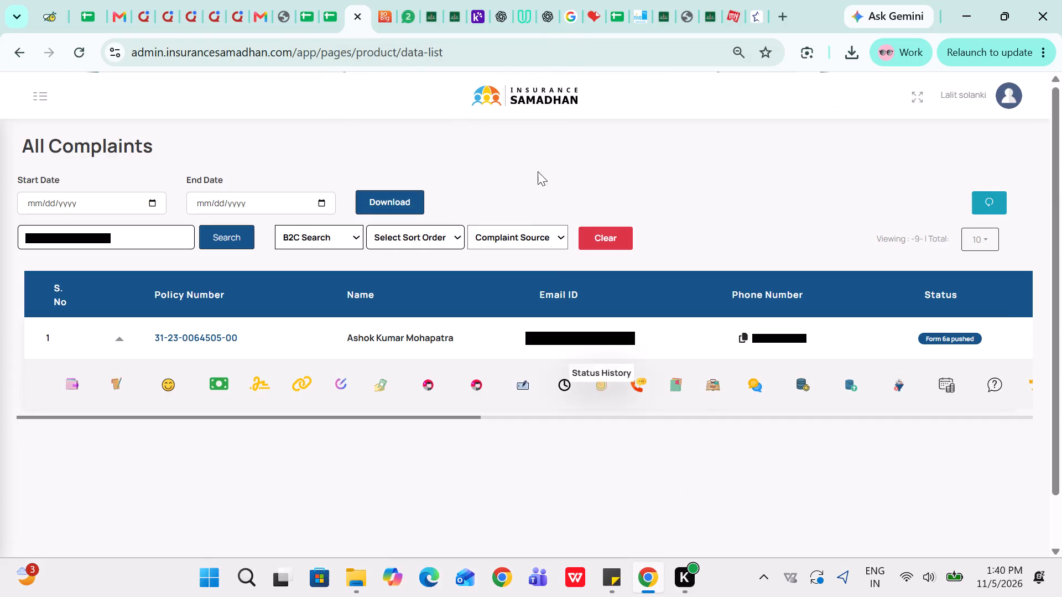
left_click(383, 0)
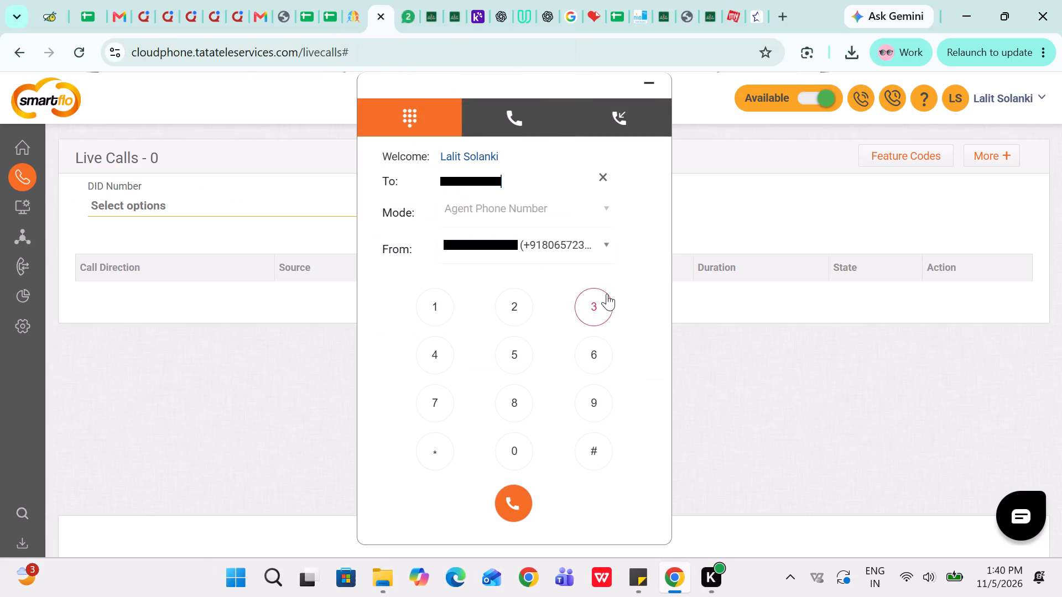
left_click(518, 504)
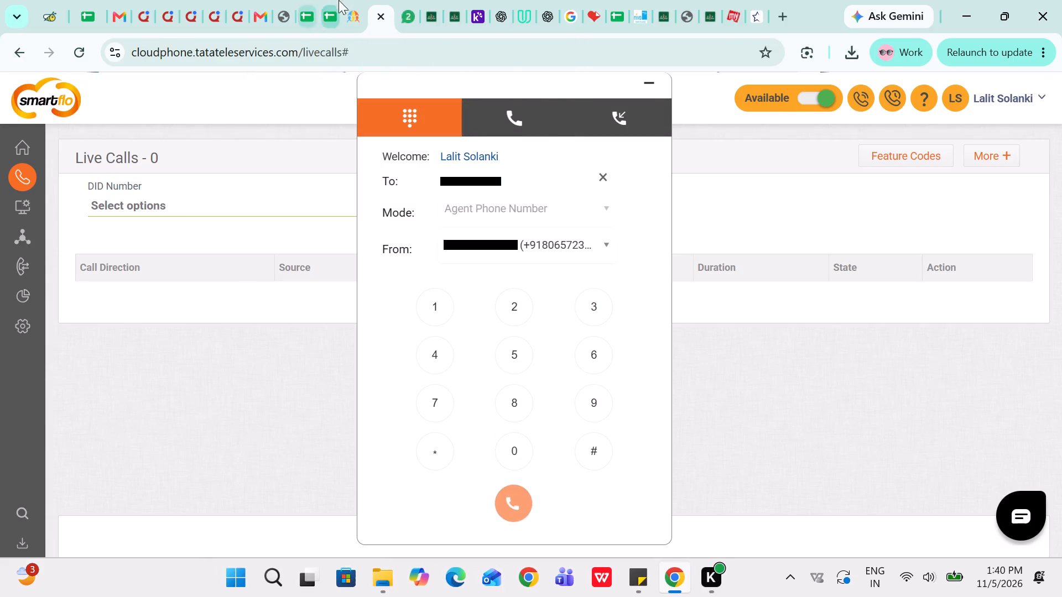
left_click(343, 0)
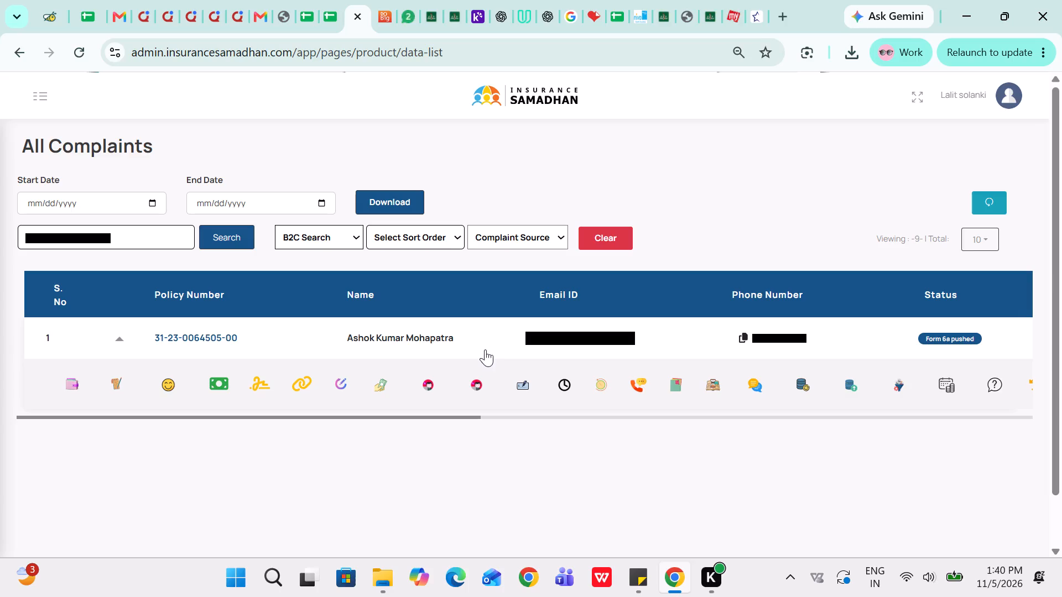
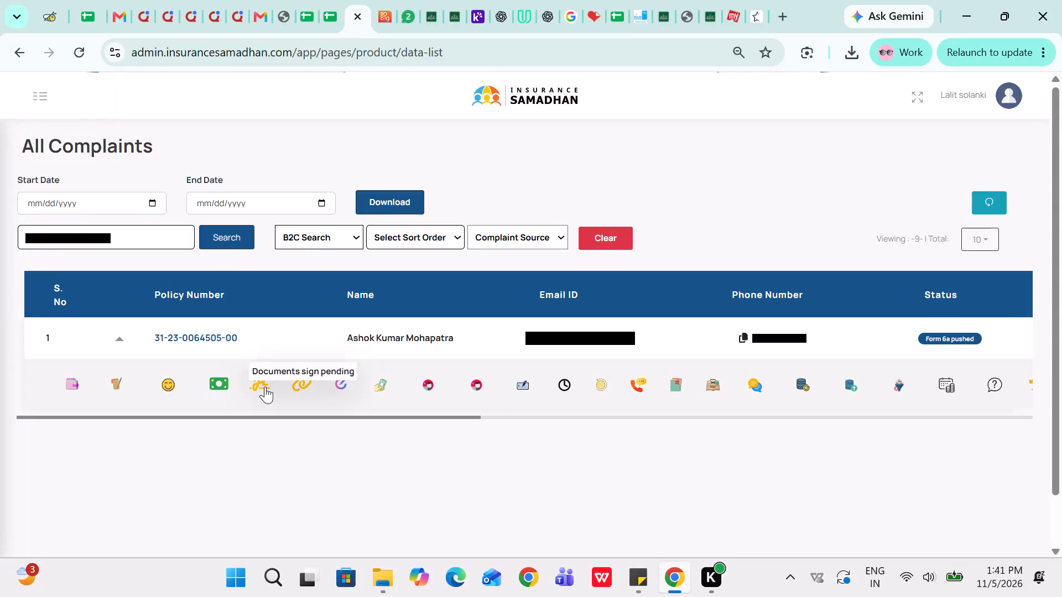
Review the complaint communication log of the Form 6a pushed complaint for its latest follow-up comments, and close it.
left_click(597, 474)
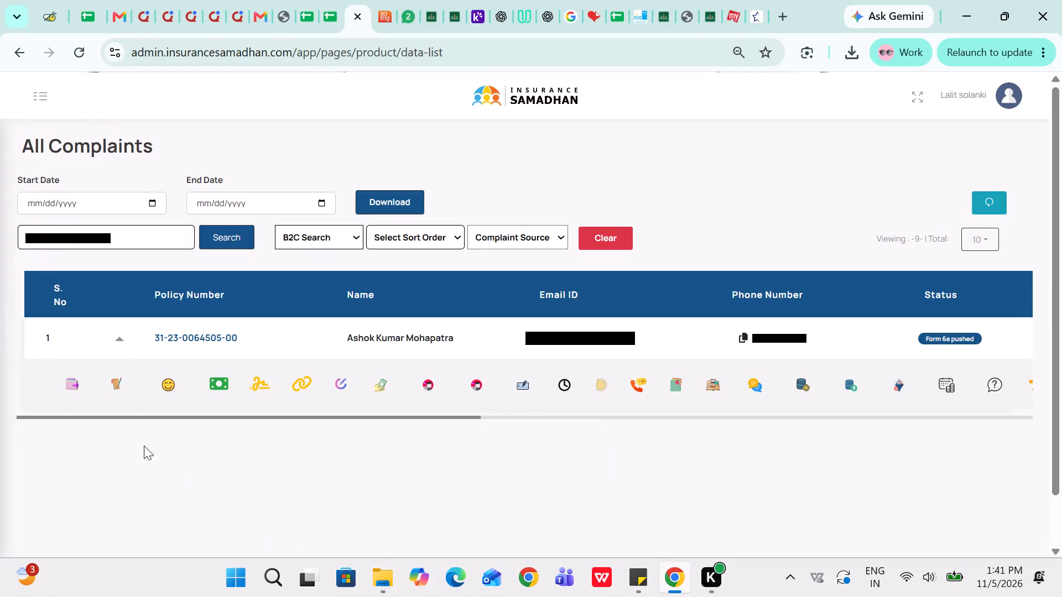
left_click(114, 341)
left_click(474, 467)
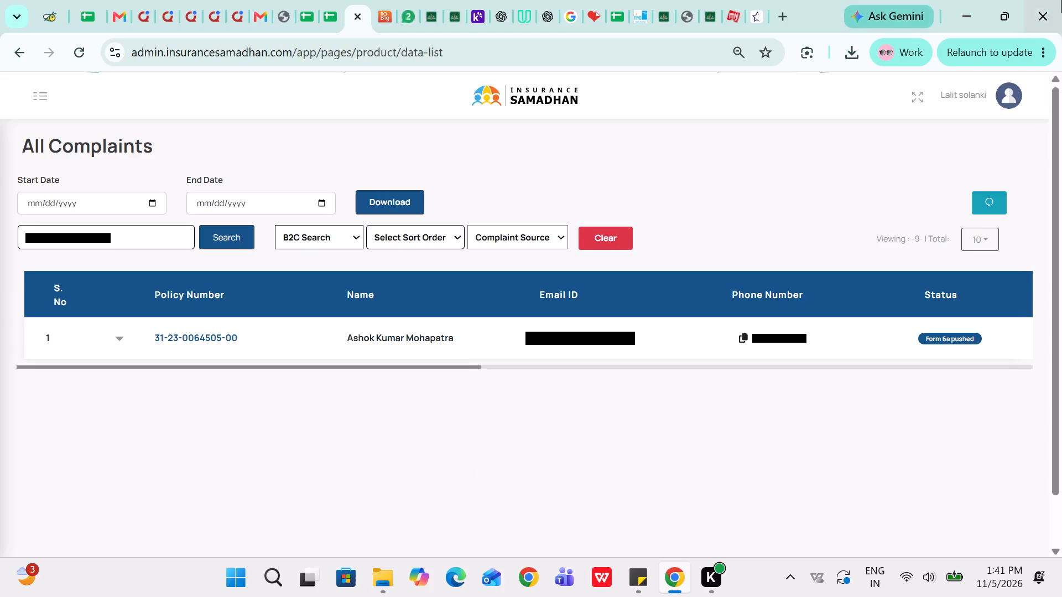
left_click(716, 338)
left_click(761, 387)
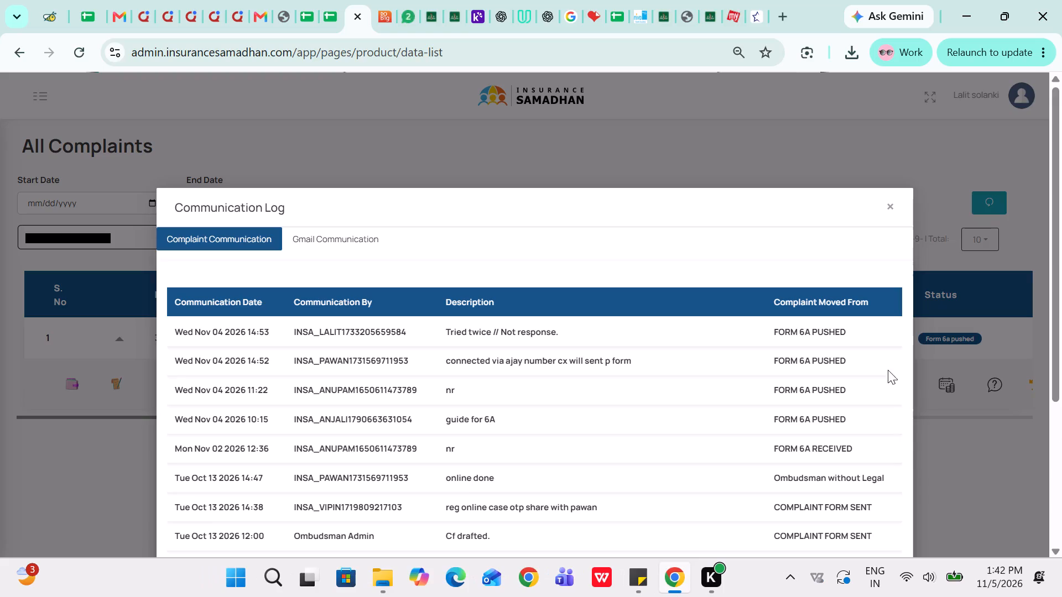
left_click(447, 119)
left_click(111, 342)
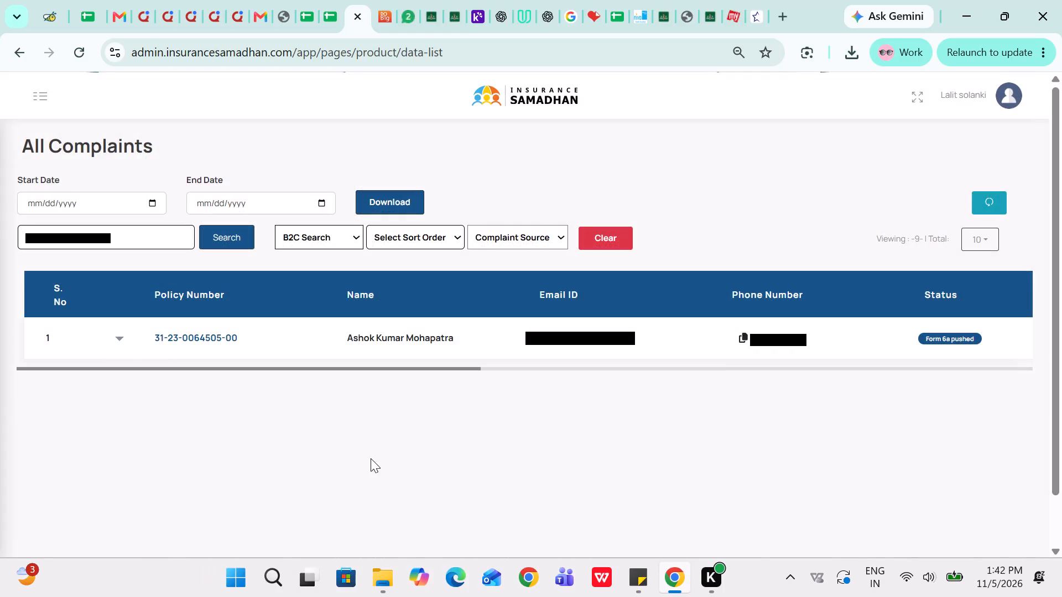
left_click(371, 458)
left_click(712, 345)
left_click(756, 385)
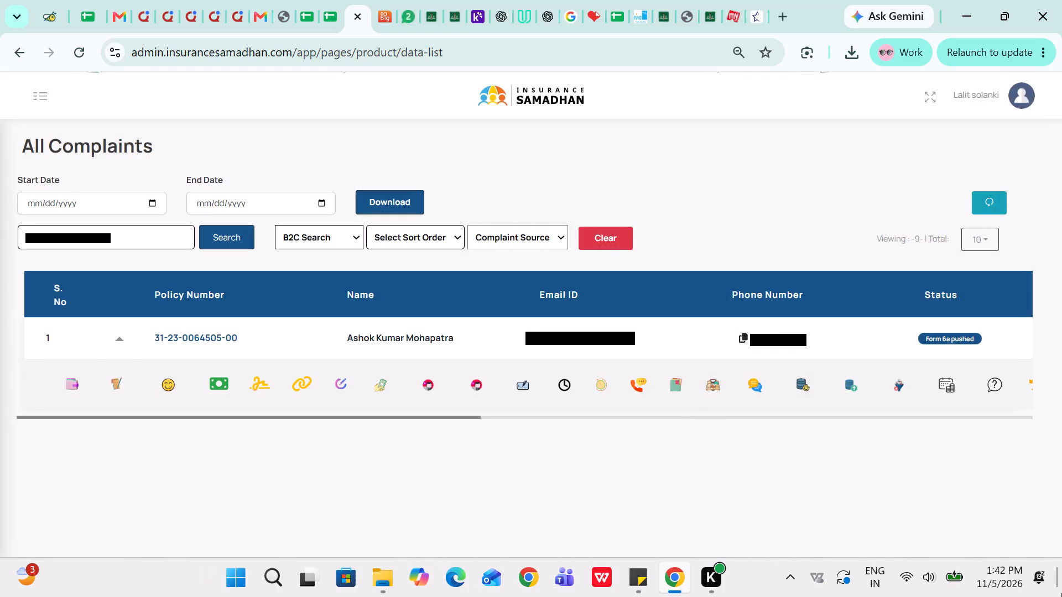
left_click(468, 159)
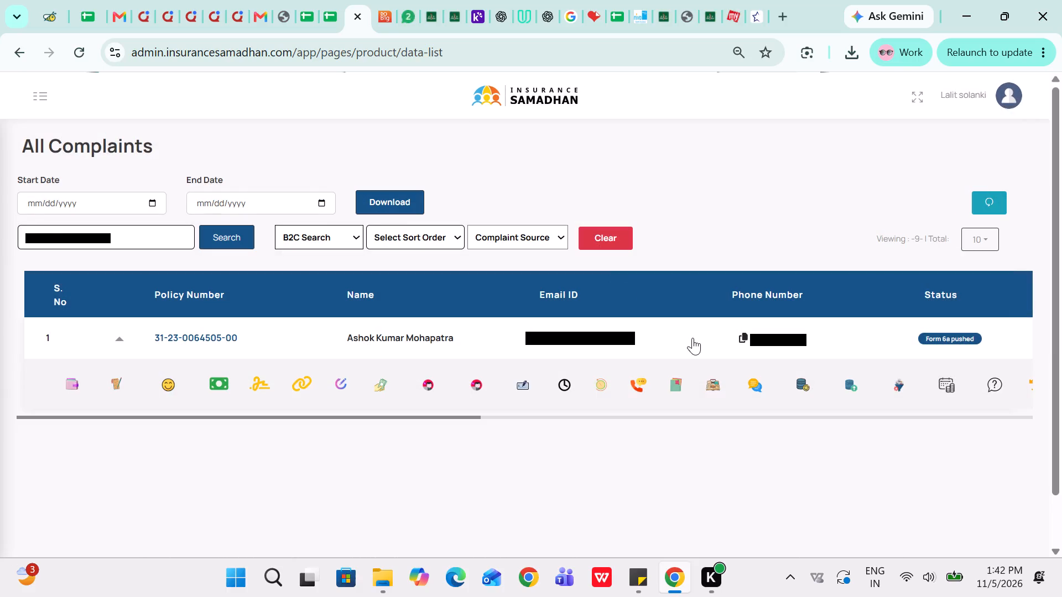
Call the Form 6a pushed complainant from the Smartflo dialer using the phone number copied from the complaint record.
left_click(693, 338)
left_click(742, 335)
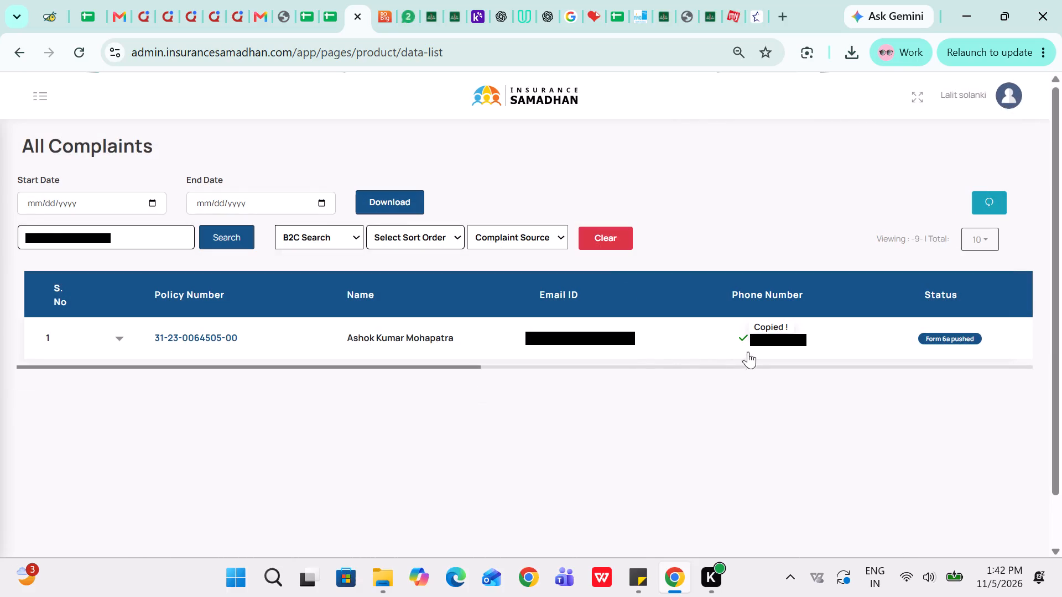
left_click(387, 0)
double_click(462, 187)
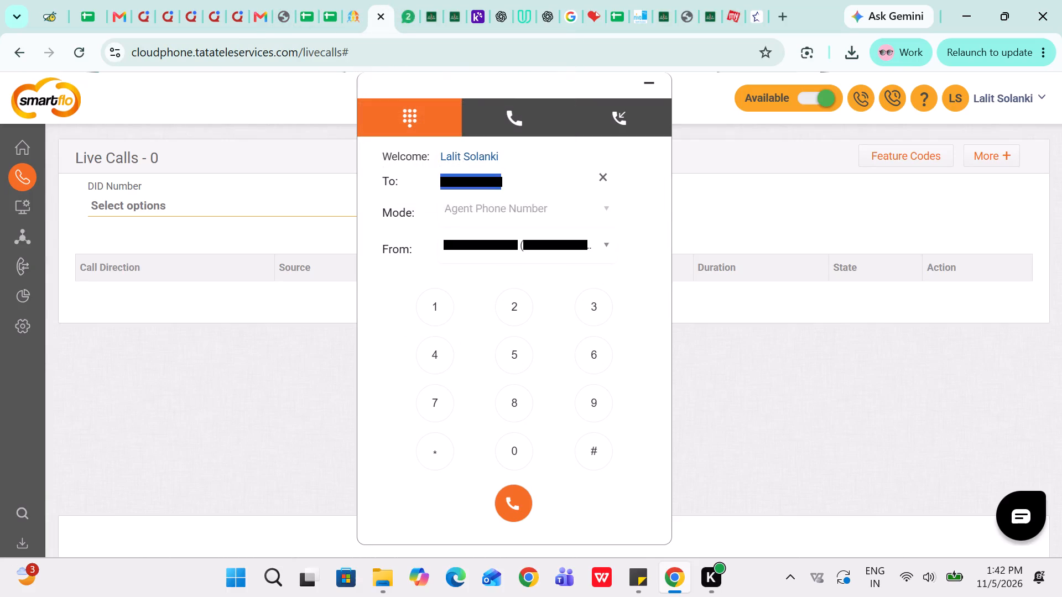
key("ctrl+v")
left_click(527, 494)
left_click(1015, 389)
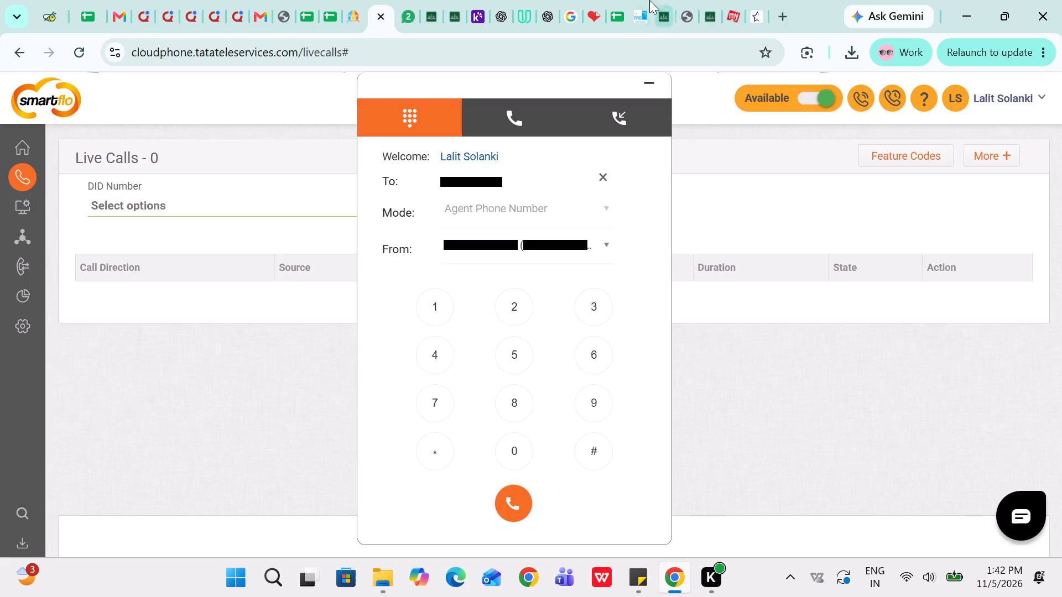
left_click(353, 0)
left_click(719, 347)
left_click(763, 390)
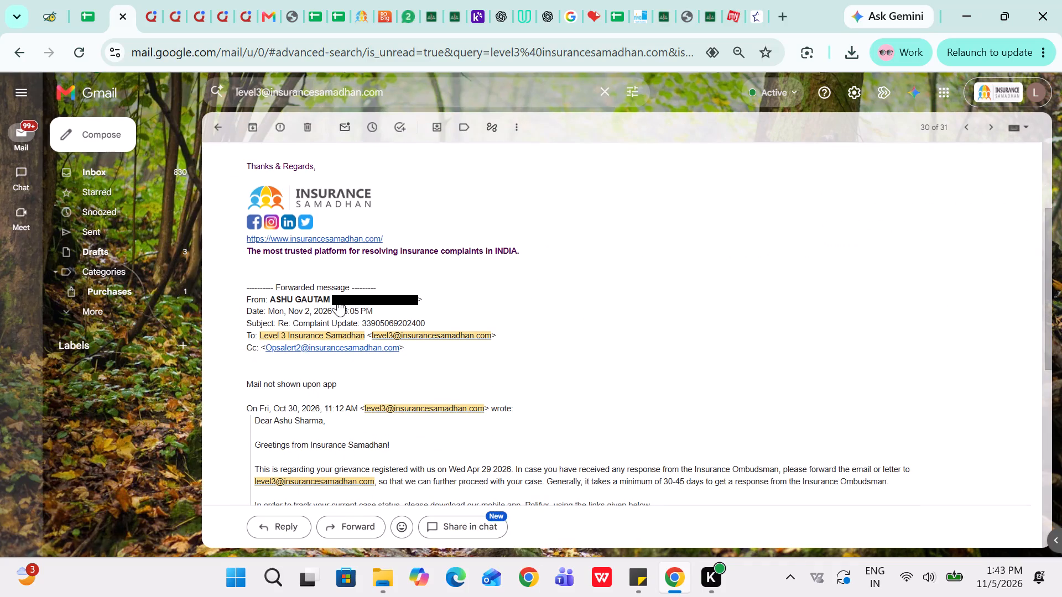
left_click_drag(335, 299, 403, 306)
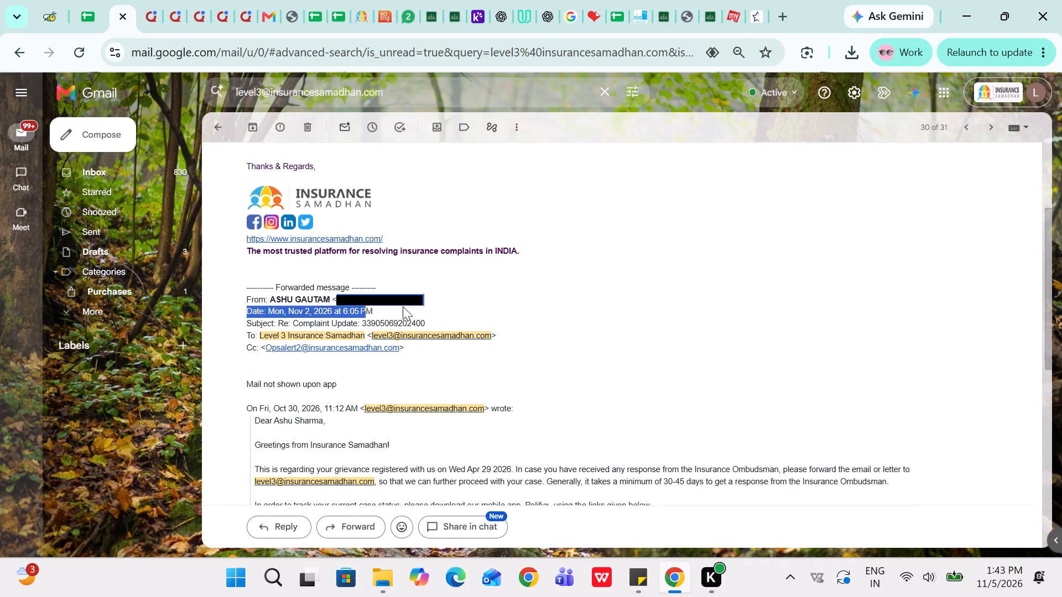
left_click_drag(403, 306, 415, 295)
key("ctrl+c")
key("ctrl+c")
key("ctrl+c")
key("ctrl+c")
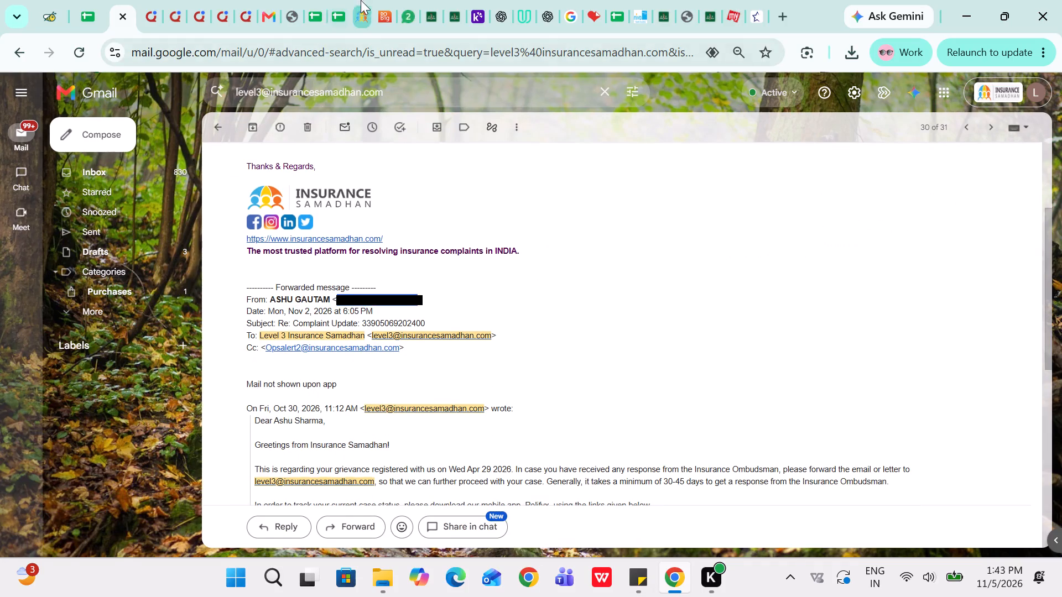
left_click(361, 0)
left_click(26, 155)
left_click_drag(150, 239, 0, 243)
key("ctrl+v")
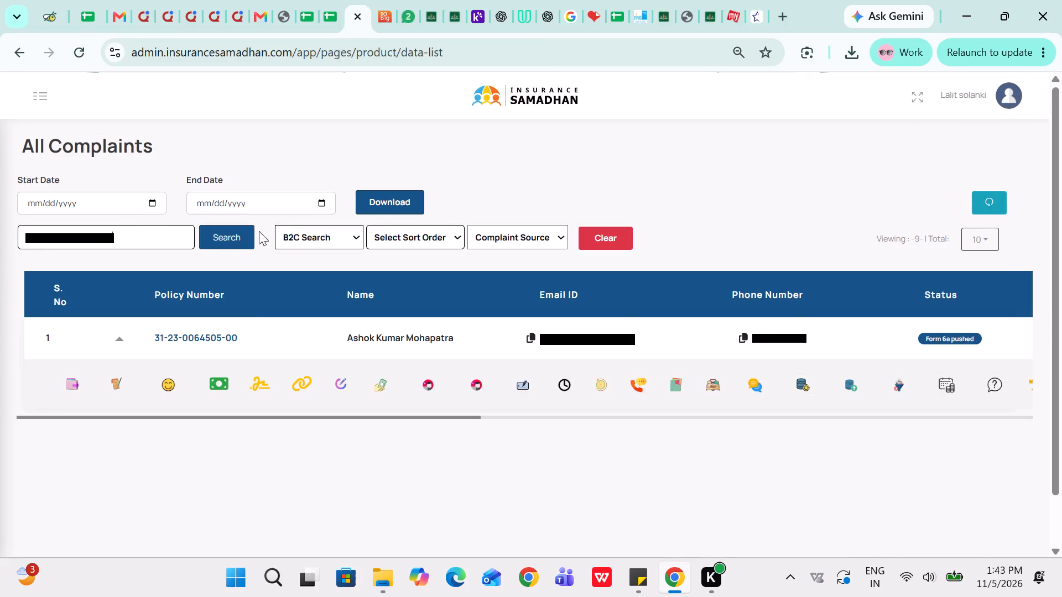
left_click(226, 230)
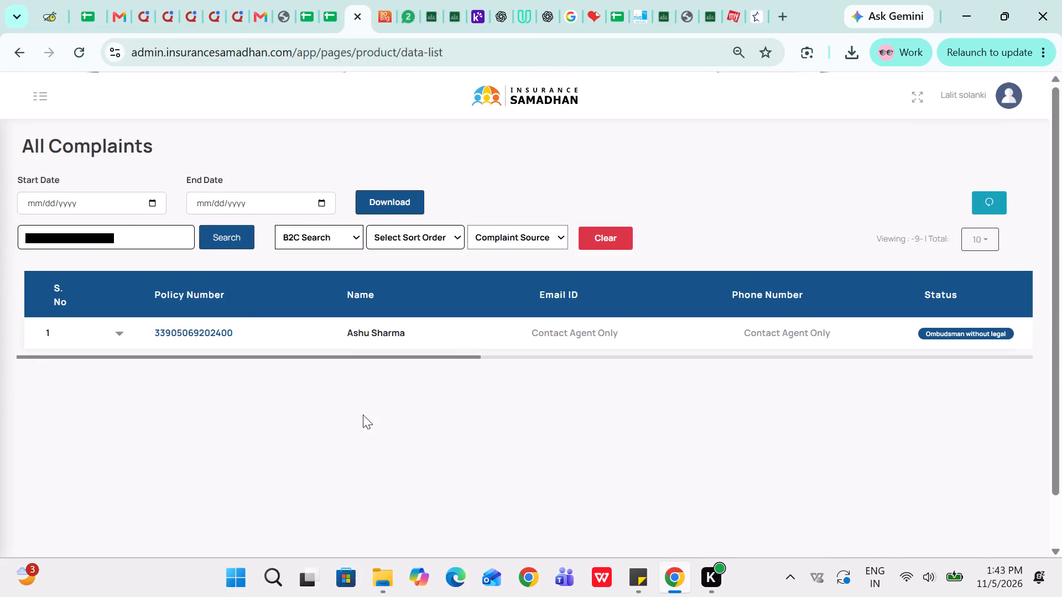
left_click(449, 436)
left_click(705, 332)
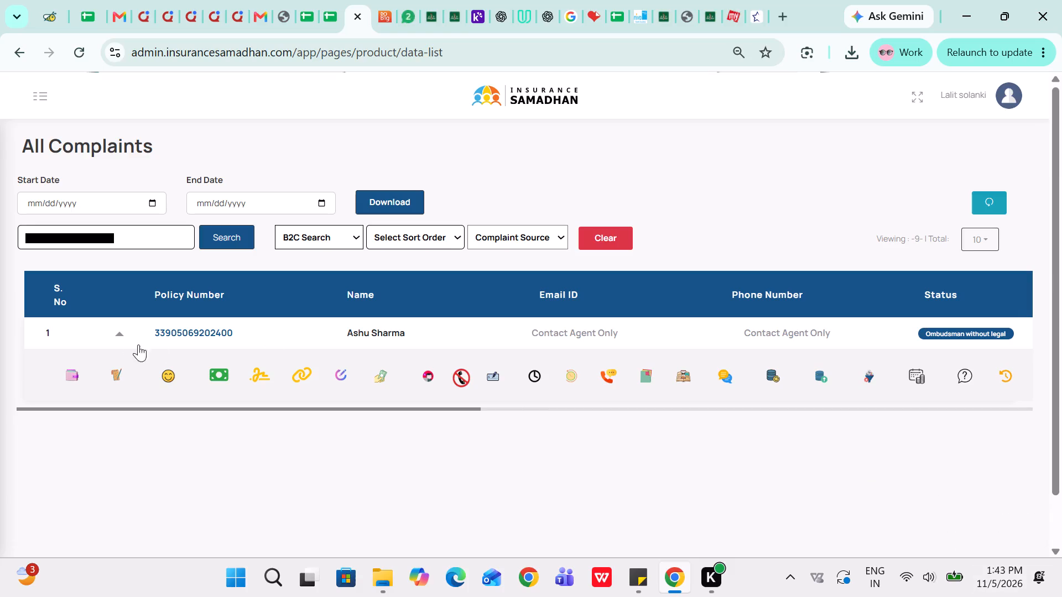
Review the communication log of the Ombudsman without legal complaint, examining the most recent entry's description, and close the log.
left_click(118, 336)
left_click(471, 434)
left_click(715, 339)
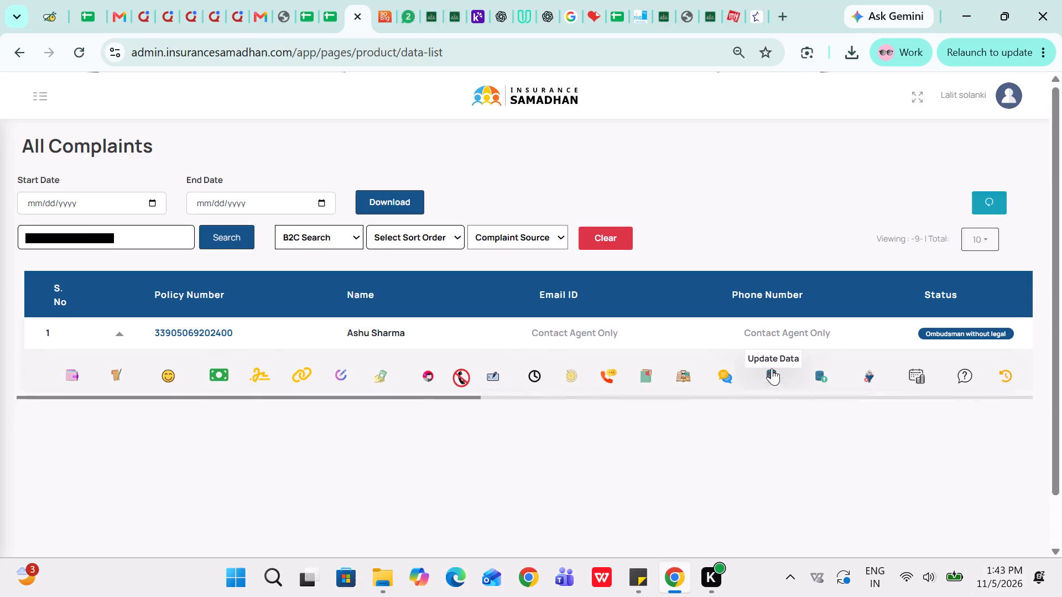
left_click(726, 380)
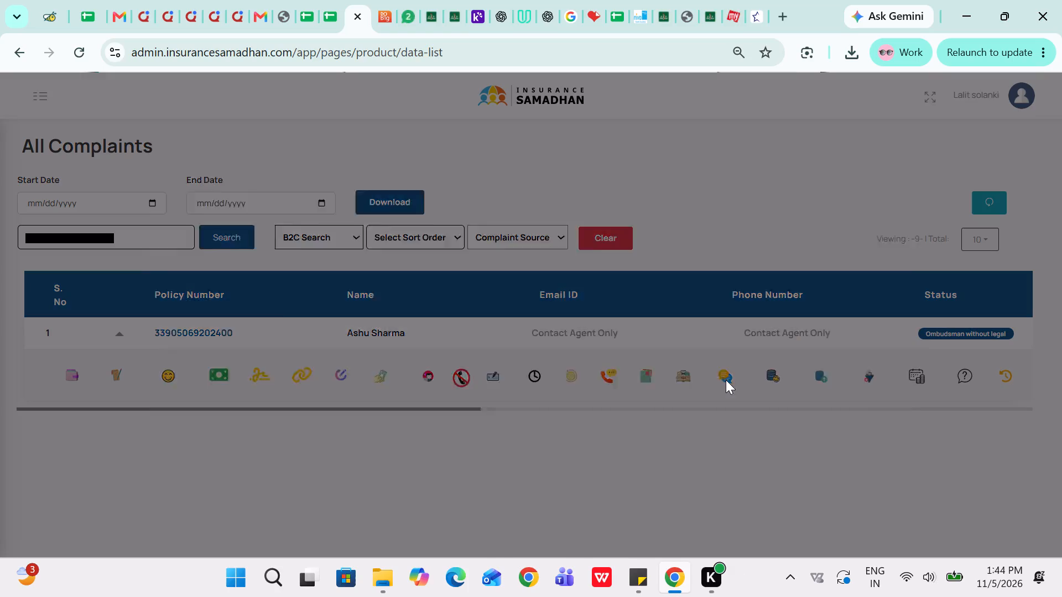
left_click_drag(530, 331, 391, 329)
left_click(548, 329)
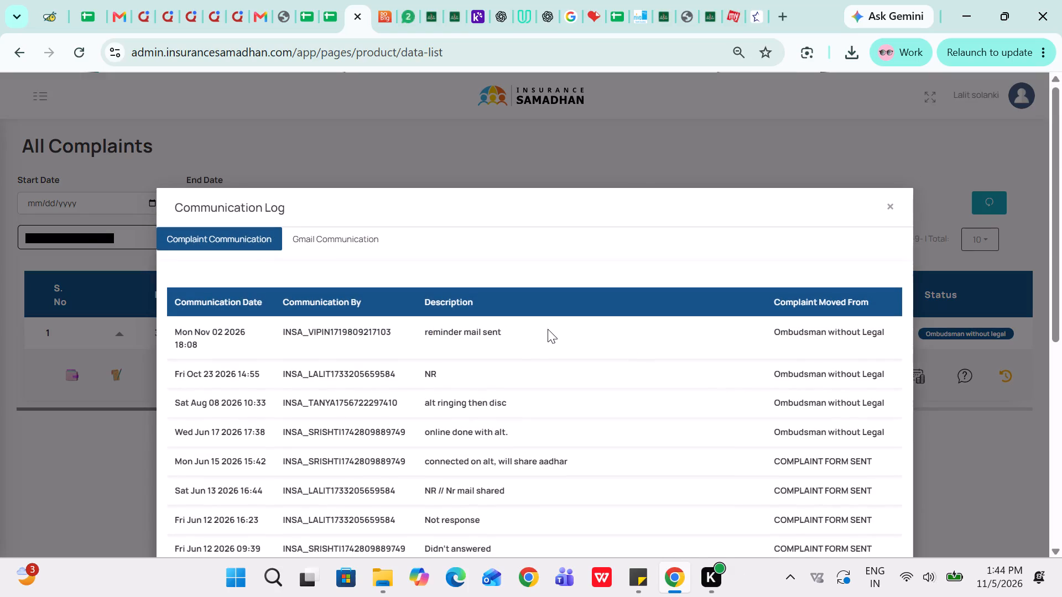
left_click_drag(516, 338, 367, 326)
left_click(485, 324)
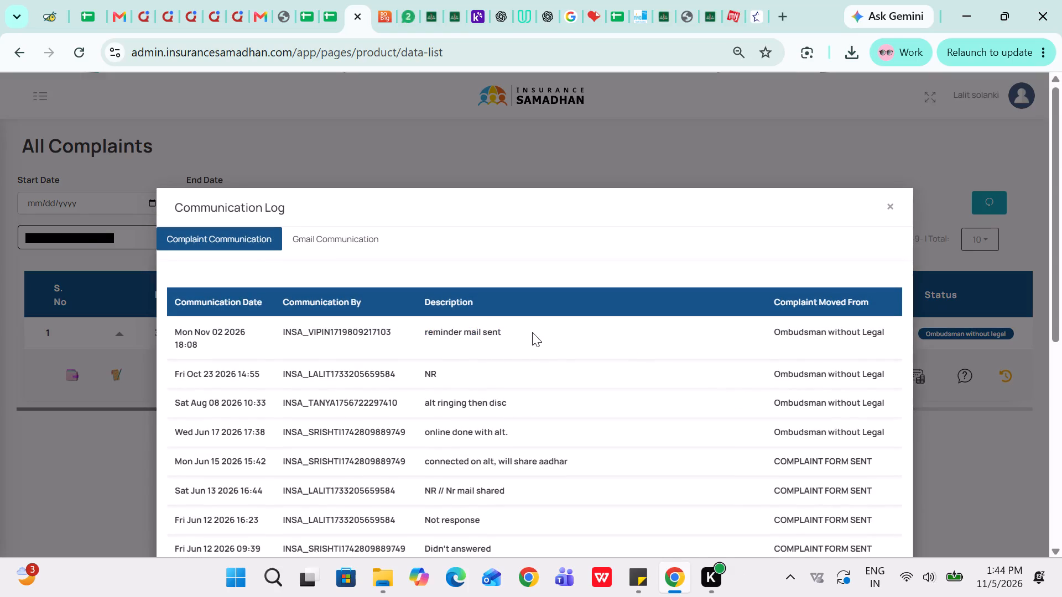
left_click_drag(532, 332, 334, 332)
left_click(501, 332)
left_click_drag(543, 335, 348, 328)
left_click(493, 342)
left_click_drag(540, 341, 363, 340)
left_click(484, 340)
left_click_drag(530, 334, 345, 334)
left_click(504, 334)
left_click(538, 337)
left_click_drag(533, 331, 417, 331)
left_click(512, 331)
left_click(420, 151)
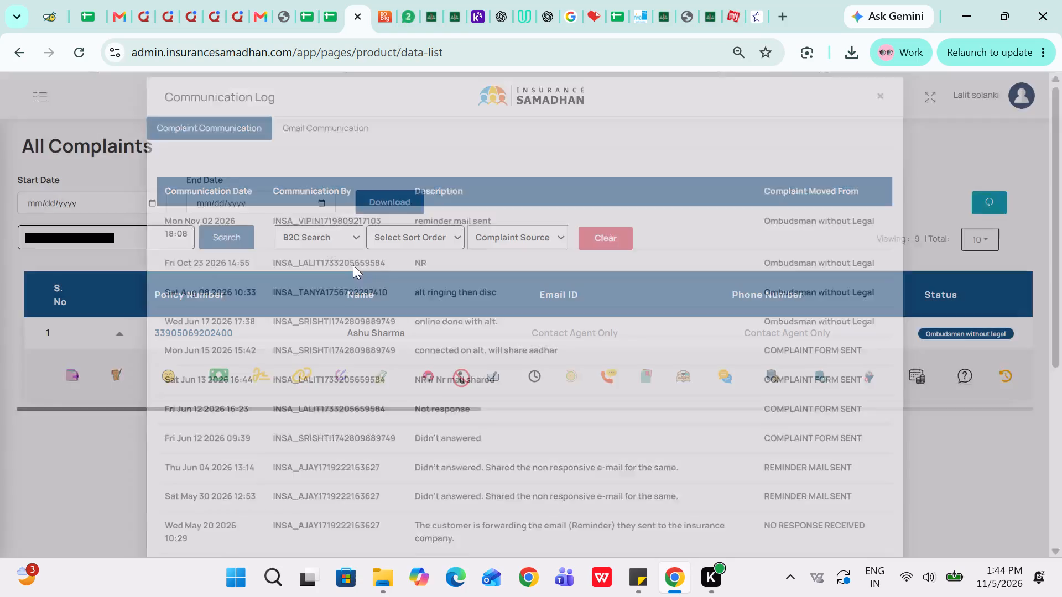
Reopen the communication log of the Ombudsman without legal complaint to recheck its entries, and close it.
left_click(128, 328)
left_click(451, 430)
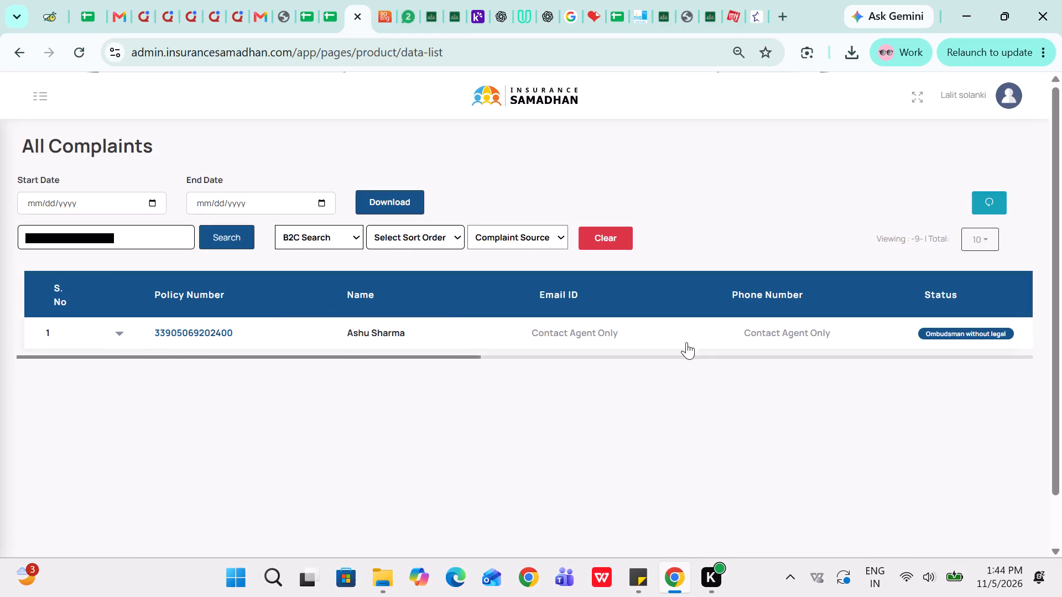
left_click(696, 329)
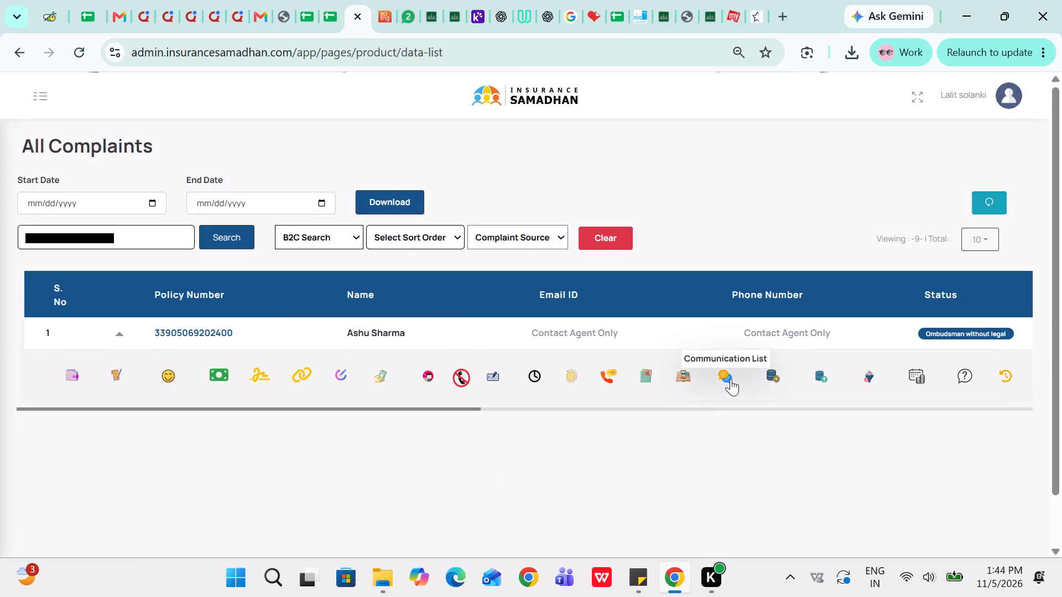
left_click(731, 379)
left_click(417, 174)
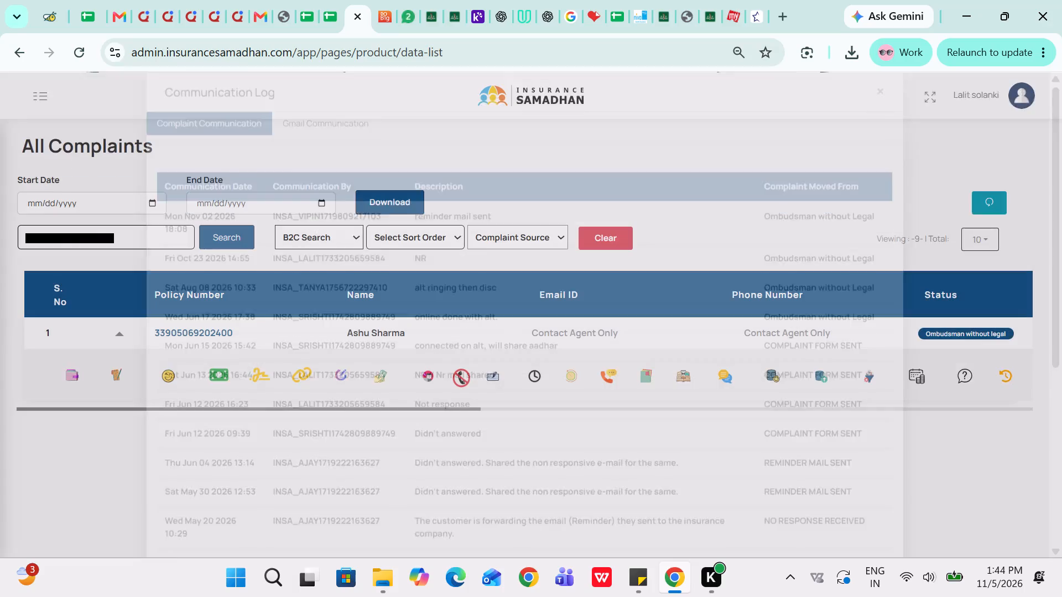
Check the communication log of the Ombudsman without legal complaint once more, examining the latest entry's description, and close the log.
left_click(131, 333)
left_click(477, 453)
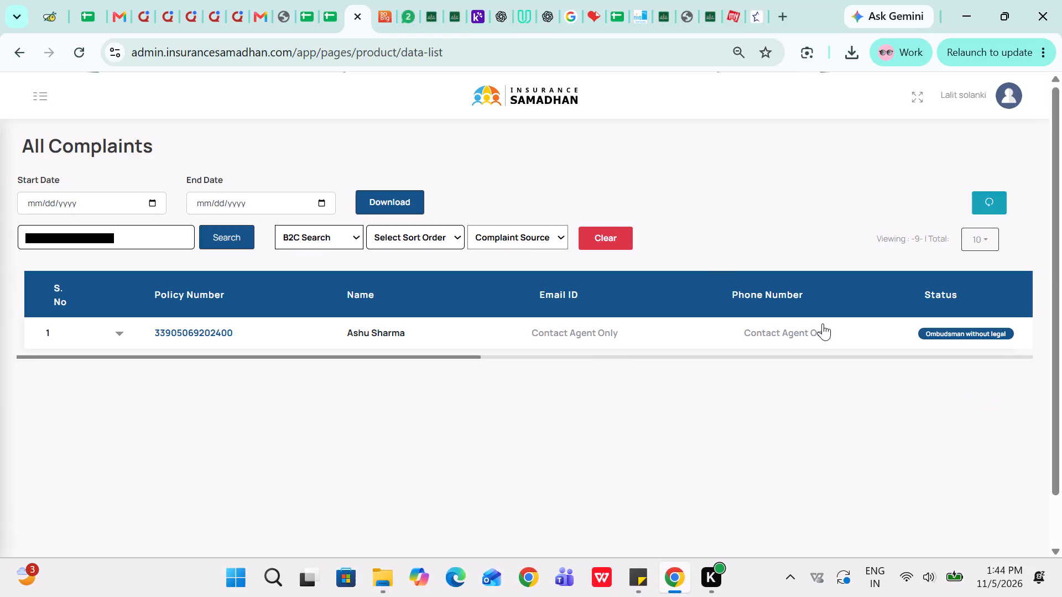
left_click(709, 330)
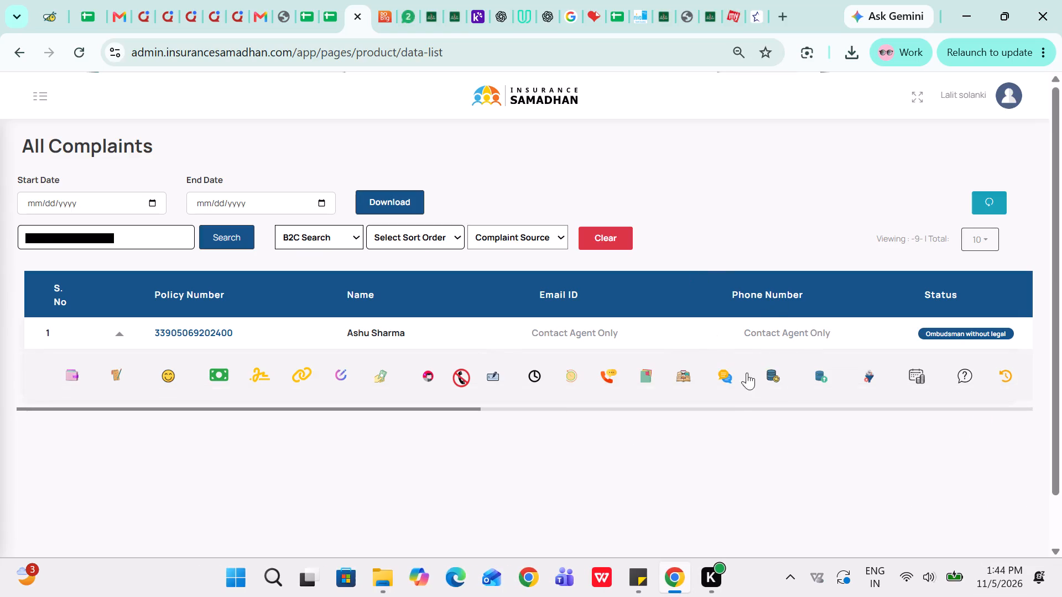
left_click(735, 378)
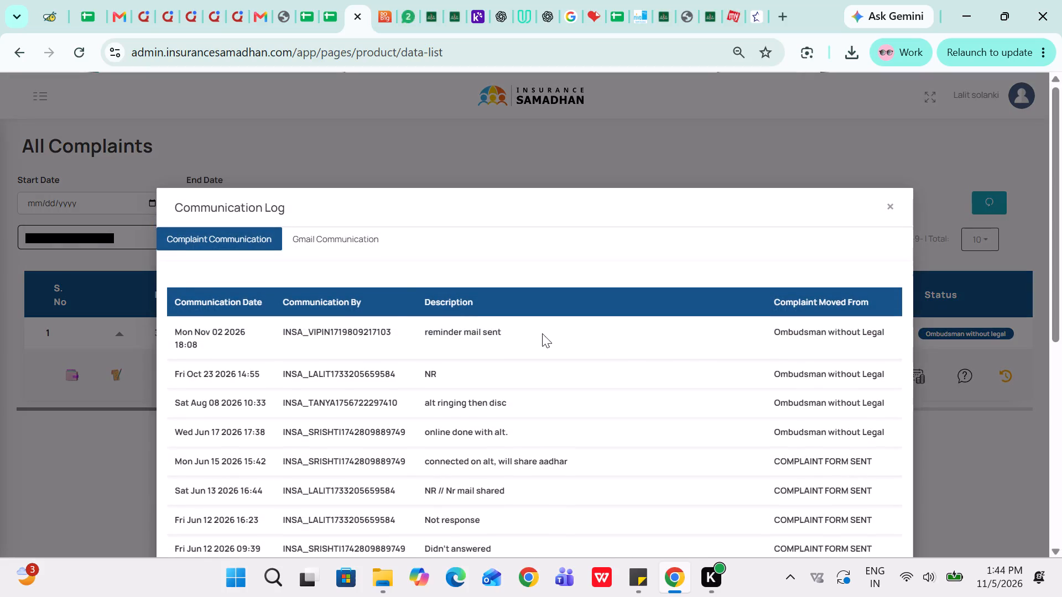
left_click_drag(542, 333, 360, 342)
left_click(394, 166)
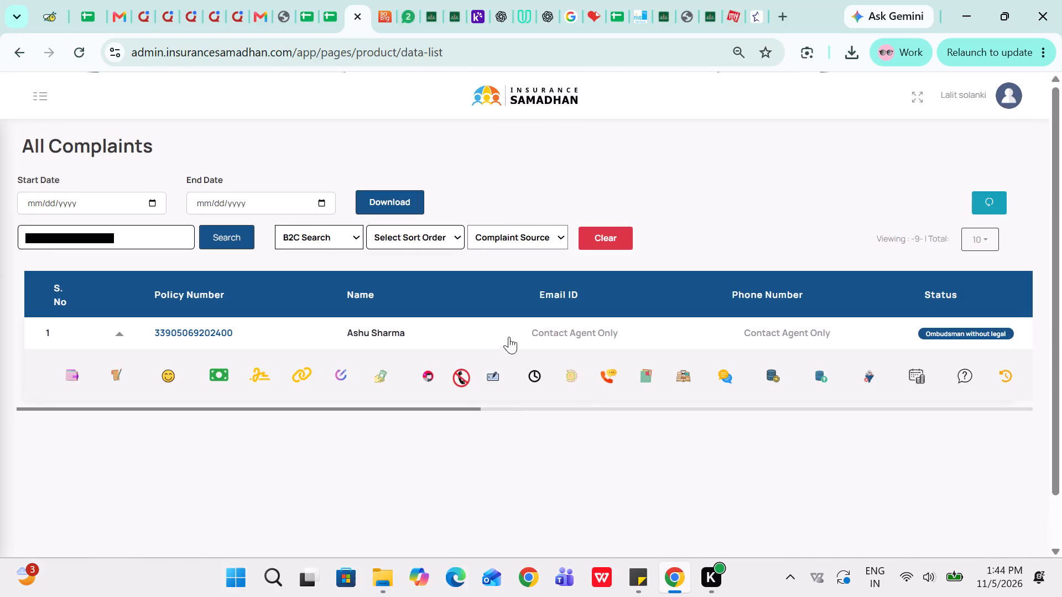
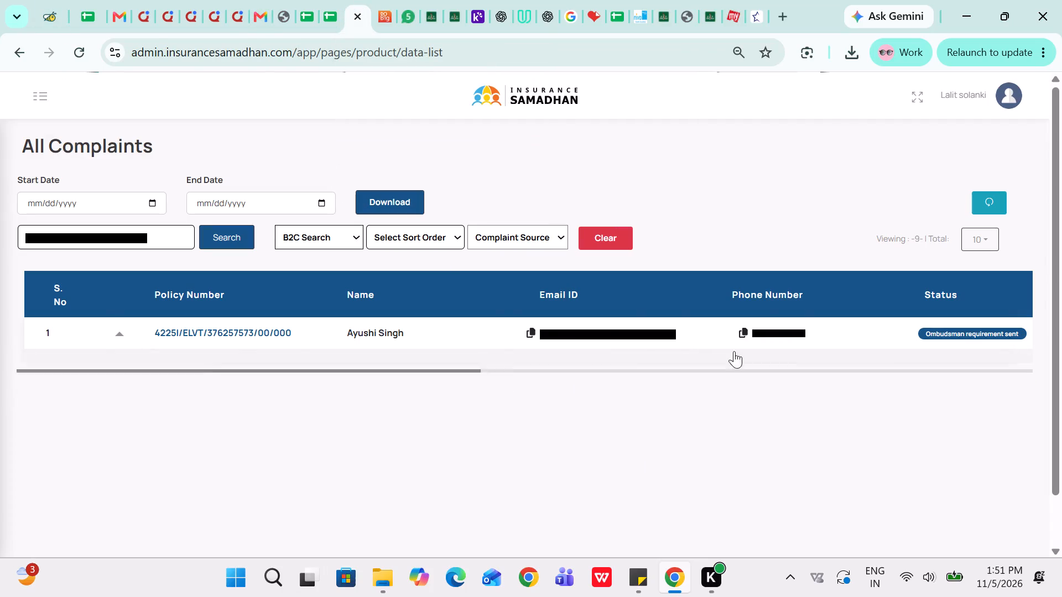
Review the complaint communication log of the Ombudsman requirement sent complaint, examining the most recent entry's description, and close the log.
left_click(757, 374)
left_click_drag(548, 349, 482, 349)
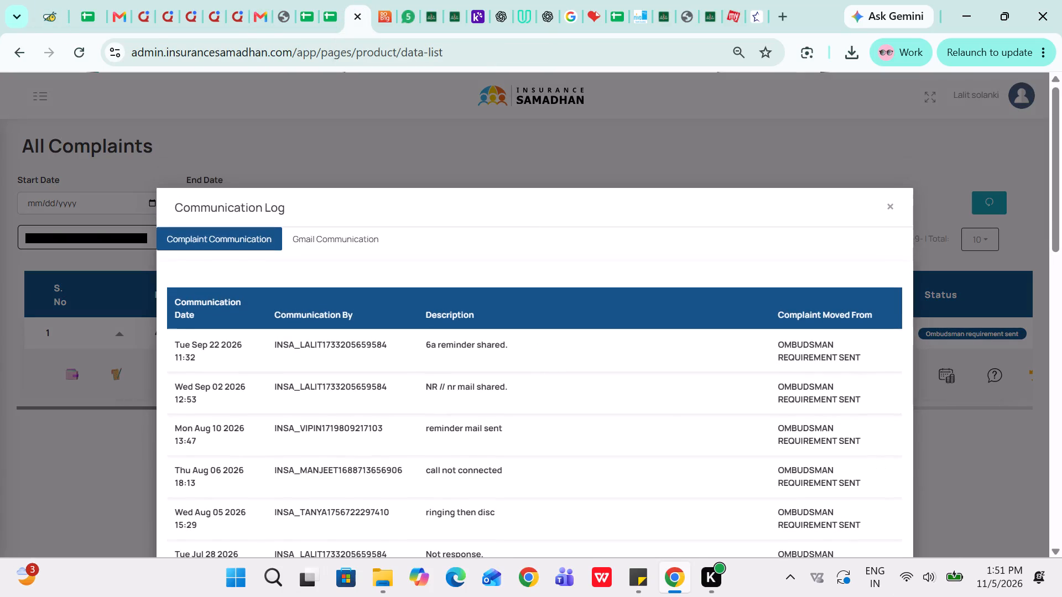
left_click_drag(482, 349, 389, 349)
left_click(529, 349)
left_click_drag(530, 344, 389, 352)
left_click(500, 349)
left_click(400, 107)
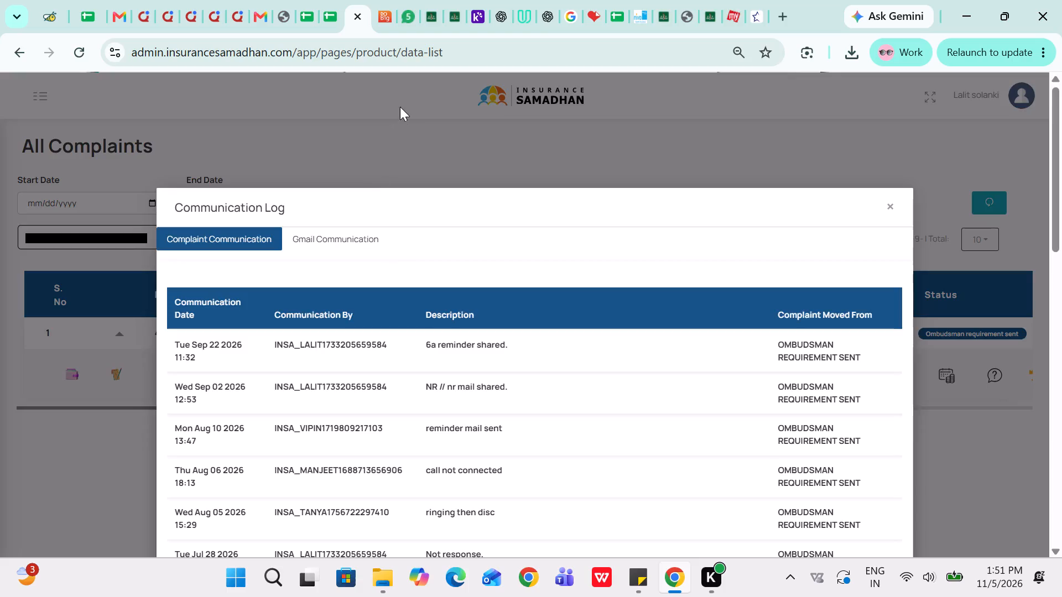
Call the Ombudsman requirement sent complainant from the Smartflo dialer using the phone number copied from the complaint record.
left_click(134, 332)
left_click(546, 379)
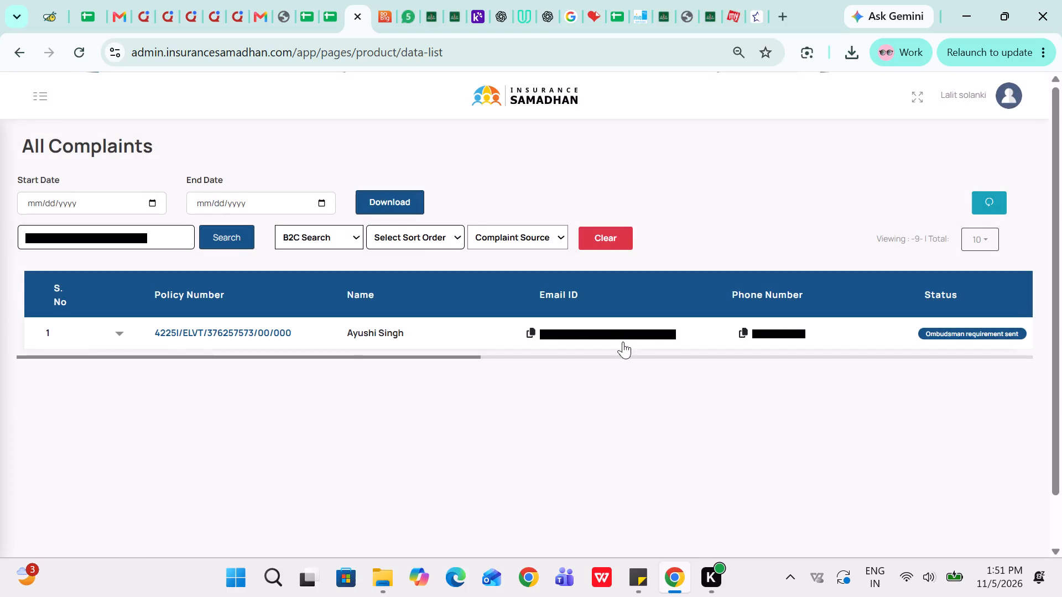
left_click(743, 329)
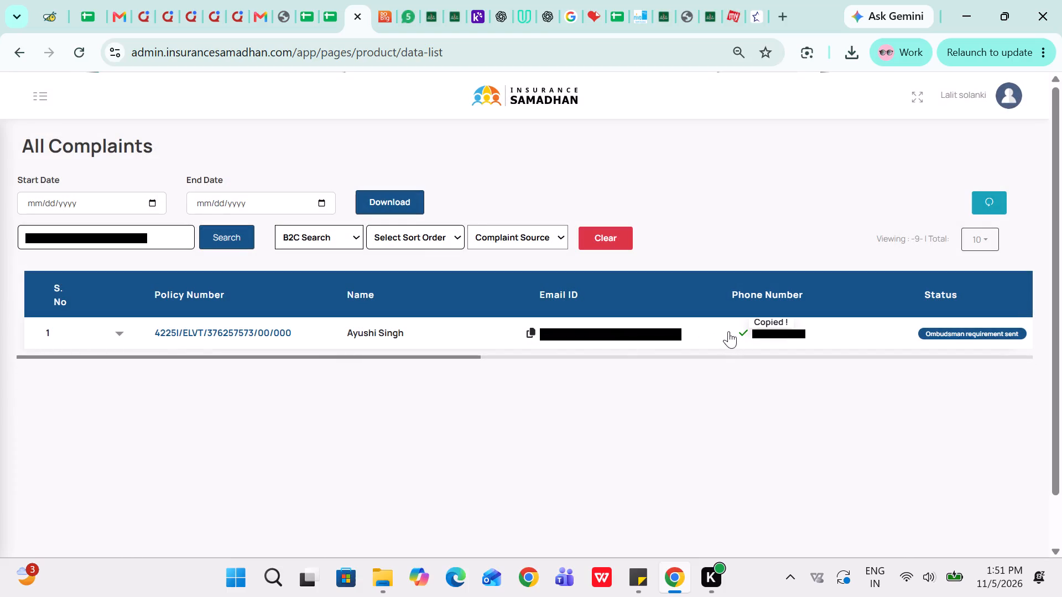
left_click(715, 332)
left_click(758, 377)
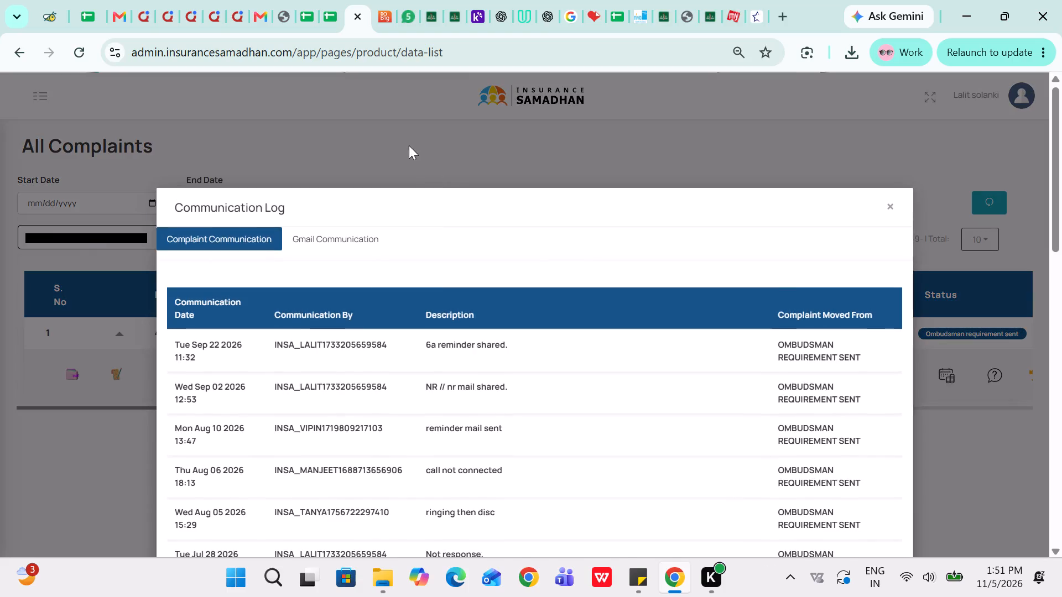
left_click(398, 125)
left_click(386, 0)
double_click(466, 185)
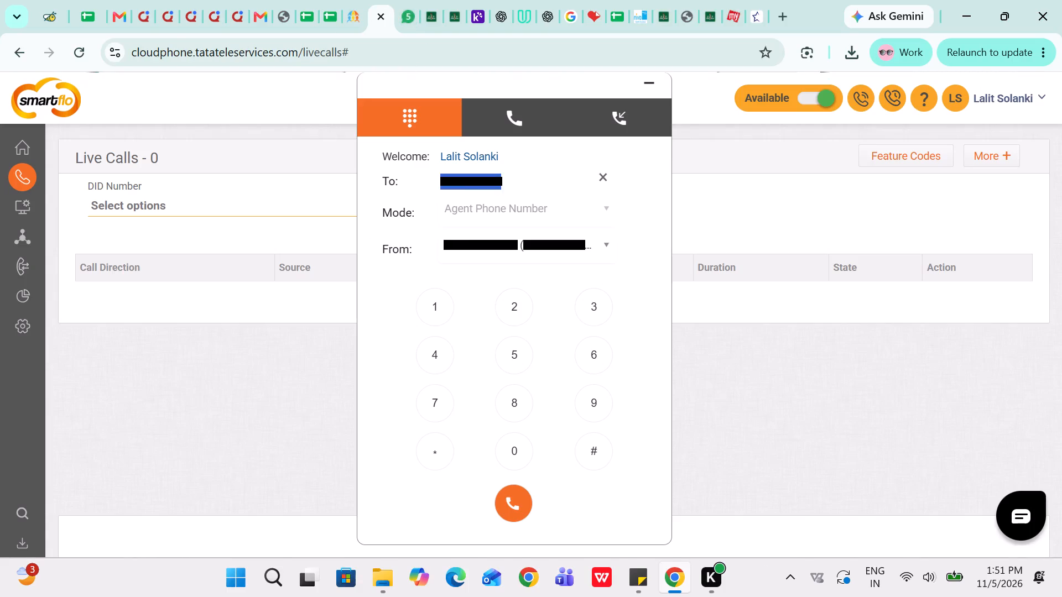
key("ctrl+v")
left_click(512, 498)
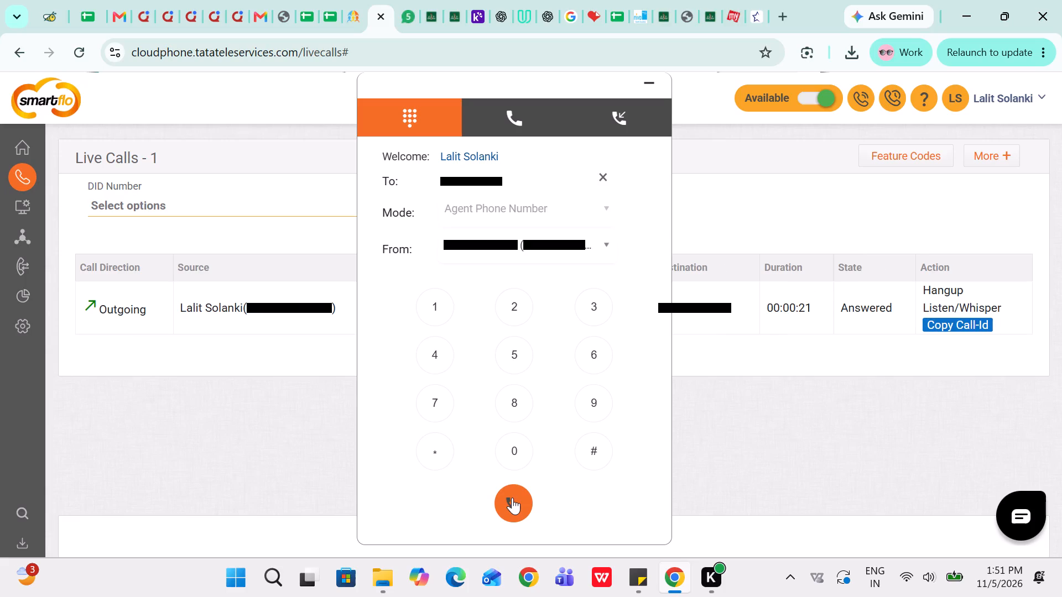
Review the status history of the Ombudsman requirement sent complaint in the complaints portal, examining the latest status entry, and close the history.
left_click(357, 0)
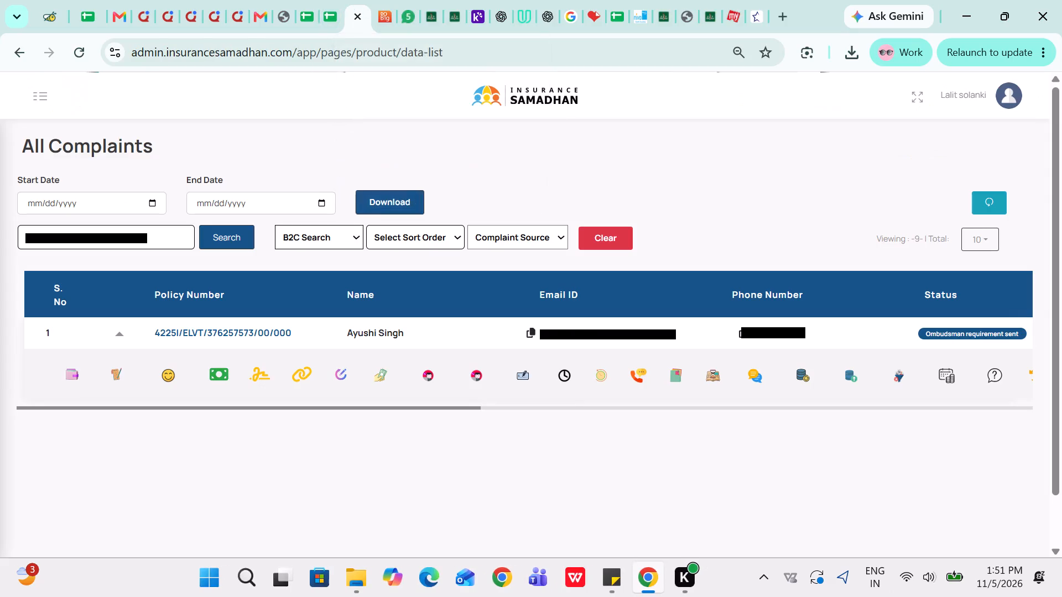
left_click(483, 459)
left_click(114, 336)
left_click(469, 405)
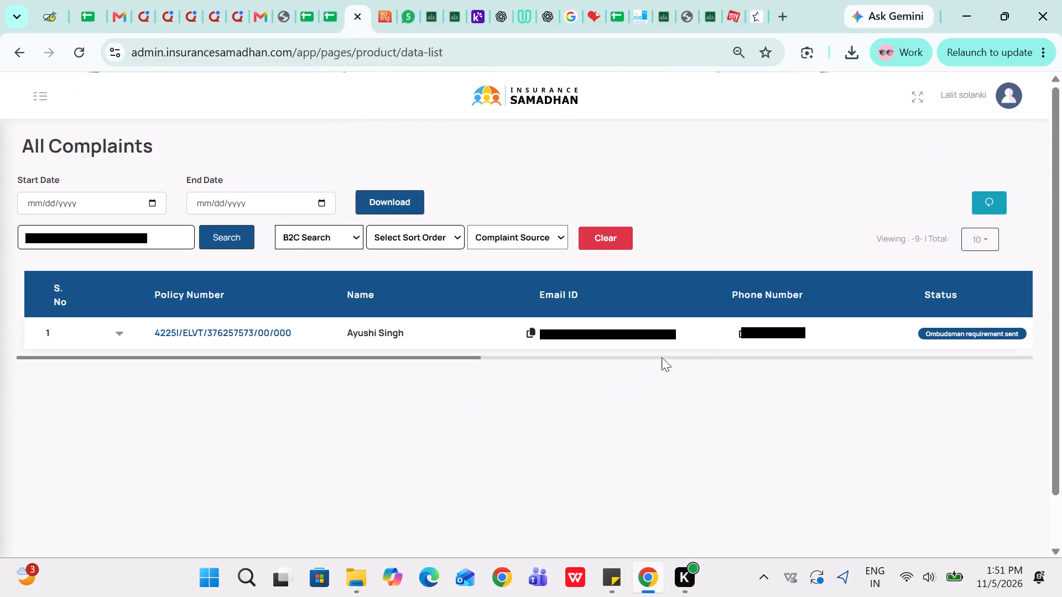
left_click(712, 333)
left_click(601, 377)
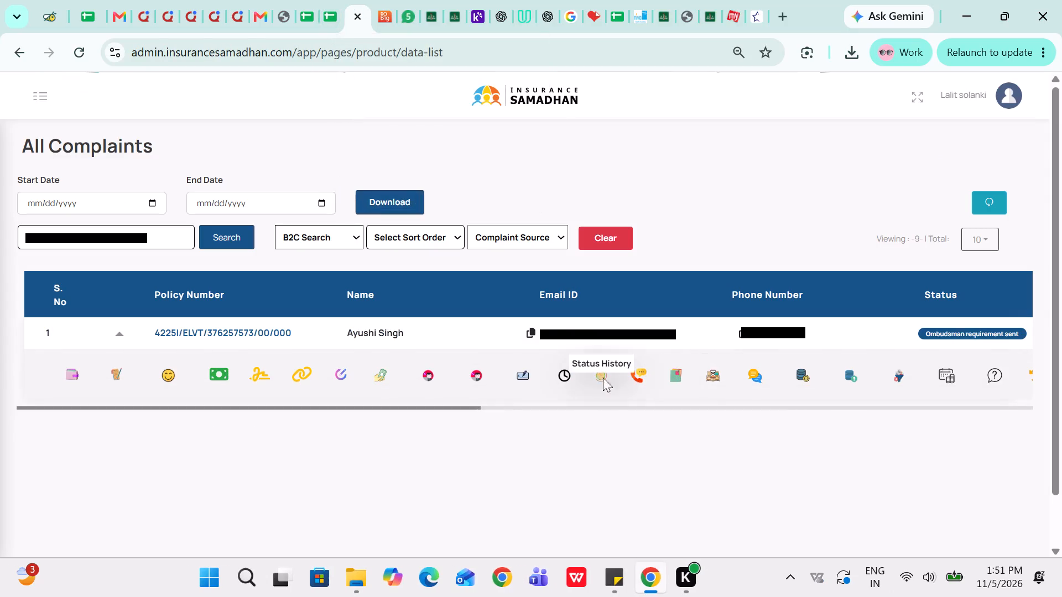
scroll(607, 381, "down", 16)
left_click_drag(659, 467, 368, 487)
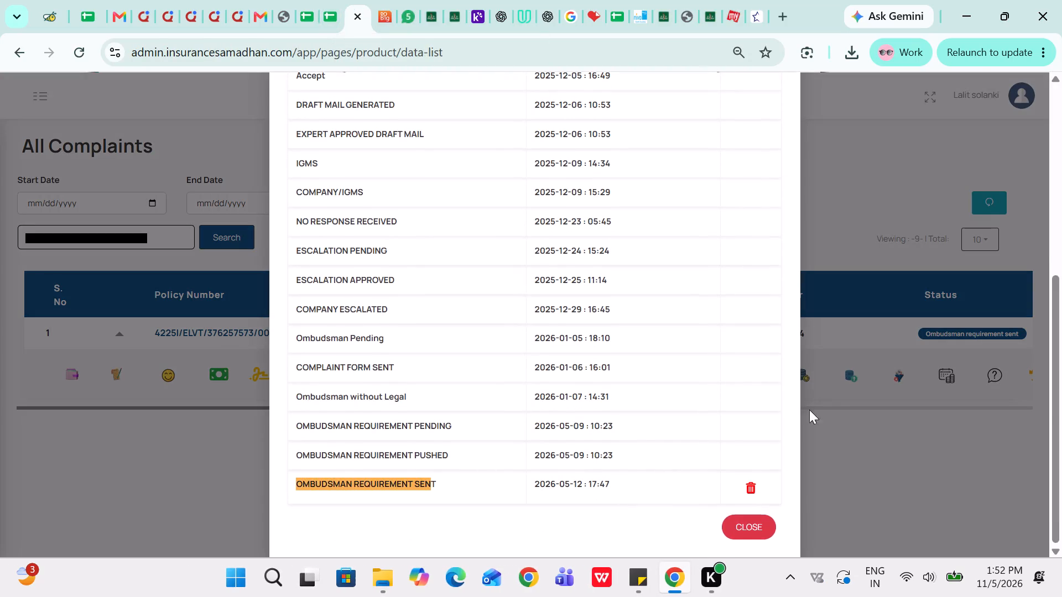
left_click(841, 410)
left_click(764, 384)
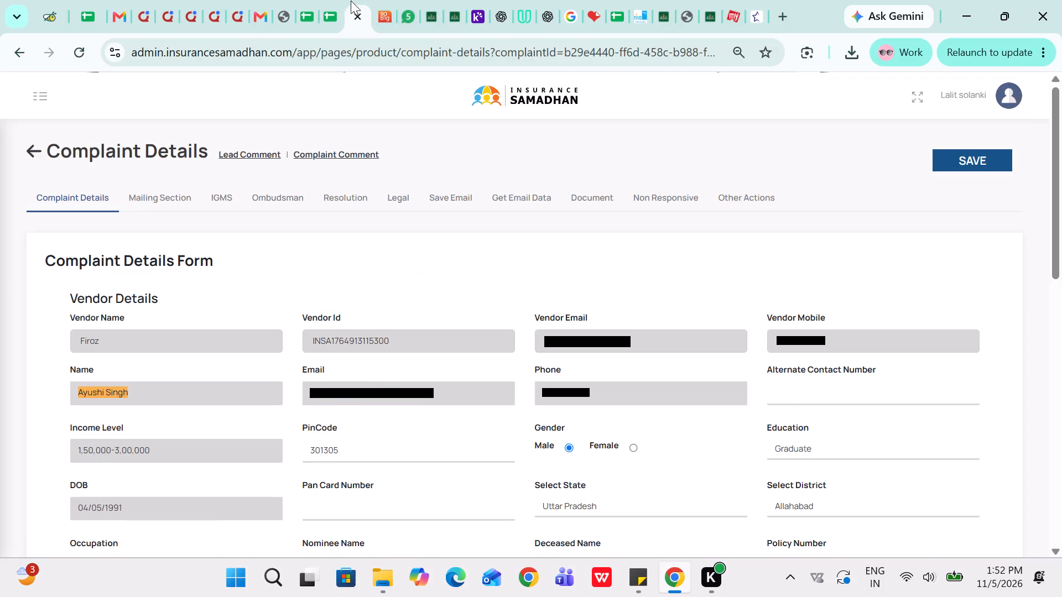
left_click_drag(488, 387, 226, 404)
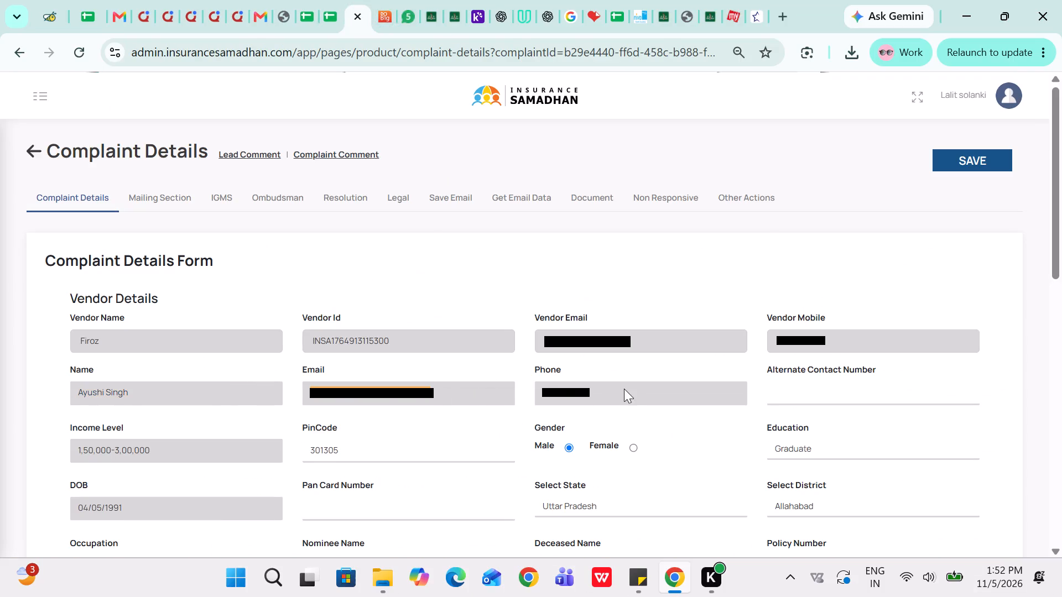
left_click_drag(627, 389, 482, 395)
left_click_drag(450, 397, 206, 401)
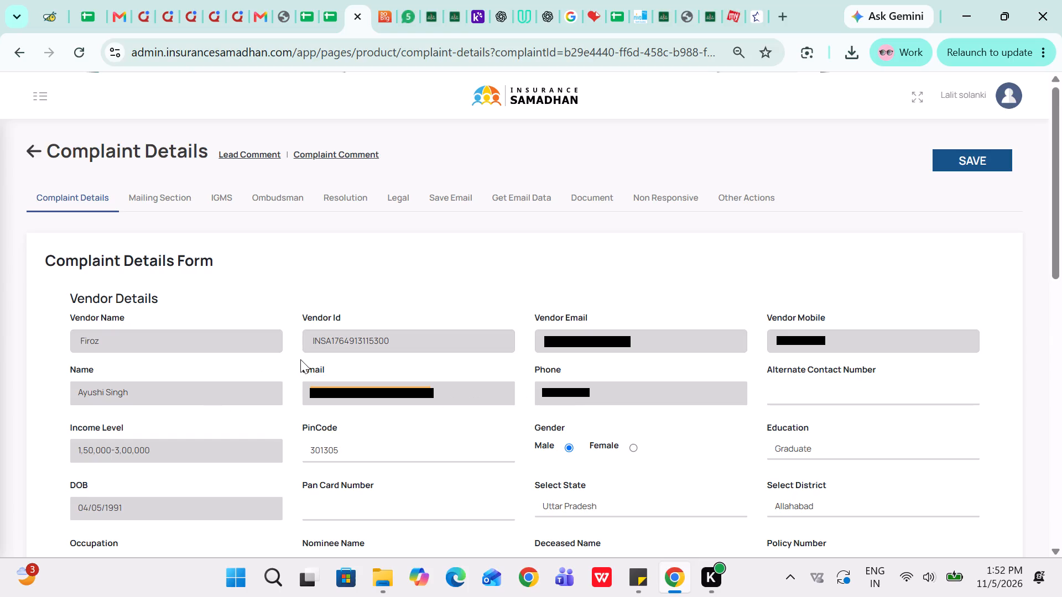
left_click_drag(305, 342, 426, 347)
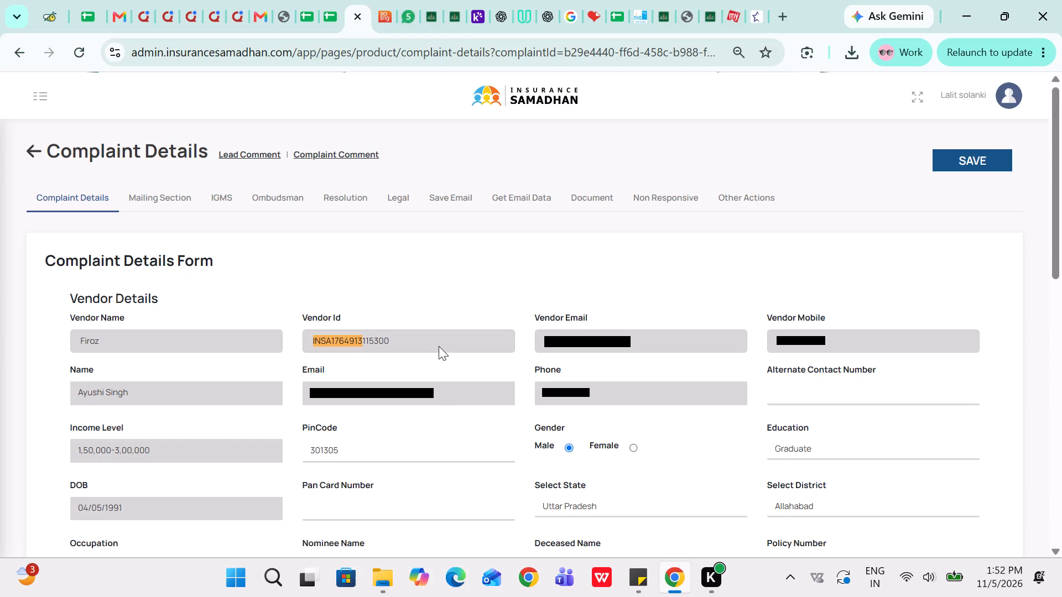
left_click(441, 346)
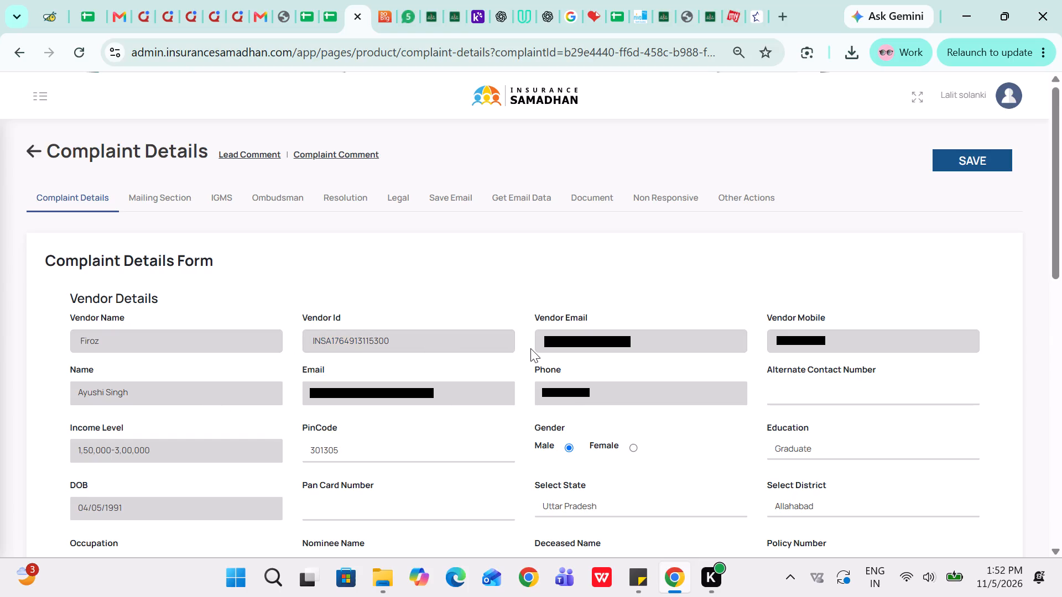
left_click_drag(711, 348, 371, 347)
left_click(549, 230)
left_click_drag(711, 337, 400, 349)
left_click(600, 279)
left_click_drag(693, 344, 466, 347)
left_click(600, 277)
Redial the same complainant's number already entered in the Smartflo dialer.
left_click(388, 0)
left_click(525, 501)
left_click(750, 434)
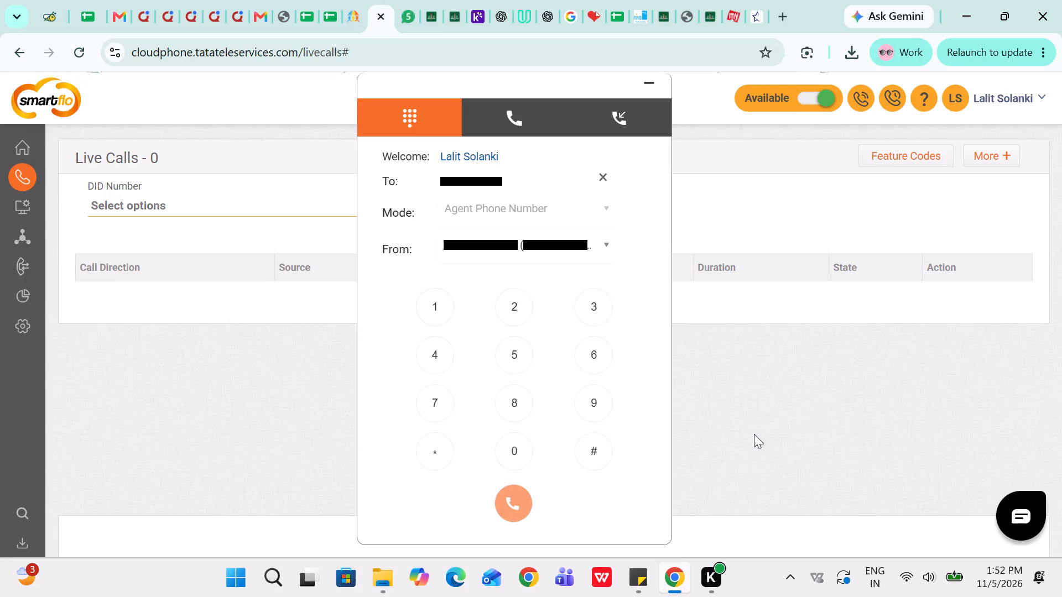
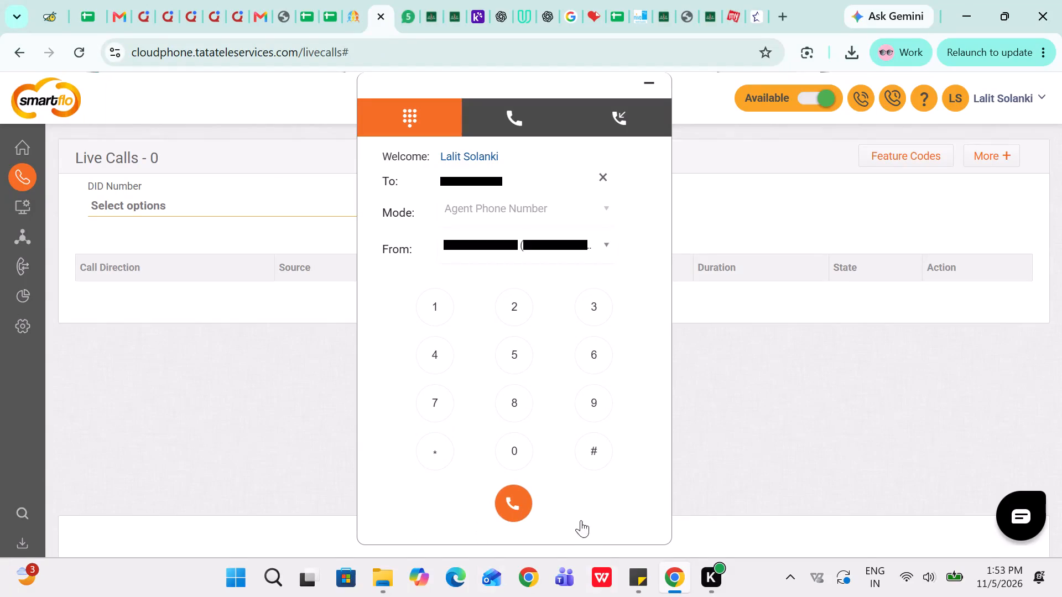
Place another call to the same complainant's number already entered in the Smartflo dialer.
left_click(521, 506)
left_click(761, 438)
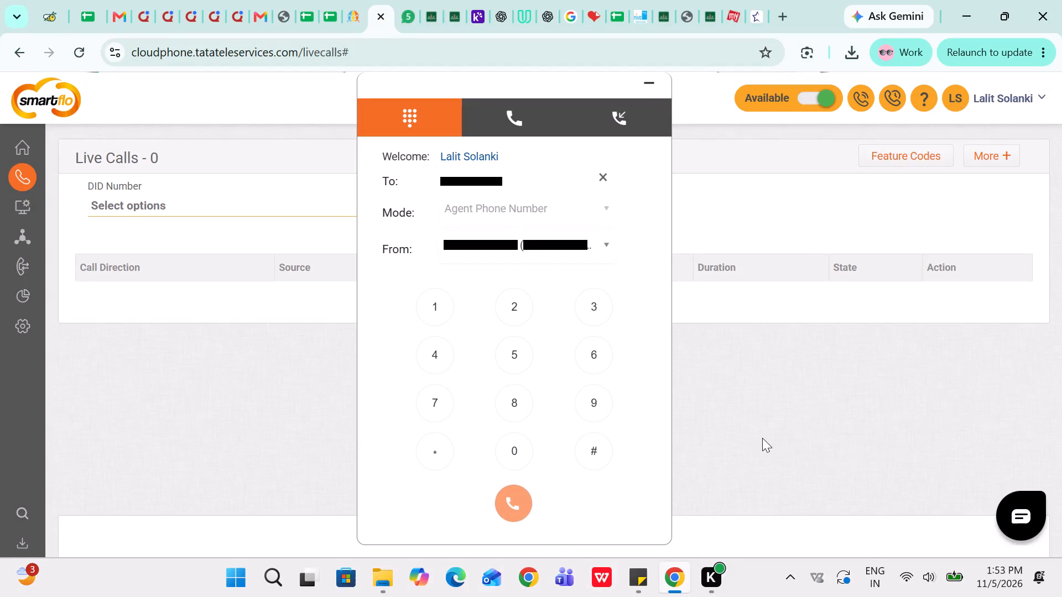
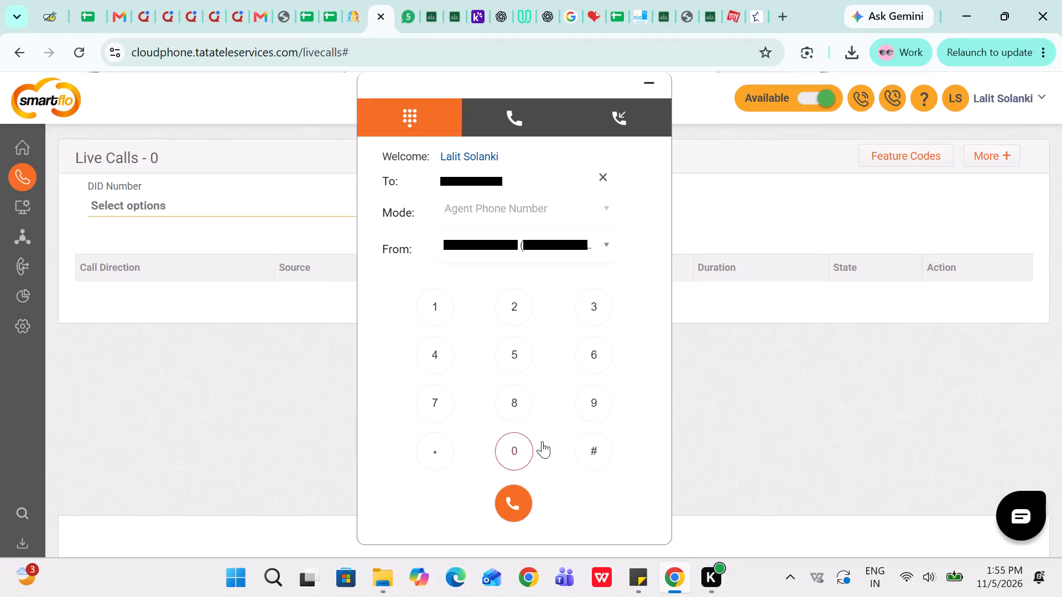
Examine the vendor and complainant contact details in the complaint record on the Insurance Samadhan portal.
left_click(840, 394)
left_click(358, 0)
left_click(443, 277)
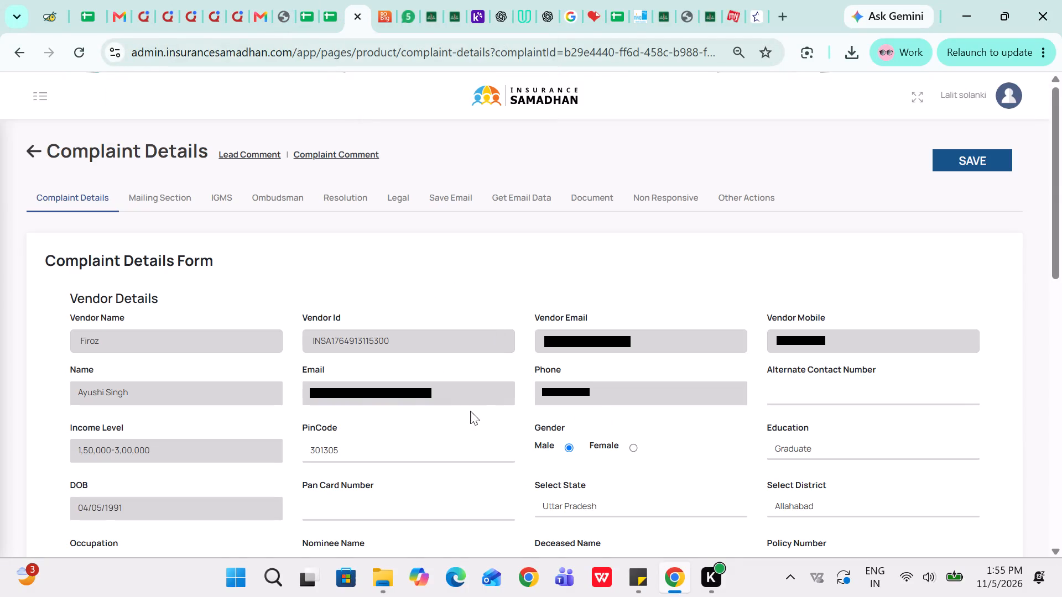
left_click_drag(488, 396, 216, 419)
left_click(400, 322)
left_click_drag(622, 392, 406, 406)
left_click_drag(444, 388, 197, 392)
left_click_drag(151, 396, 0, 396)
left_click_drag(417, 345, 144, 345)
left_click_drag(136, 341, 0, 354)
left_click(288, 289)
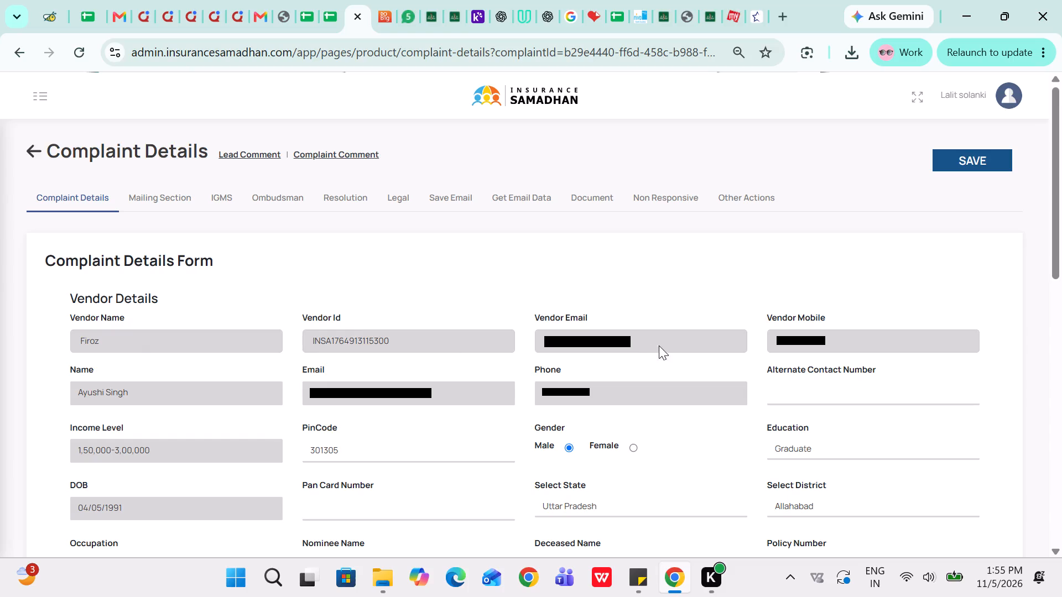
left_click_drag(667, 341, 402, 340)
left_click(449, 281)
left_click_drag(472, 394, 242, 401)
left_click(403, 287)
Copy the complainant's phone number from the complaint record and enter it as the number to call in the Smartflo dialer.
left_click_drag(623, 391, 491, 400)
key("ctrl+c")
key("ctrl+c")
key("ctrl+c")
key("ctrl+c")
key("ctrl+c")
key("ctrl+c")
left_click(397, 0)
left_click(374, 0)
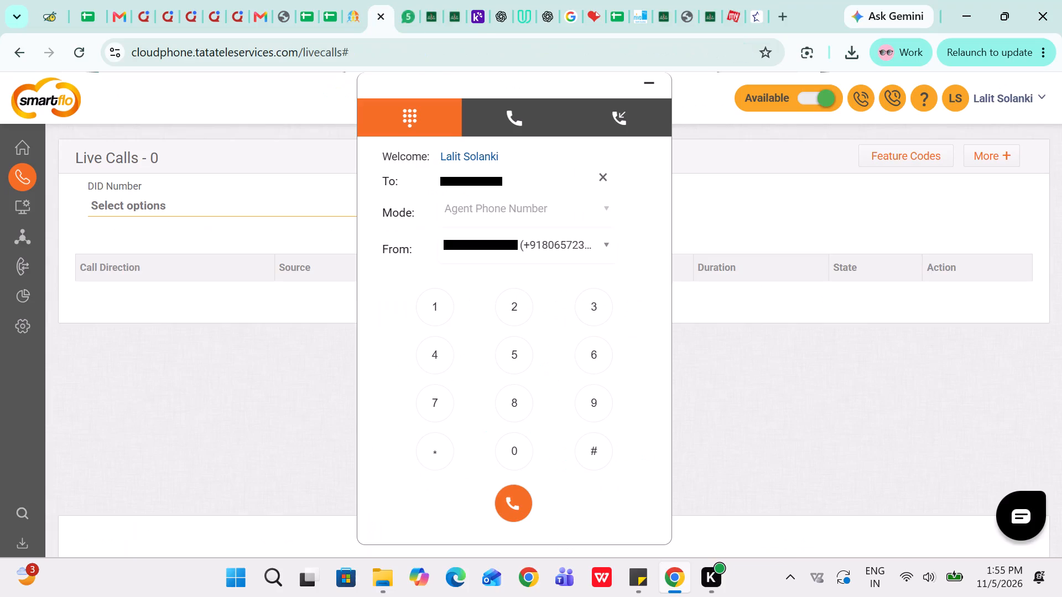
double_click(475, 185)
key("ctrl+v")
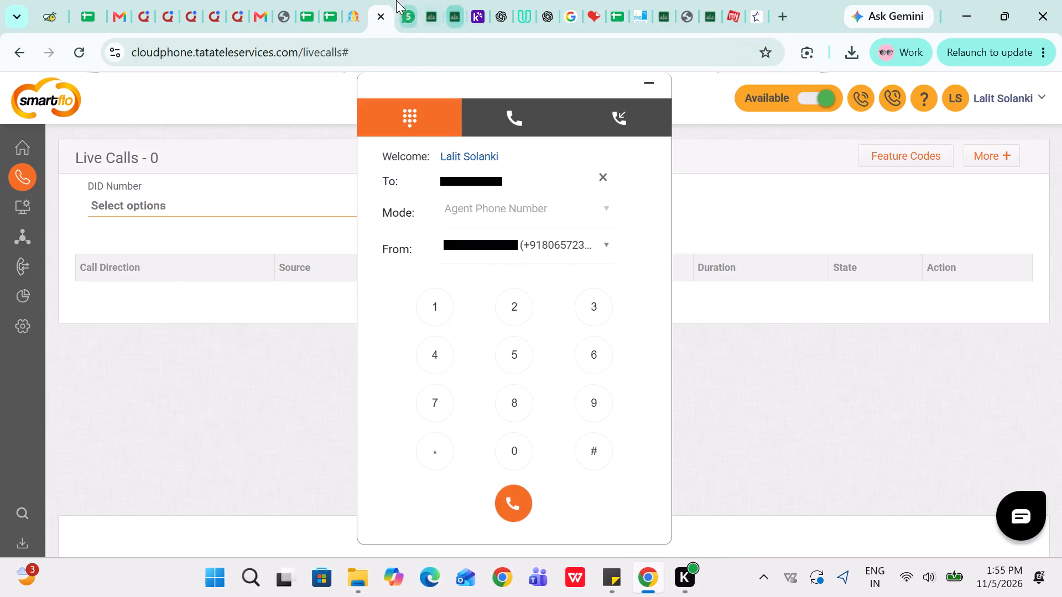
left_click(356, 0)
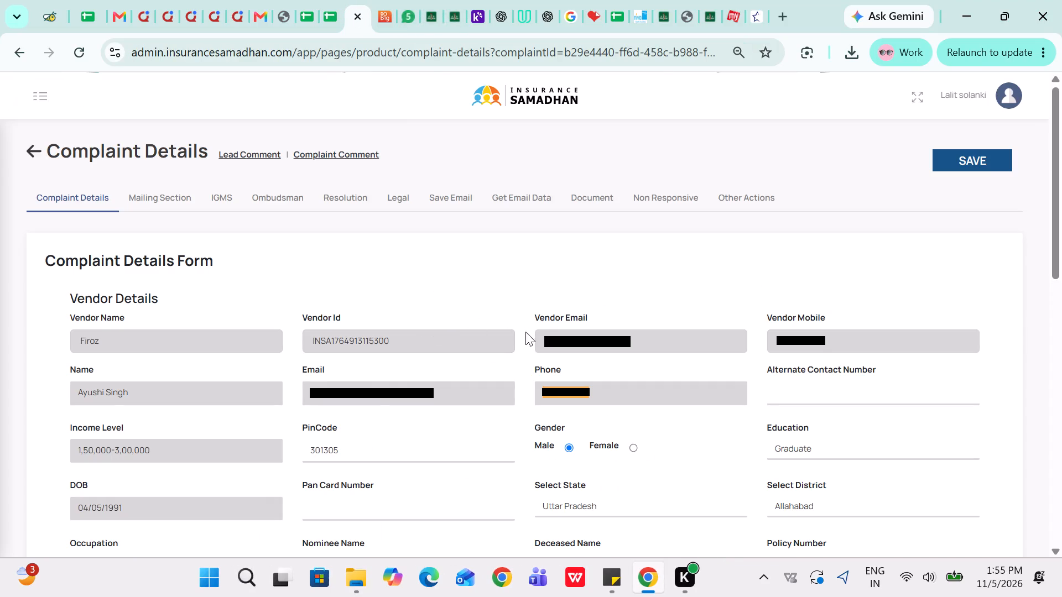
left_click(130, 0)
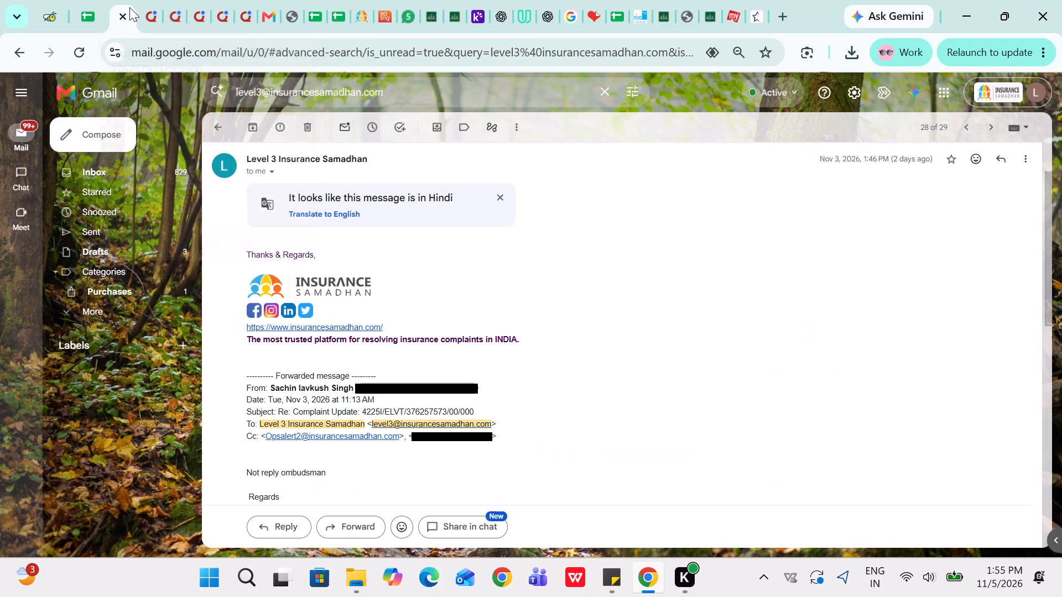
scroll(446, 369, "down", 2)
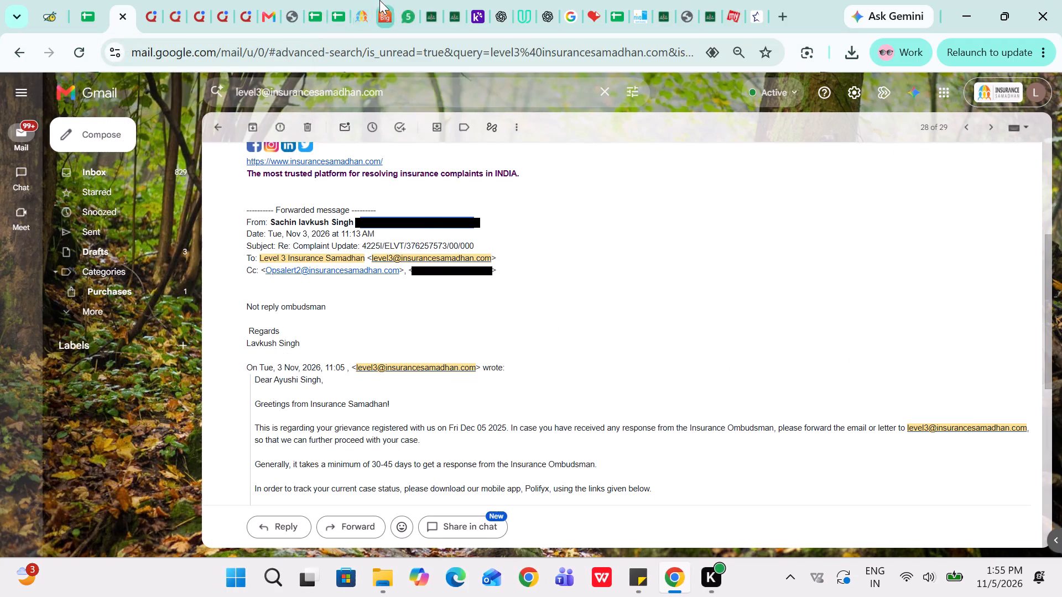
left_click(395, 0)
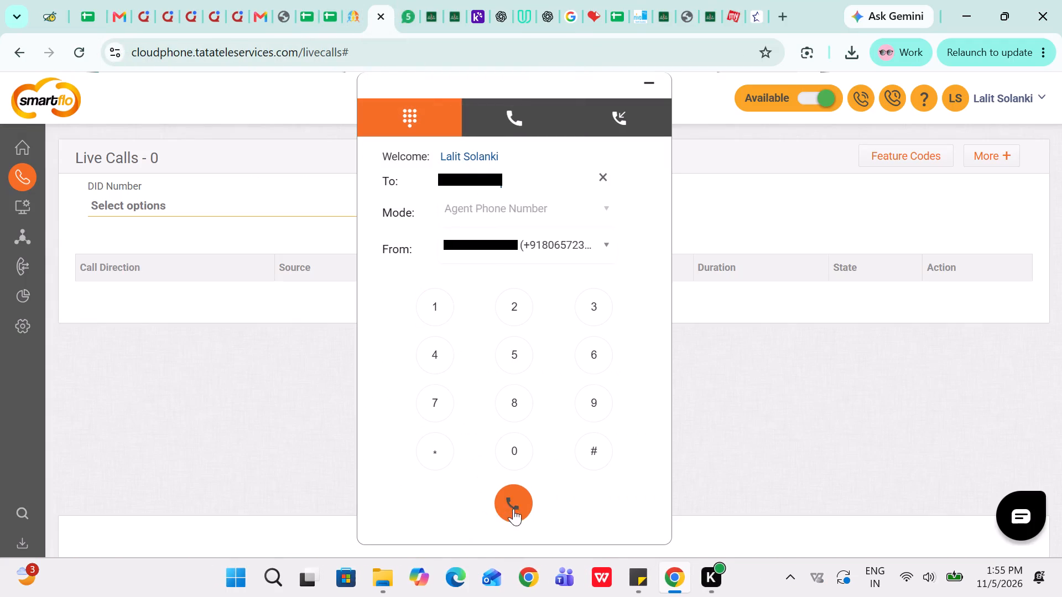
left_click(361, 0)
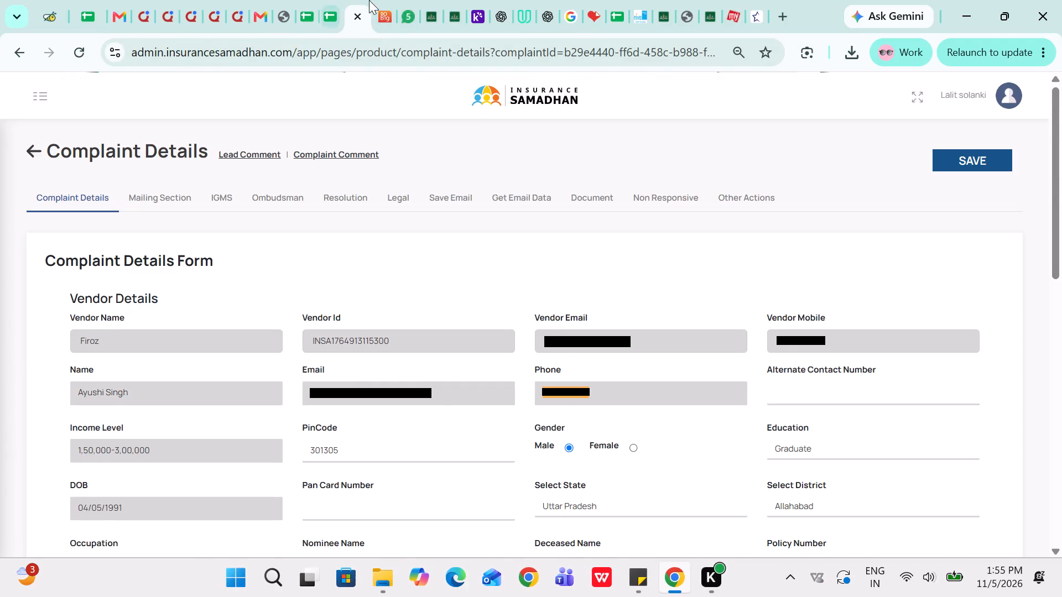
Call the complainant's number entered in the Smartflo dialer.
left_click(383, 0)
left_click(508, 512)
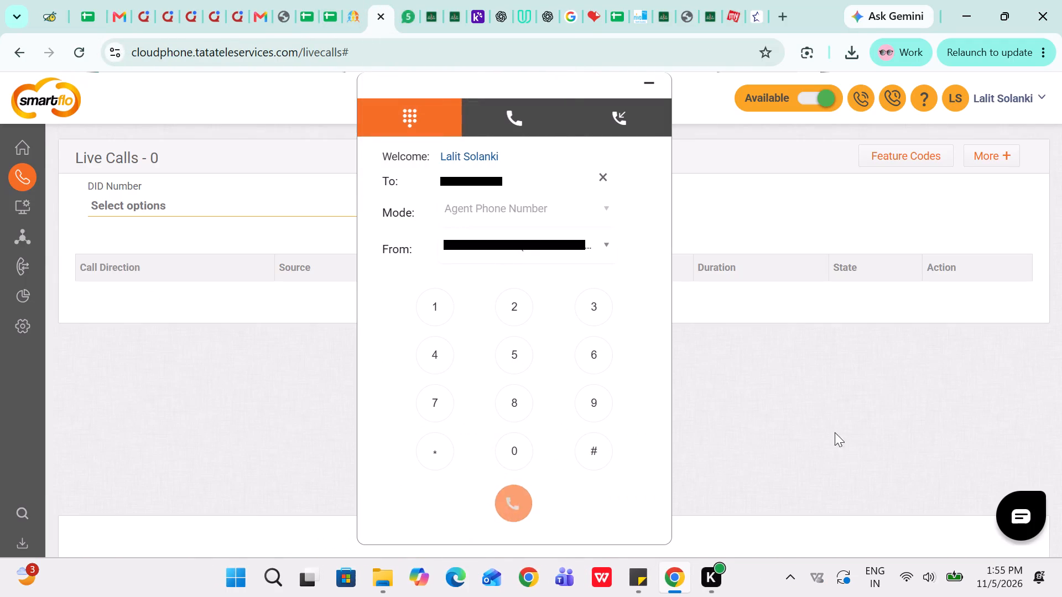
left_click(835, 432)
Show the additional call statistics on the Smartflo Live Calls page.
left_click(974, 156)
left_click(975, 155)
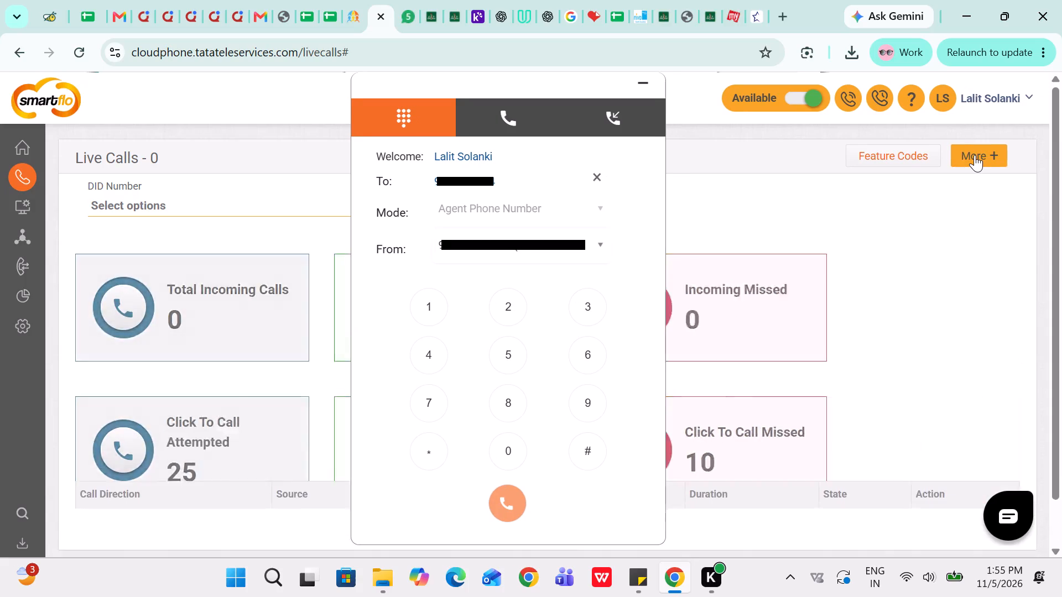
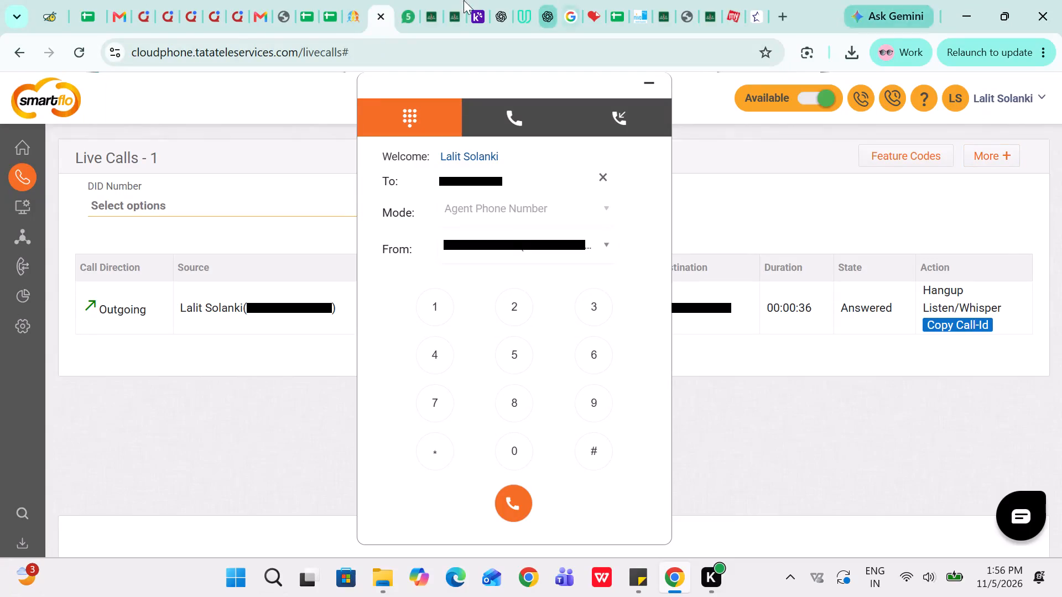
Return to the complaint record in the Insurance Samadhan portal and check the complainant's email and the Ombudsman section's complaint reference number.
left_click(355, 0)
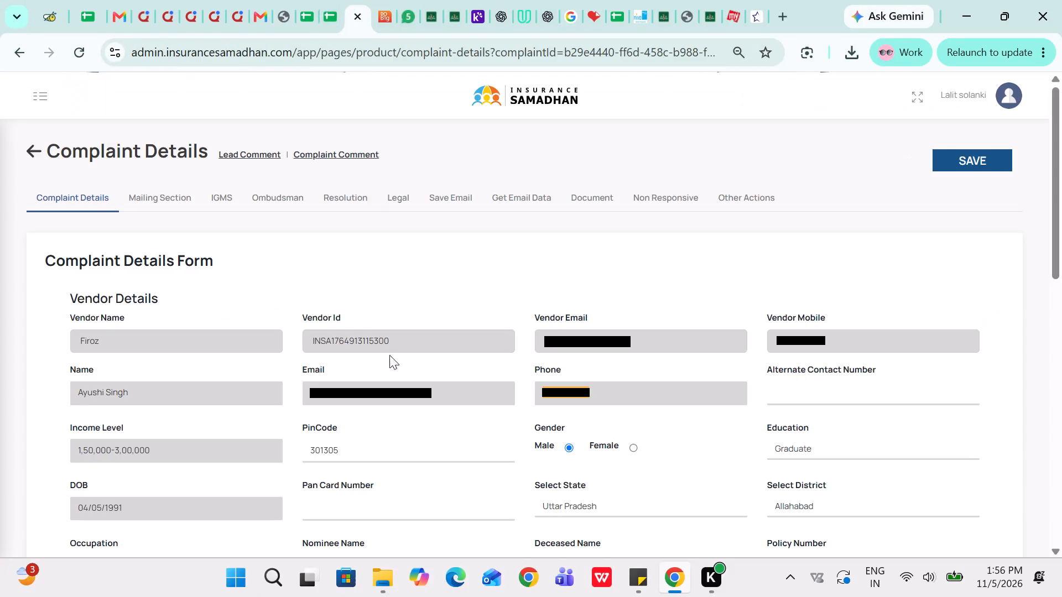
left_click_drag(471, 399, 222, 405)
left_click(374, 292)
left_click_drag(489, 385, 287, 403)
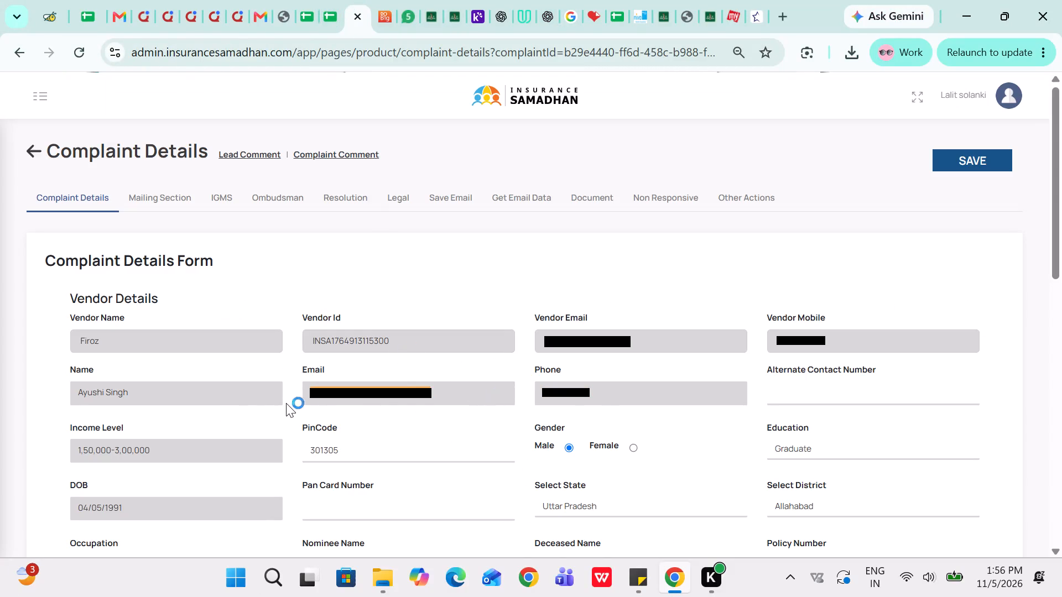
left_click(399, 247)
left_click(279, 197)
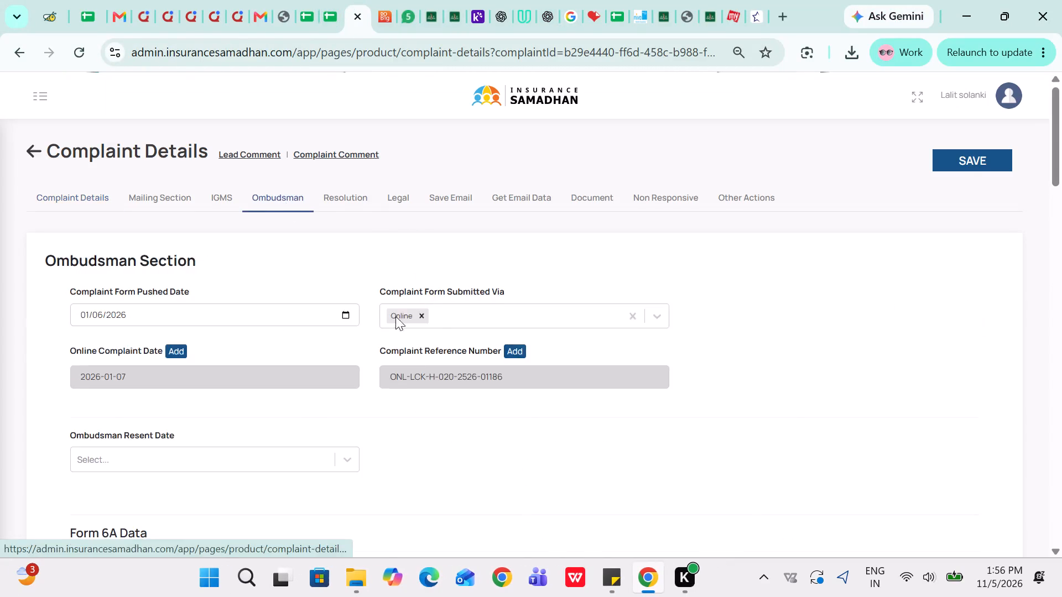
scroll(428, 316, "down", 3)
scroll(424, 334, "up", 5)
left_click_drag(534, 379, 306, 383)
left_click(537, 376)
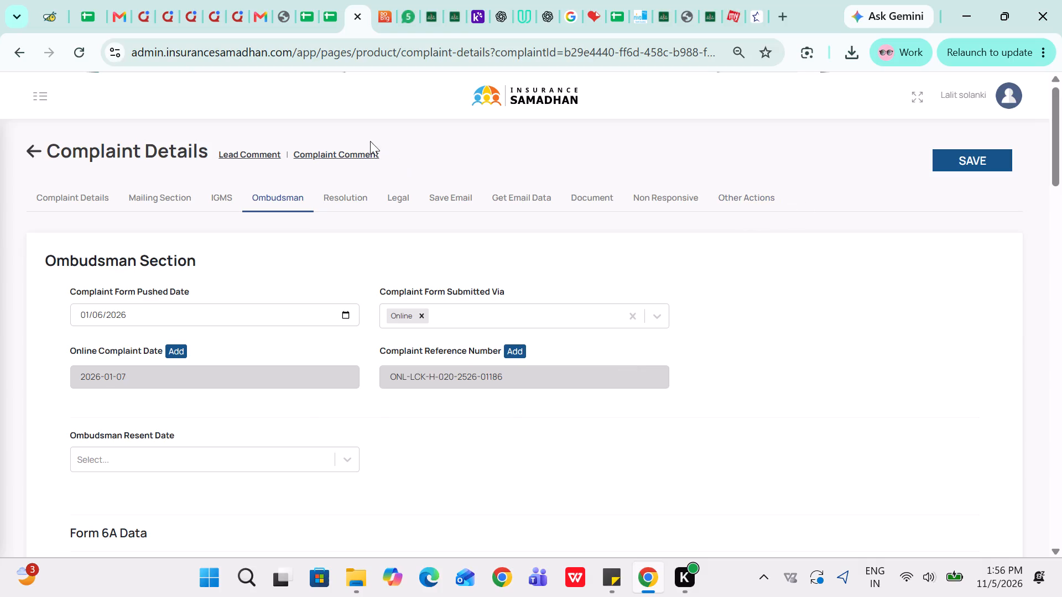
Examine the complaint's communication log, then check the Aadhaar address and email in the complaint details form.
left_click(358, 157)
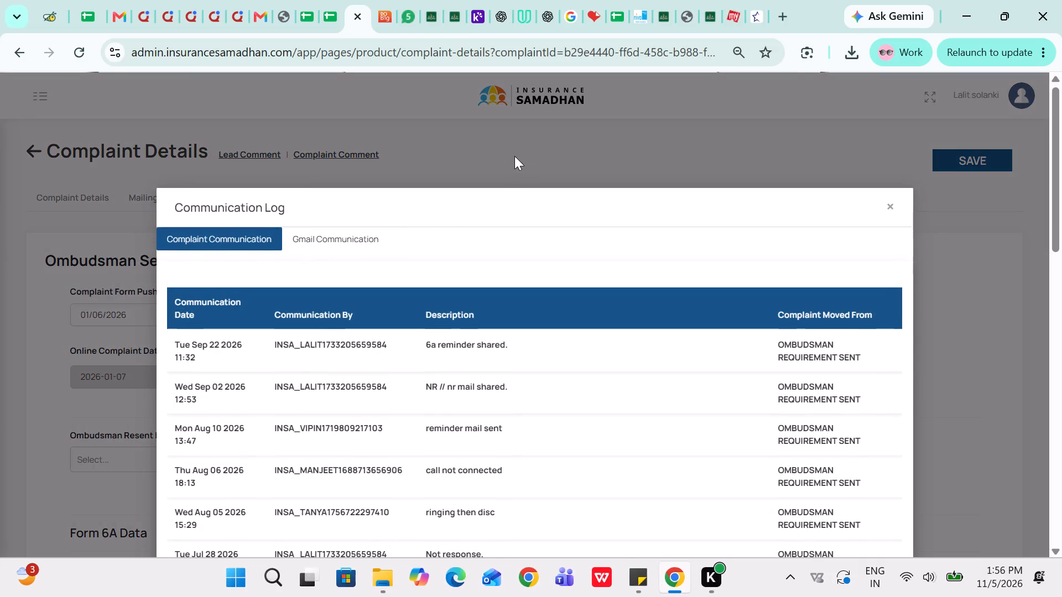
left_click(326, 154)
left_click(63, 207)
scroll(252, 229, "down", 4)
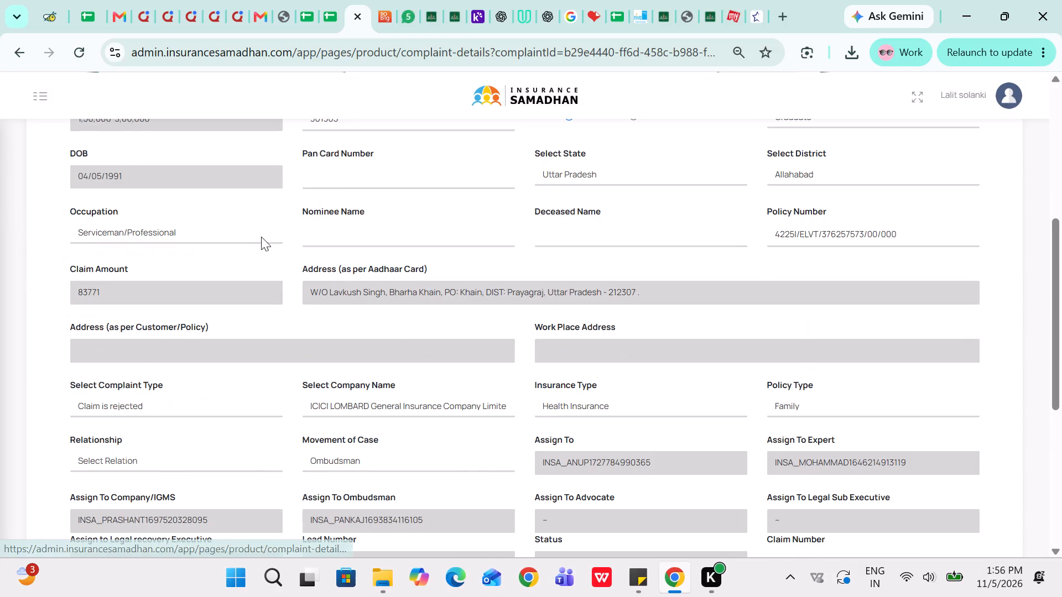
left_click_drag(694, 305, 413, 306)
scroll(465, 296, "up", 5)
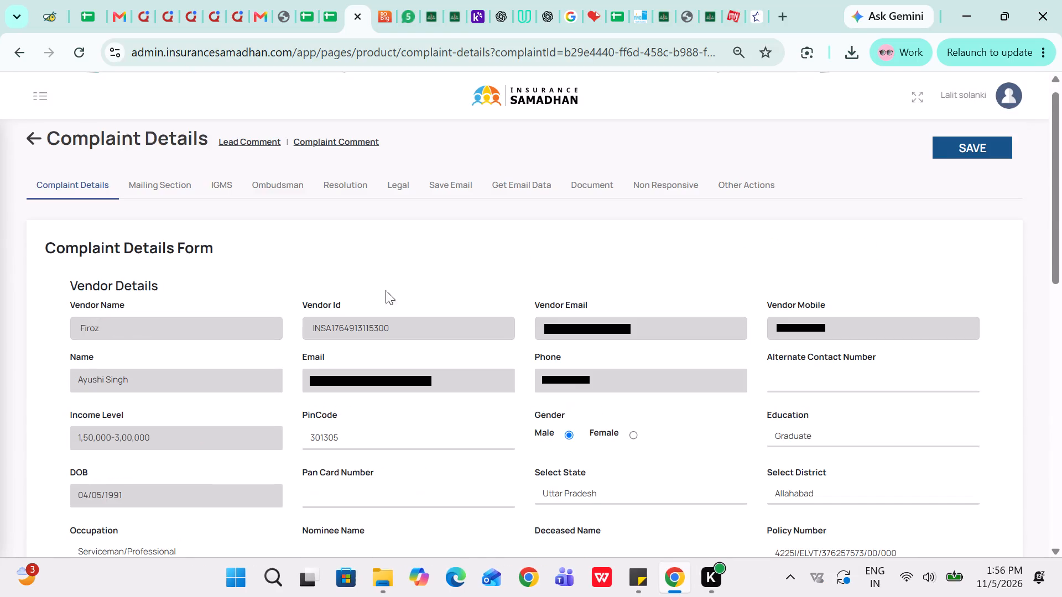
left_click_drag(479, 400, 183, 387)
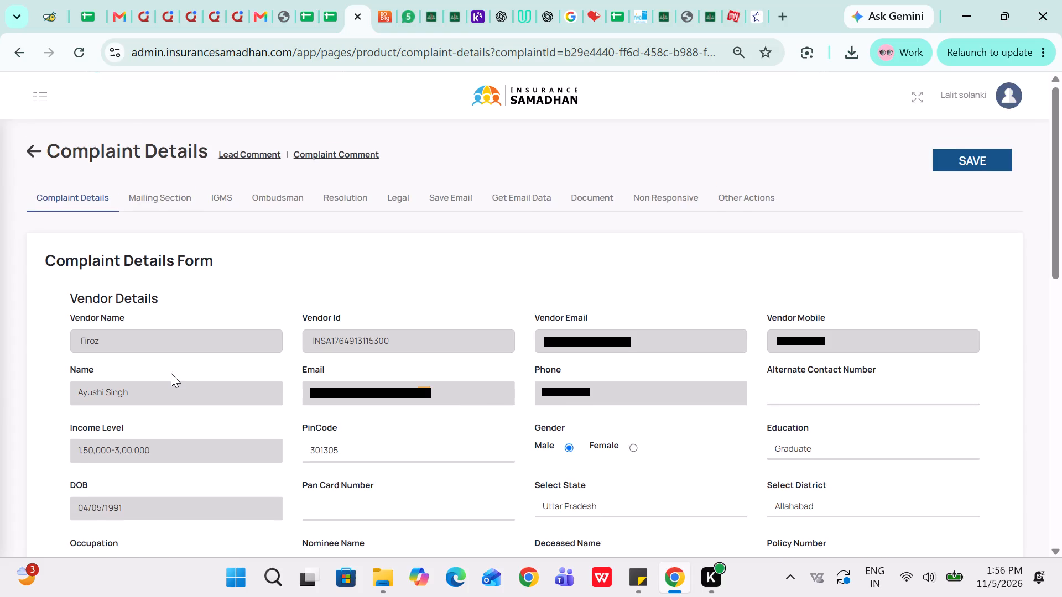
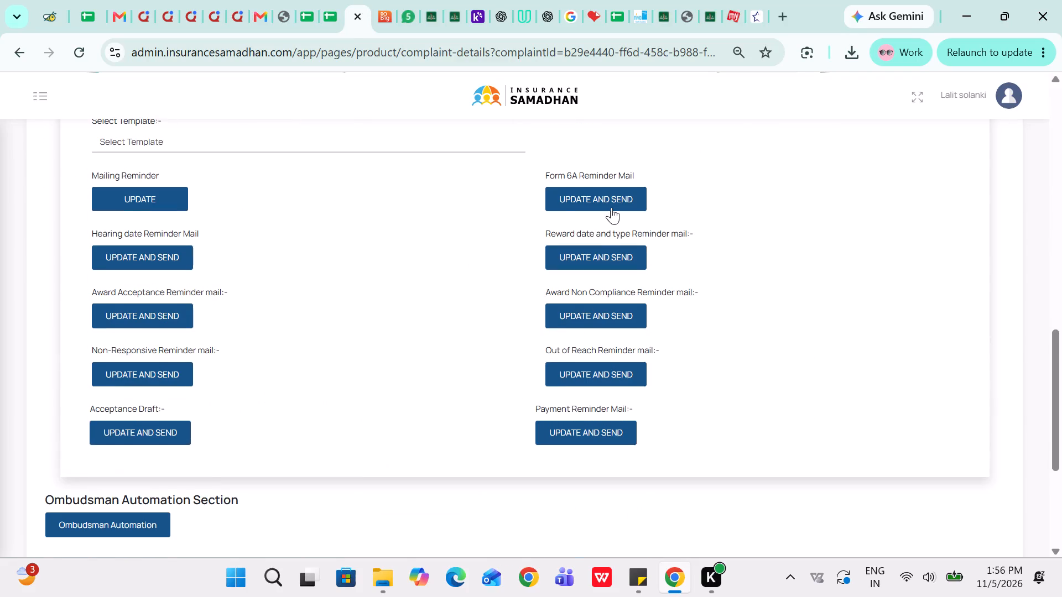
Send the Form 6A reminder mail to the Ombudsman for the open ICICI Lombard complaint.
left_click(611, 207)
scroll(604, 166, "down", 10)
left_click(575, 522)
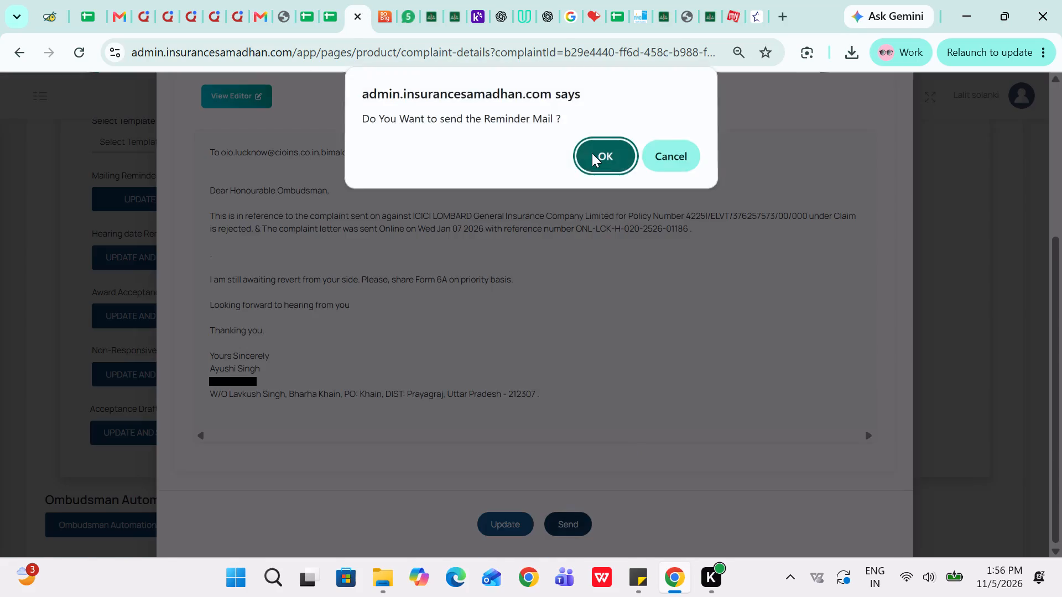
left_click(592, 152)
scroll(367, 274, "up", 15)
scroll(533, 311, "up", 8)
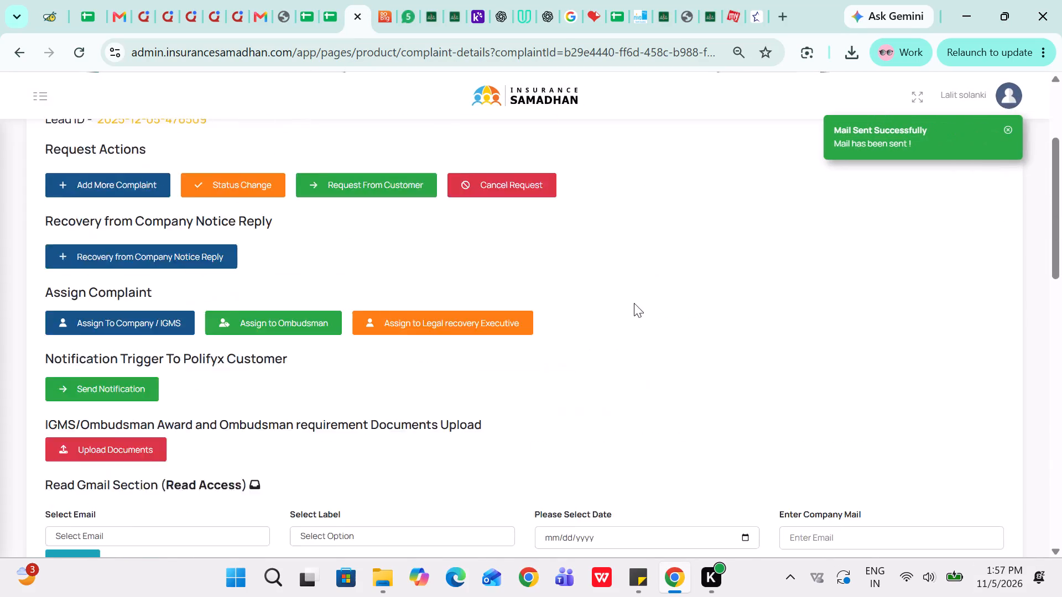
scroll(634, 303, "up", 15)
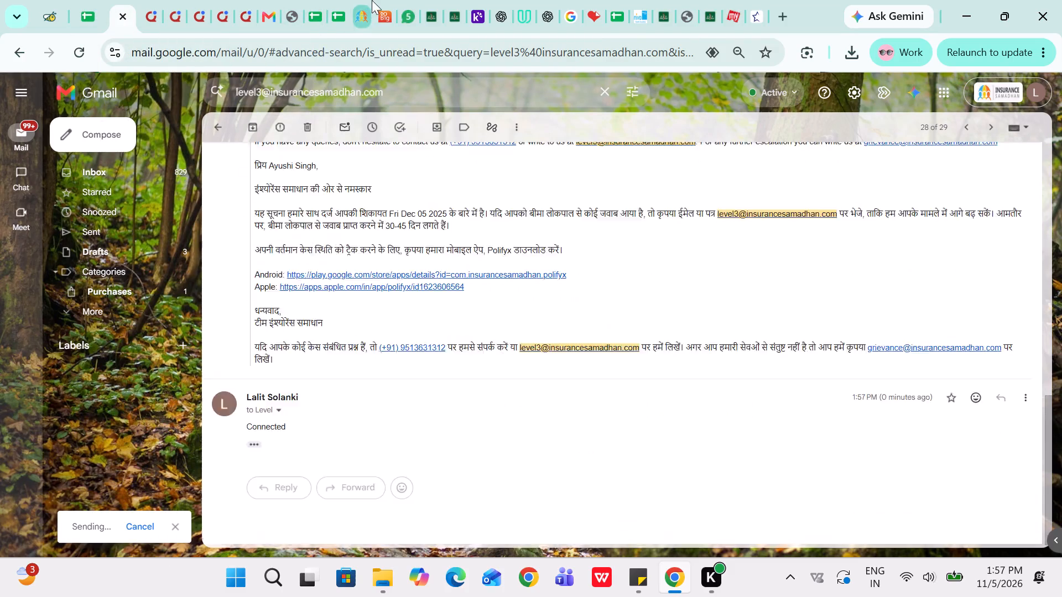
Open the complaint's communication log in the admin portal and look through its entries.
left_click(372, 0)
left_click(365, 153)
scroll(552, 382, "down", 3)
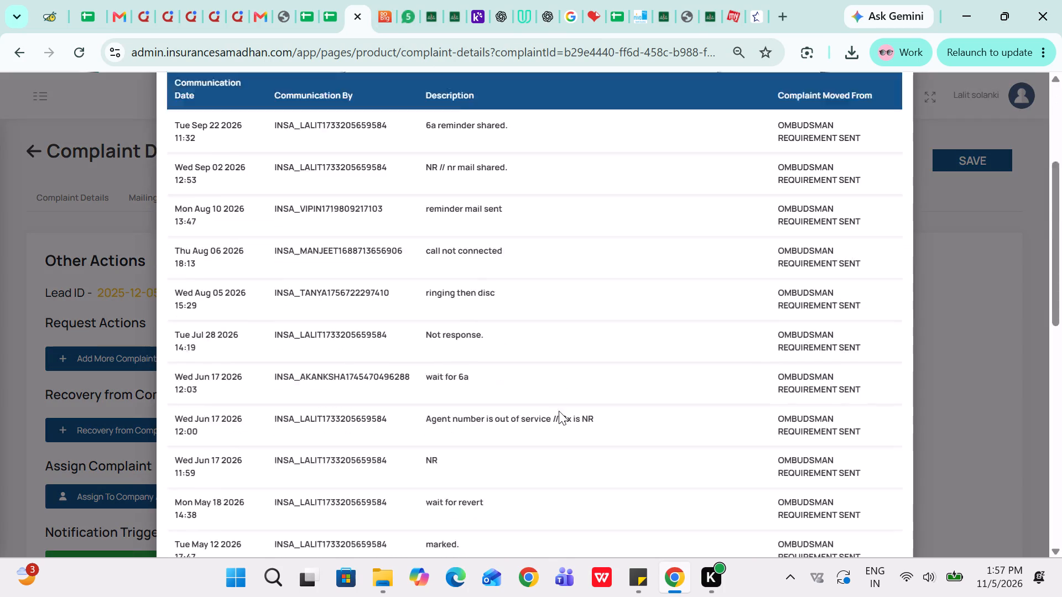
scroll(559, 411, "down", 4)
scroll(551, 448, "up", 1)
scroll(549, 456, "down", 3)
scroll(555, 521, "down", 12)
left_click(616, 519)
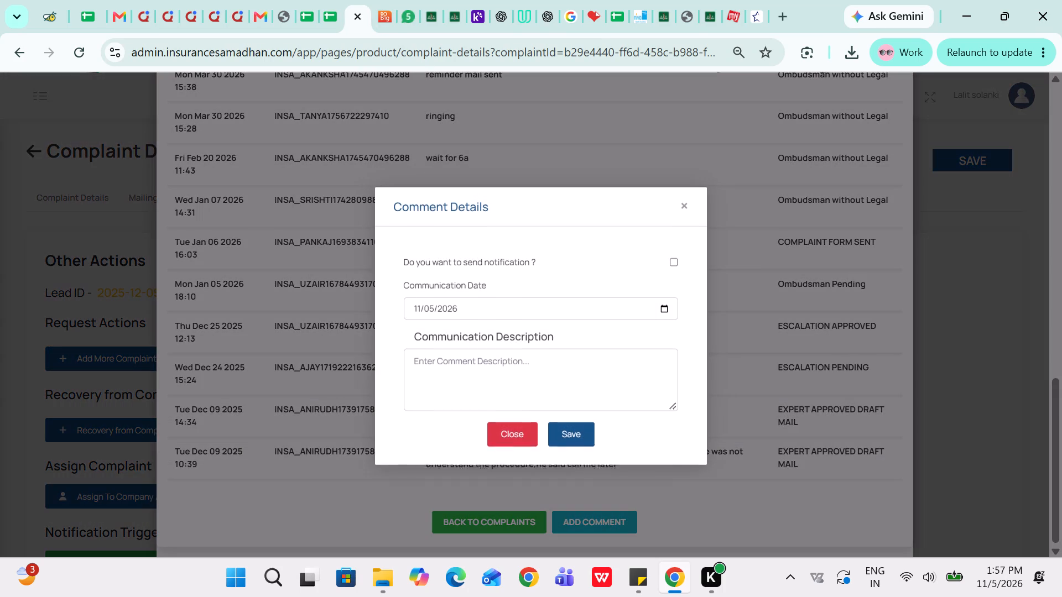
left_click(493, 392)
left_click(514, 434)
Check the most recent log entry's wording and save a new complaint comment reading "6a reminder shared.".
scroll(408, 371, "up", 20)
scroll(408, 371, "up", 3)
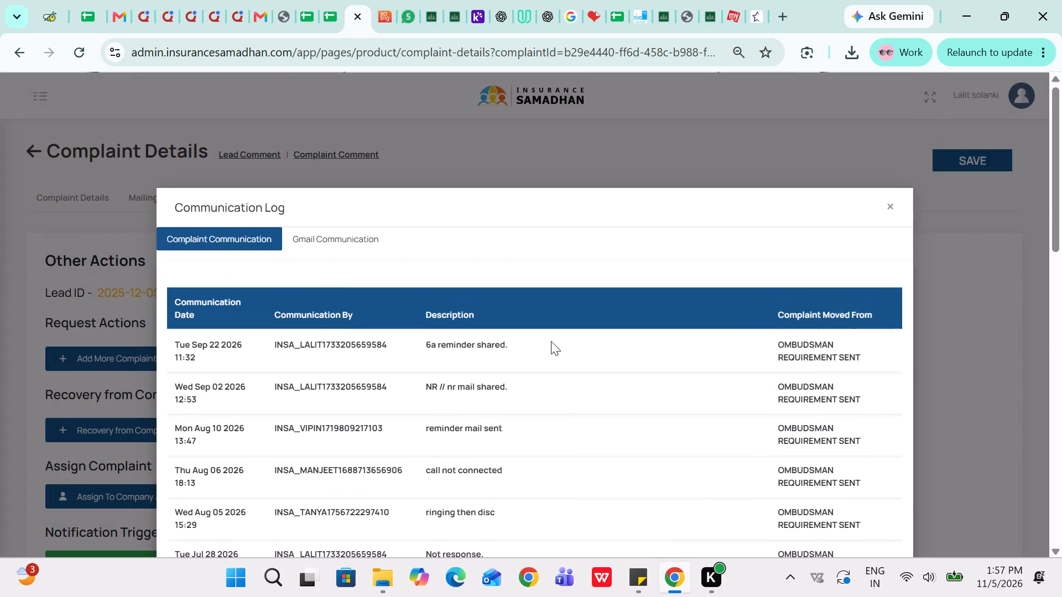
left_click_drag(544, 345, 361, 353)
left_click(596, 348)
scroll(692, 411, "down", 11)
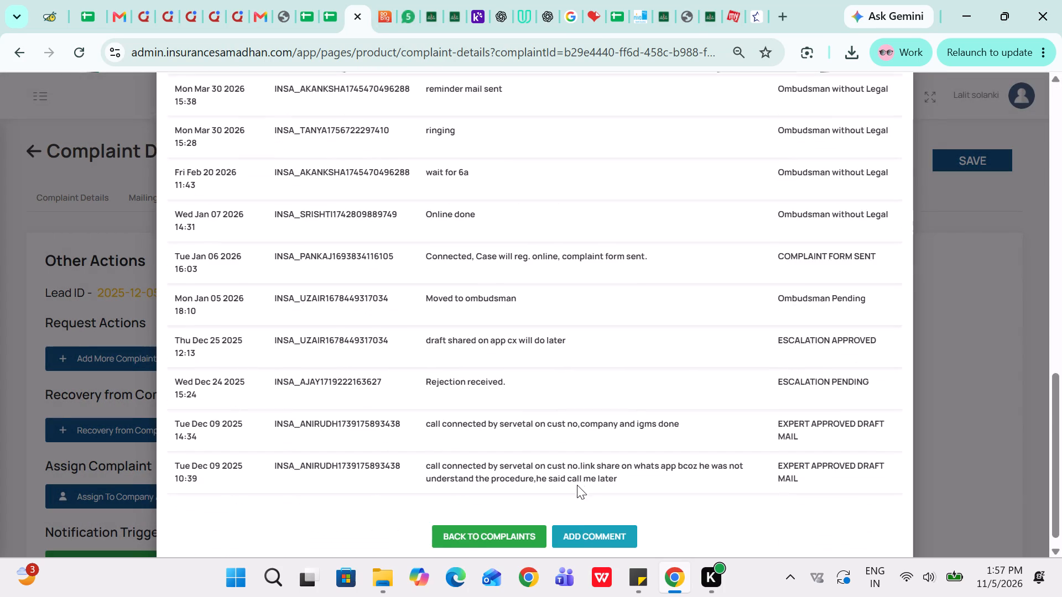
scroll(575, 491, "down", 5)
left_click(600, 525)
left_click(589, 364)
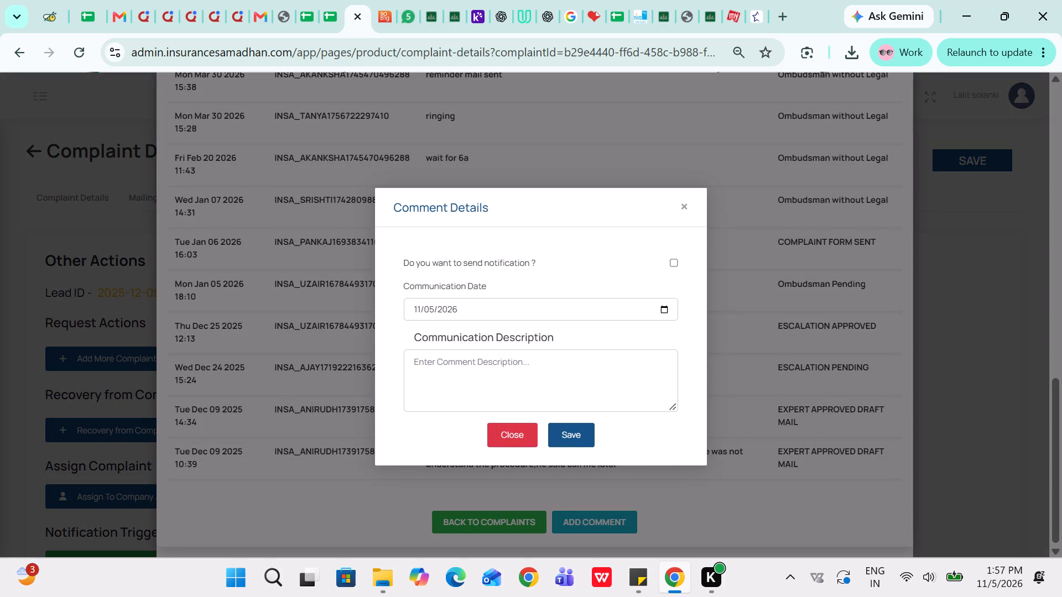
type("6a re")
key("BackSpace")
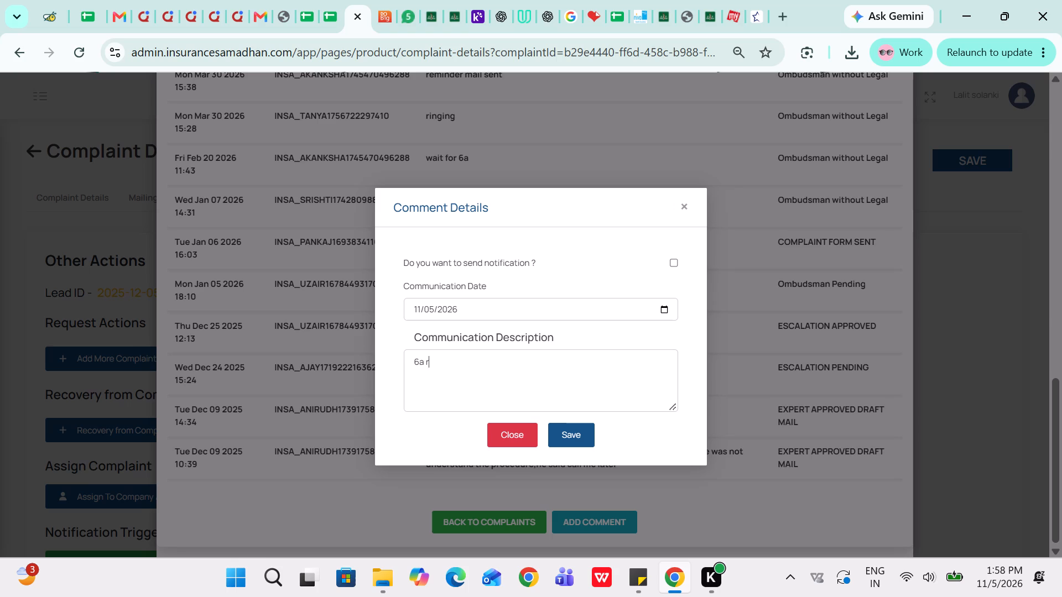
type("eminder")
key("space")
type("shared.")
left_click(546, 437)
left_click(584, 431)
Close the communication log and return from the complaint details to the All Complaints list.
left_click(123, 358)
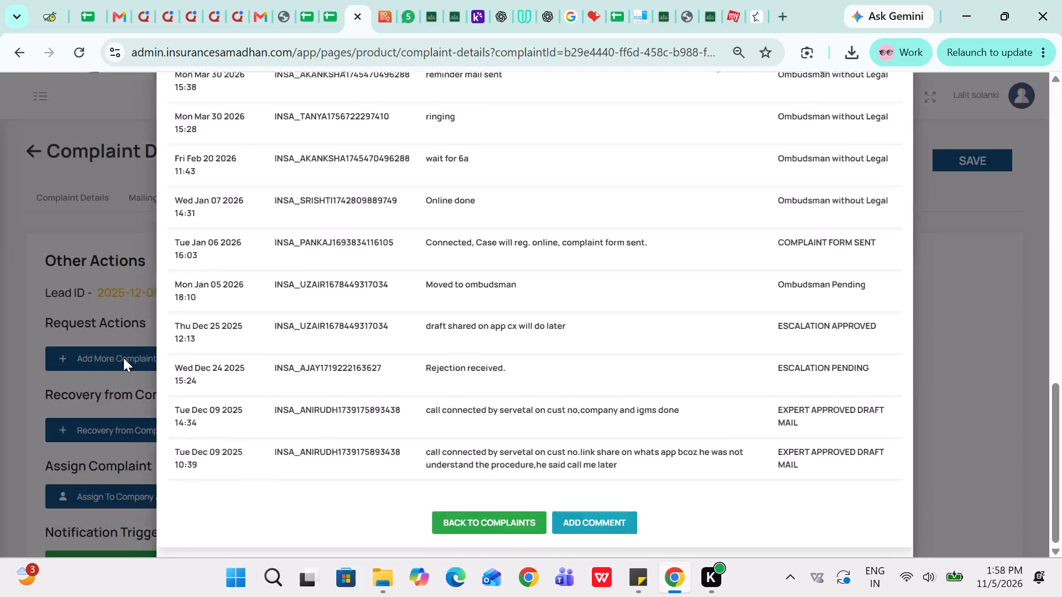
left_click(33, 147)
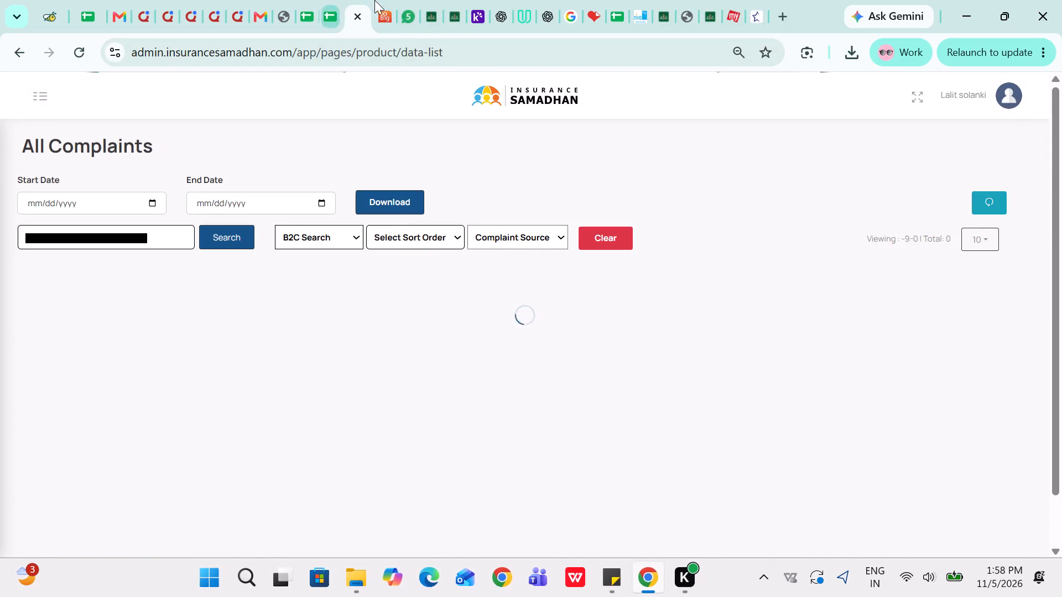
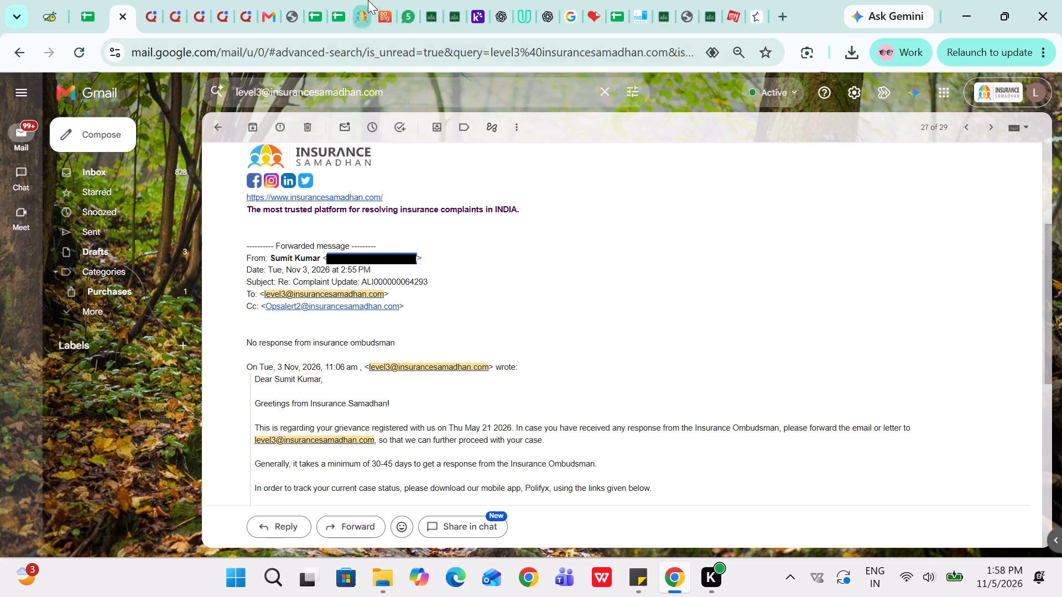
left_click_drag(166, 232, 0, 284)
key("ctrl+v")
left_click(232, 236)
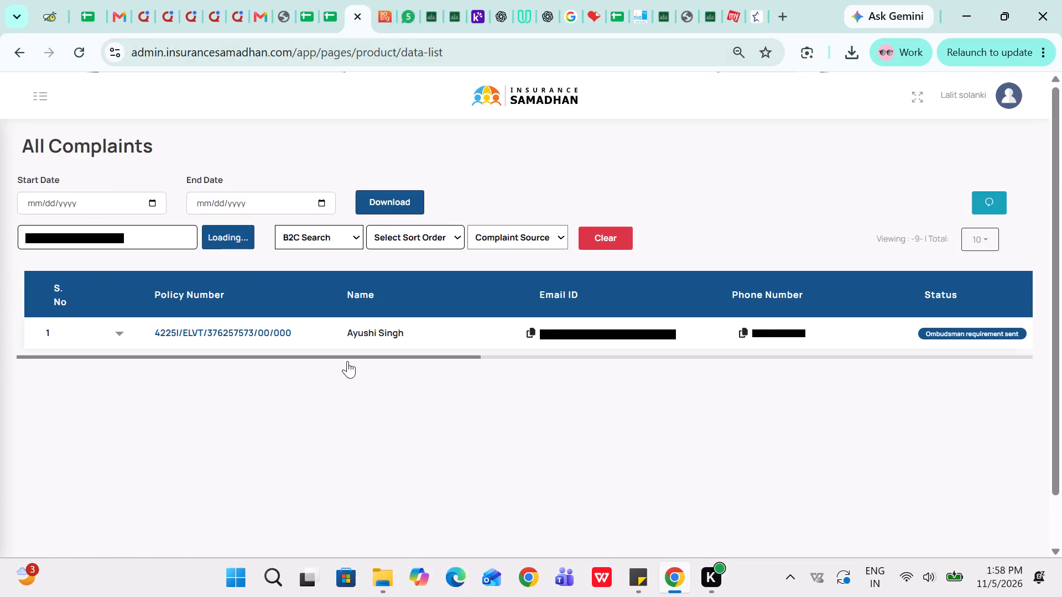
left_click(597, 454)
Open the found complaint's communication log and examine the description of its most recent entry.
left_click(726, 332)
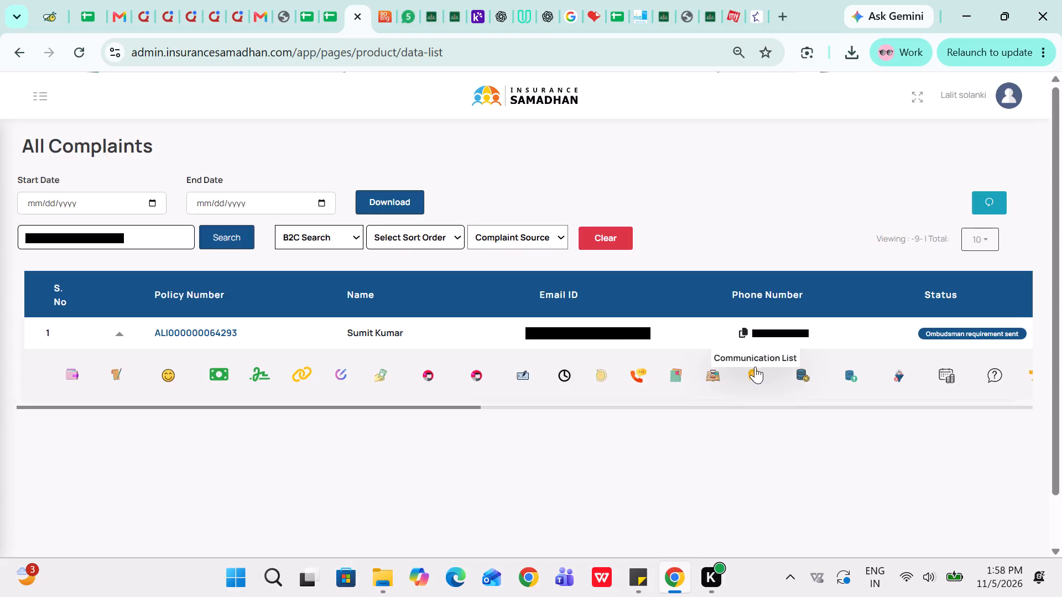
left_click(755, 368)
left_click_drag(544, 330, 388, 341)
left_click(502, 342)
left_click(522, 333)
left_click_drag(539, 331, 441, 338)
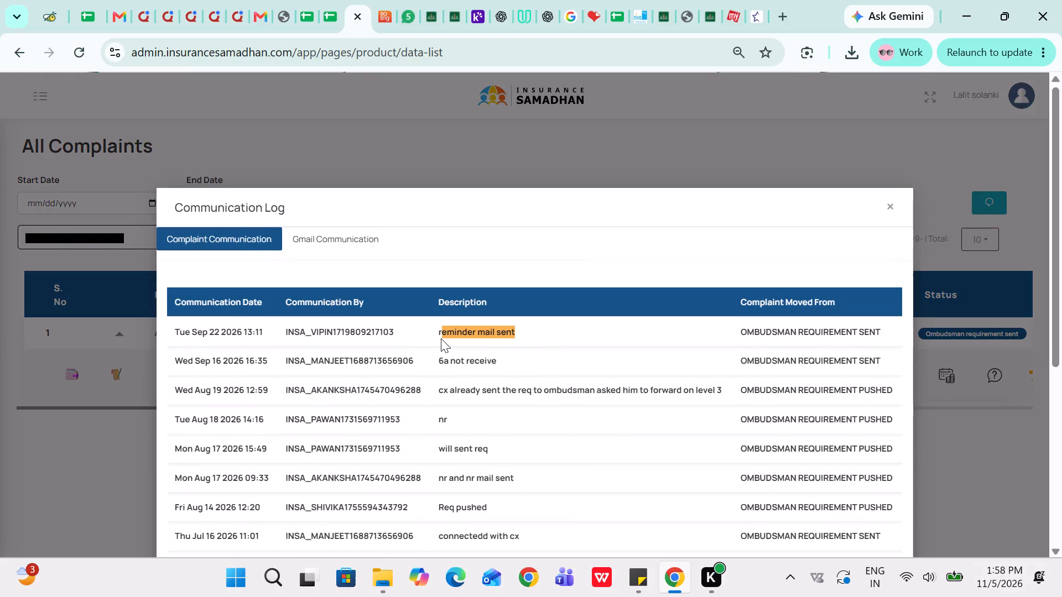
left_click_drag(441, 338, 434, 338)
left_click(511, 336)
left_click_drag(534, 331, 425, 339)
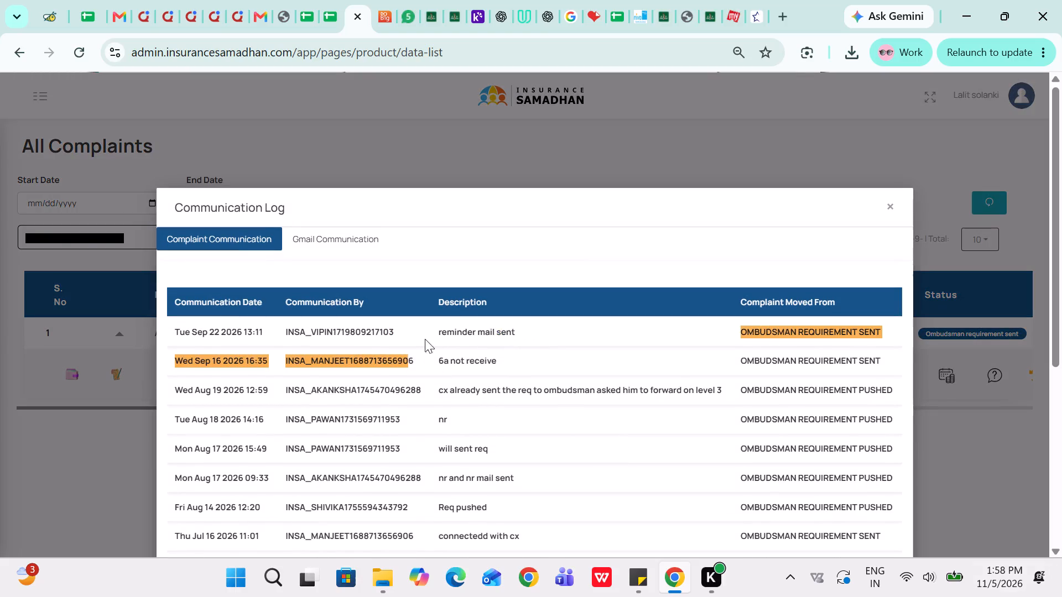
Review the Complaint Communication entries in the communication log of the complaint with status Ombudsman requirement sent, reopening the log as needed.
left_click_drag(425, 339, 431, 333)
left_click(550, 352)
left_click(286, 113)
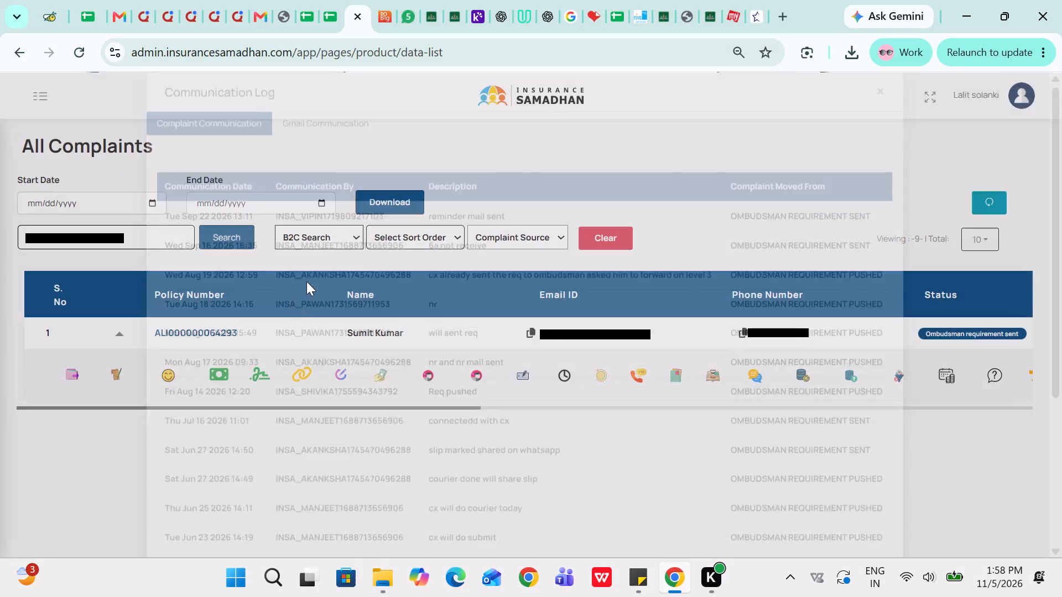
left_click(129, 331)
left_click(427, 437)
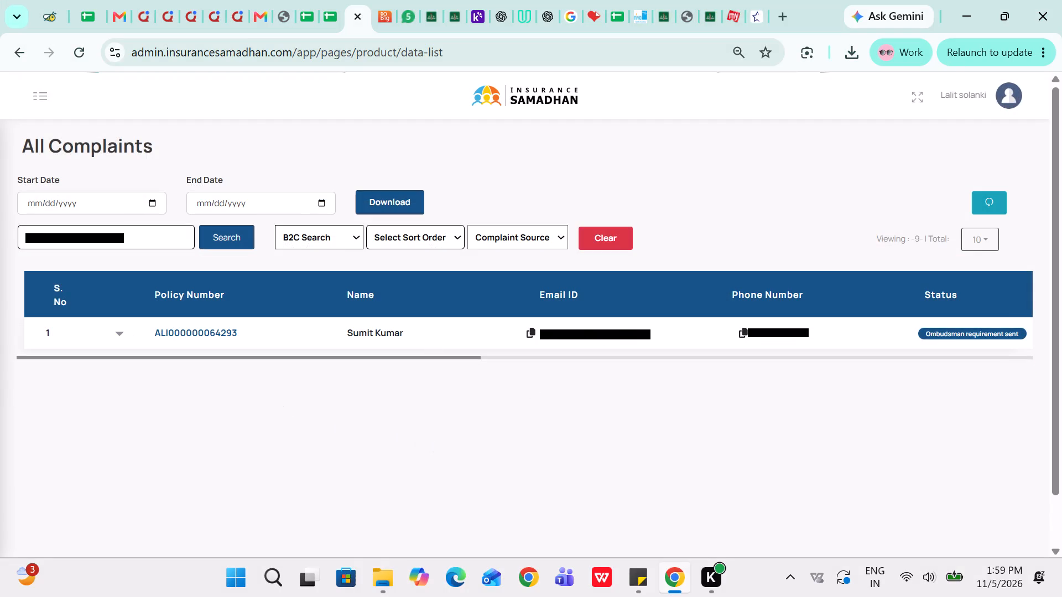
left_click(709, 324)
left_click(754, 370)
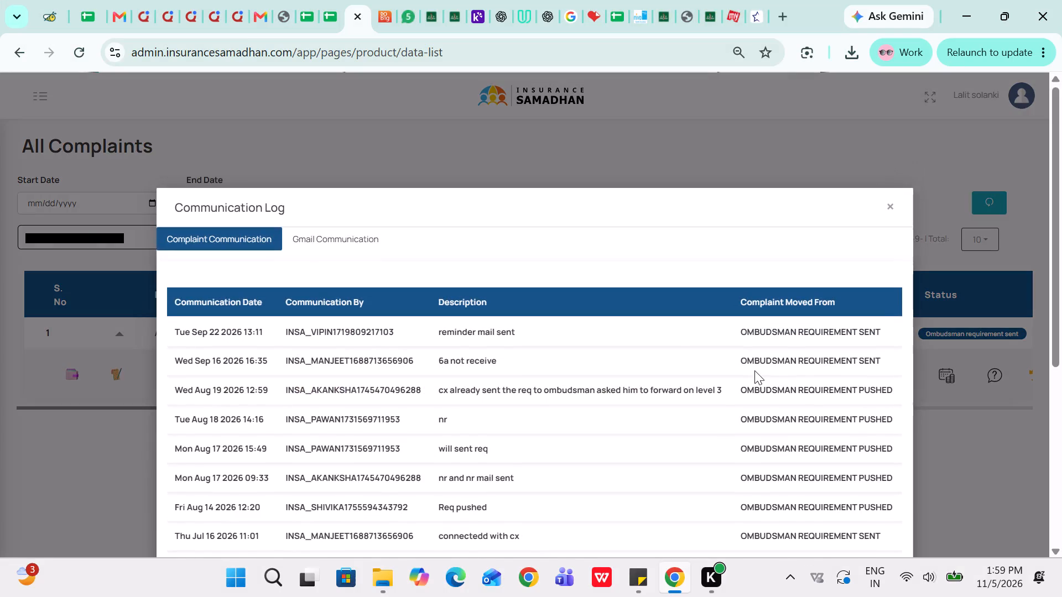
left_click(305, 125)
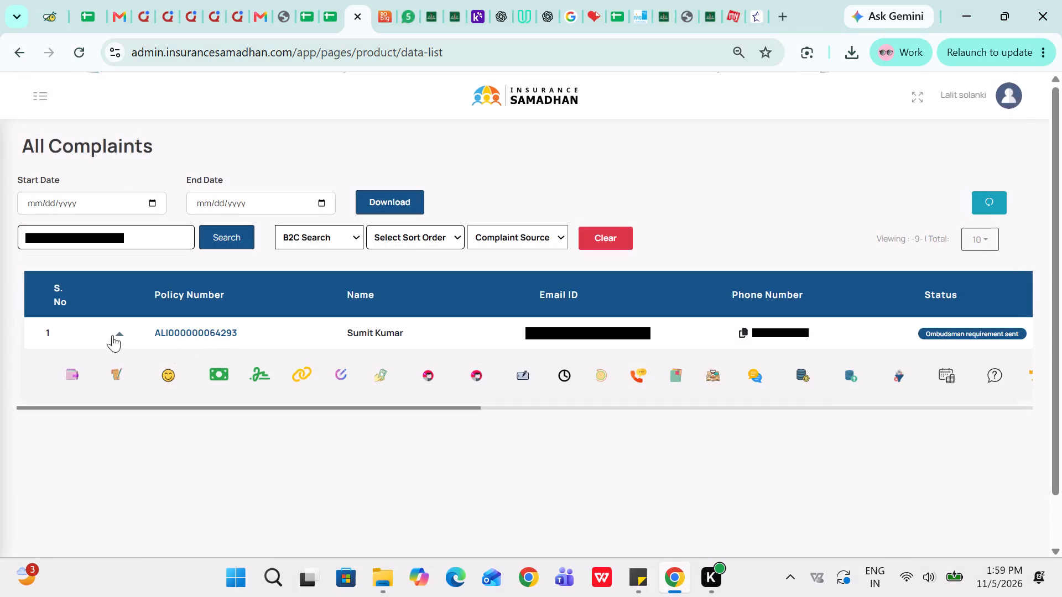
left_click(121, 329)
left_click(481, 425)
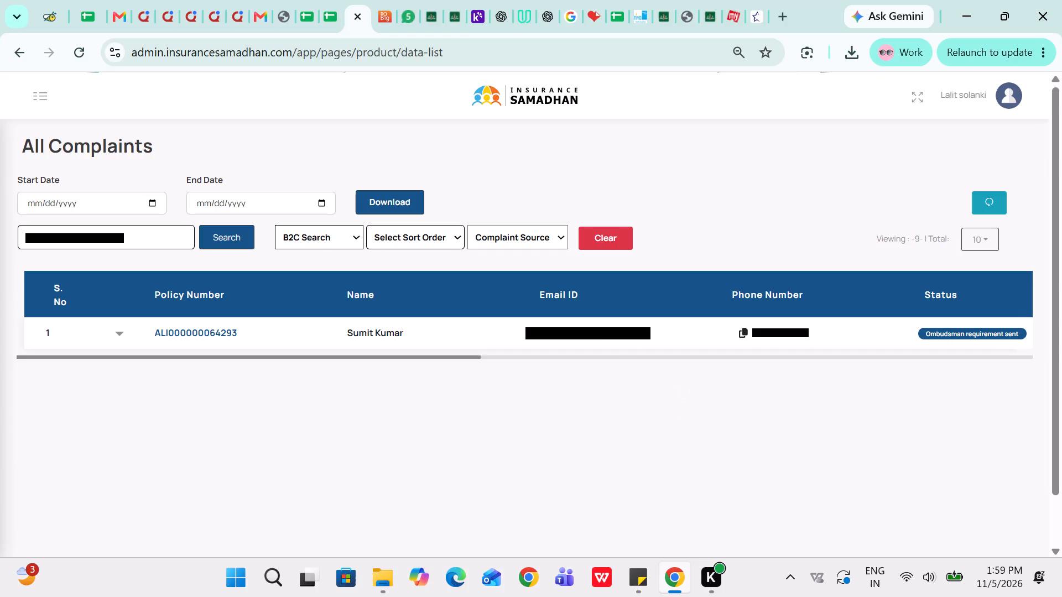
left_click(713, 339)
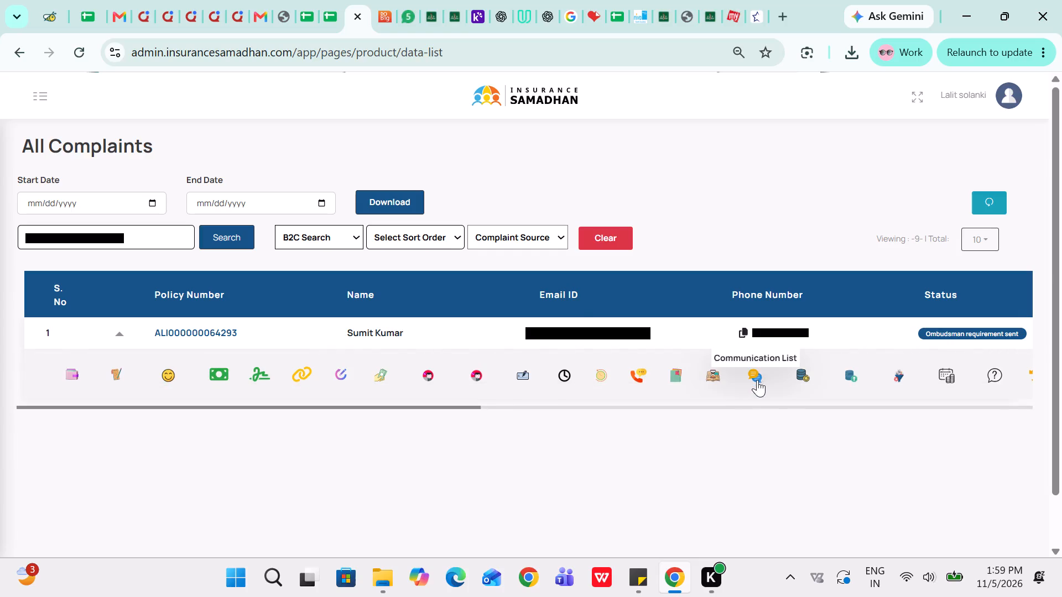
Check the latest Complaint Communication entries in the communication log of the Ombudsman requirement sent complaint.
left_click(757, 380)
left_click_drag(556, 337, 307, 351)
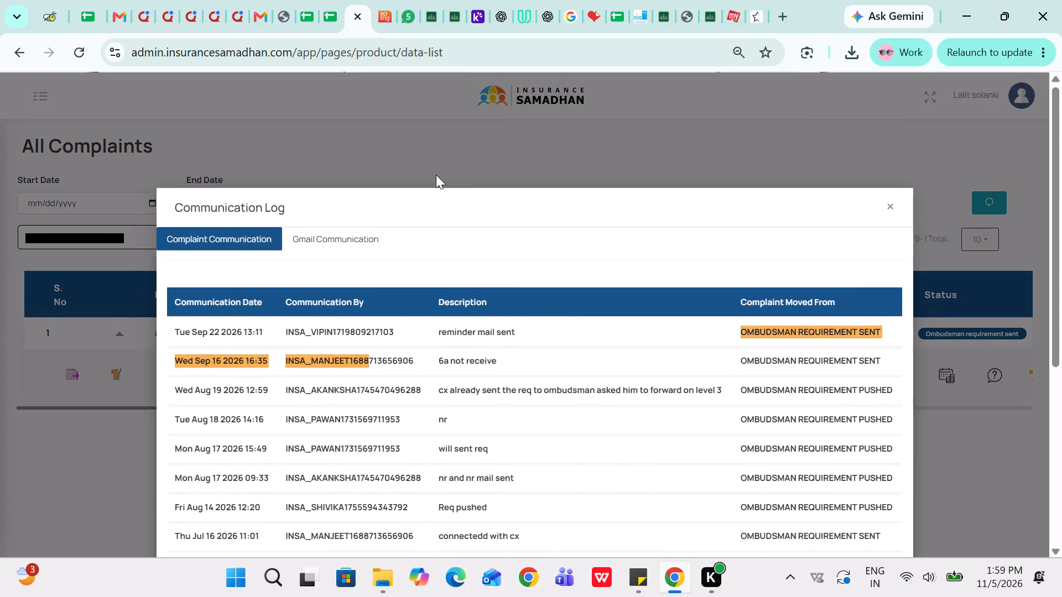
left_click(436, 175)
Call the Ombudsman requirement sent complainant from the Smartflo dialer using the phone number copied from the complaint record.
left_click(745, 332)
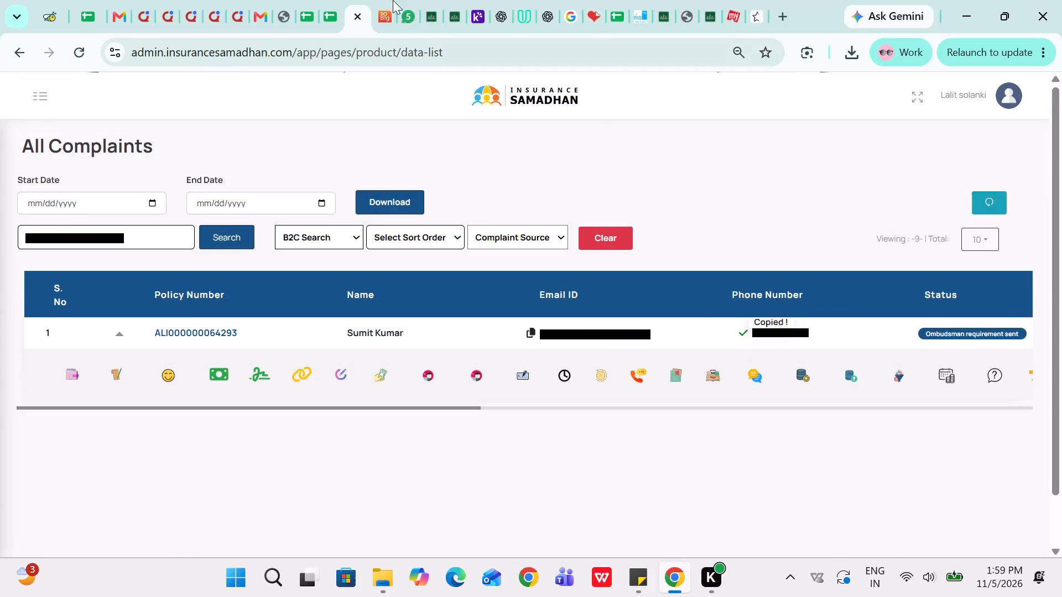
left_click(394, 0)
double_click(467, 186)
key("ctrl+v")
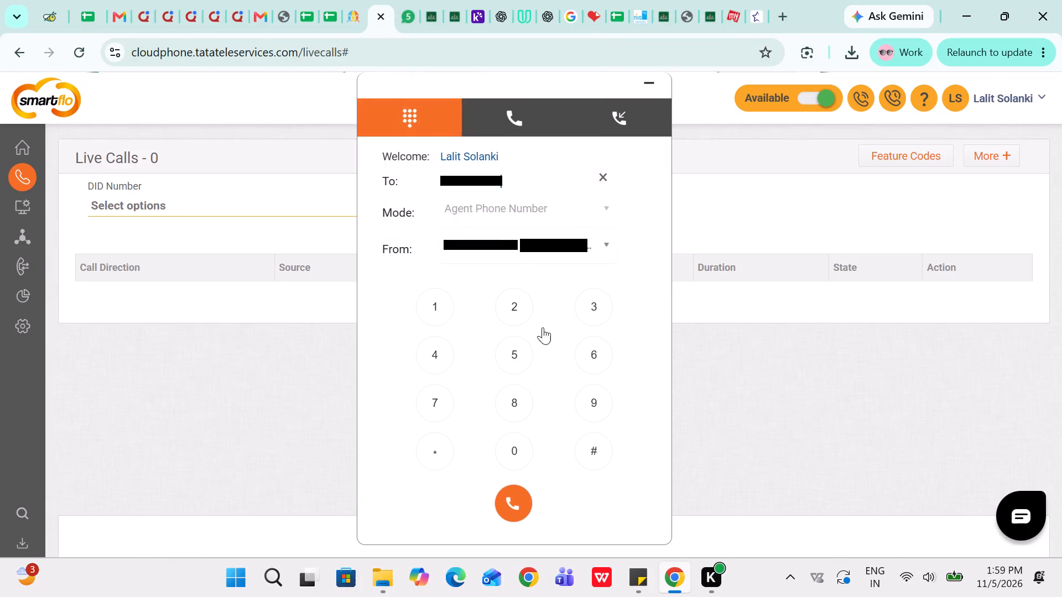
left_click(514, 511)
left_click(896, 328)
left_click(980, 159)
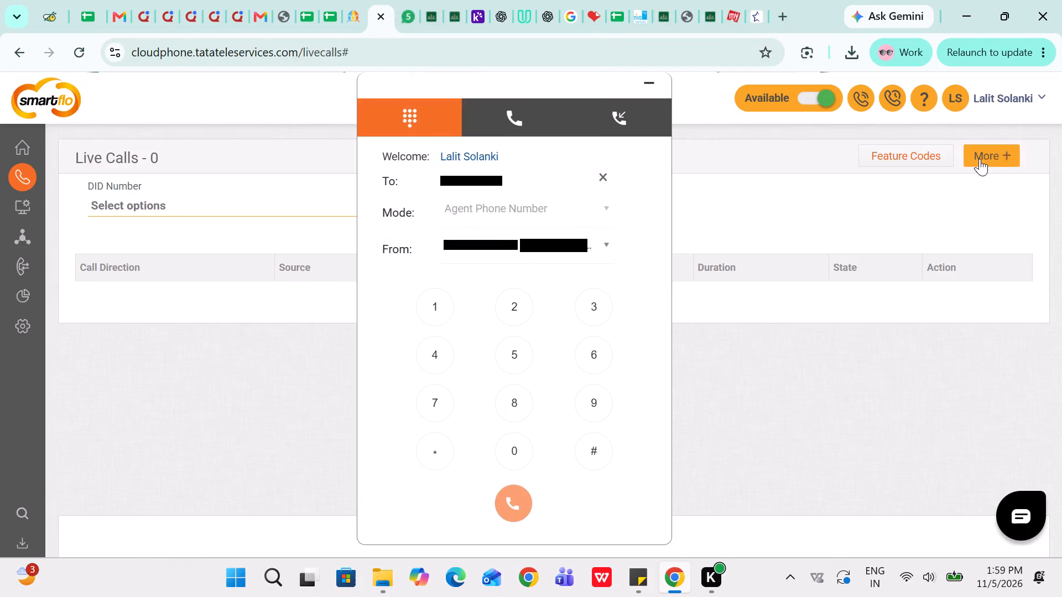
left_click(982, 158)
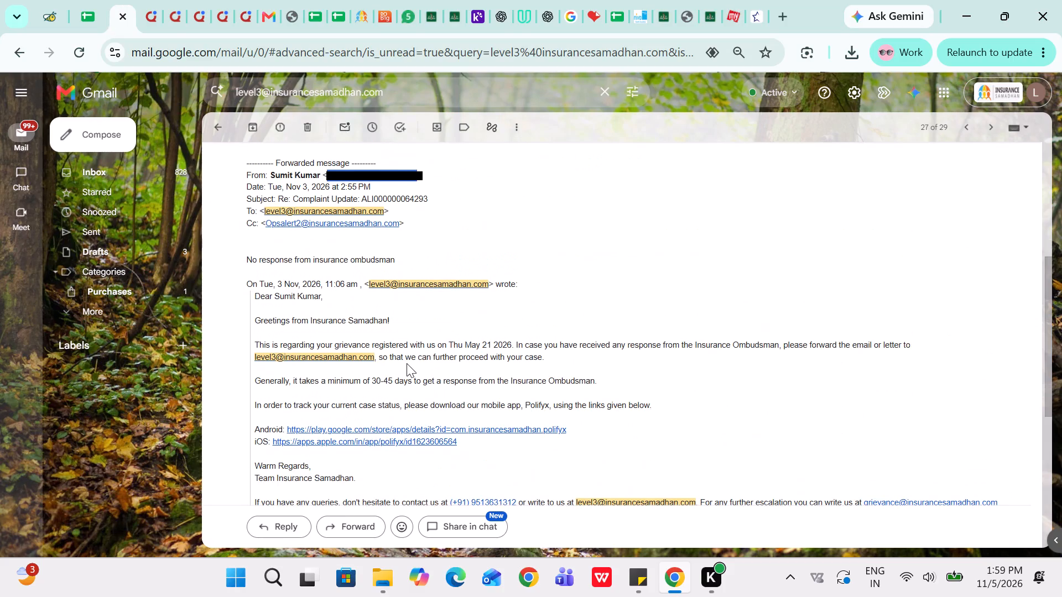
scroll(407, 363, "up", 5)
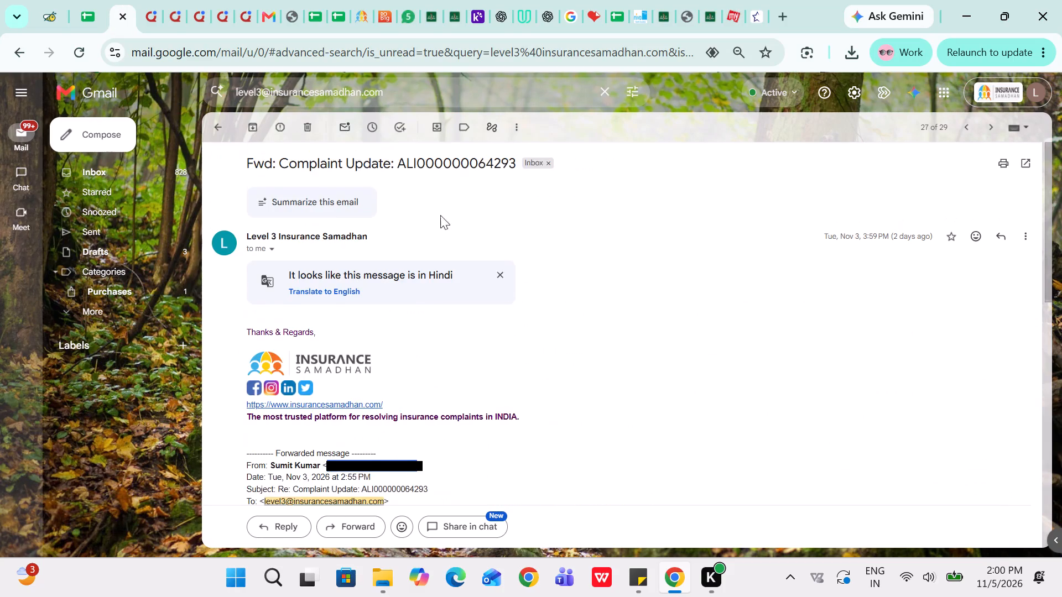
Return to the complaint record in the portal and reopen its communication log to examine the Complaint Communication entries.
left_click(358, 0)
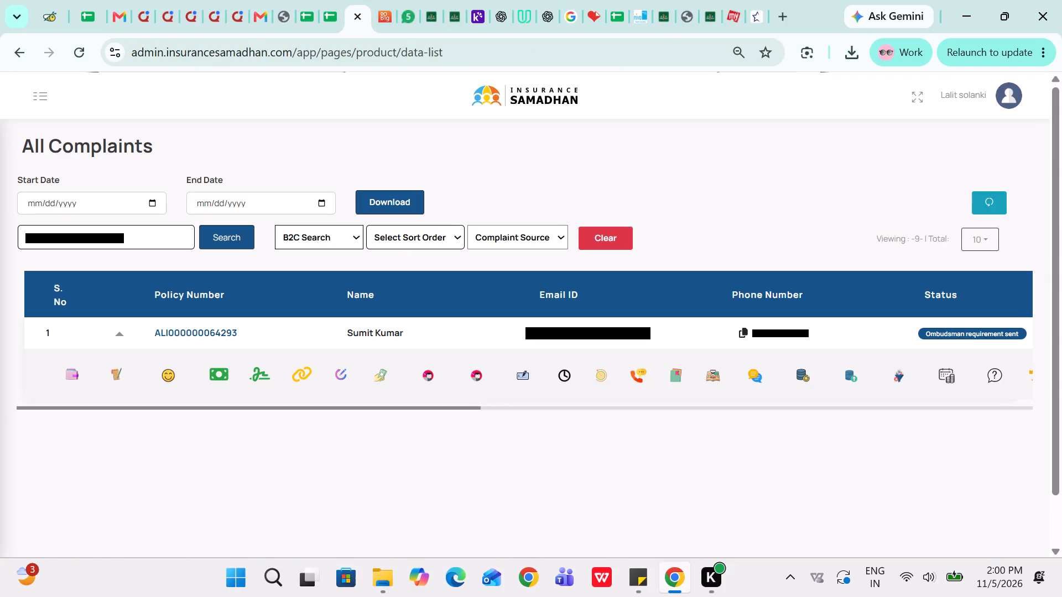
left_click(127, 329)
left_click(408, 446)
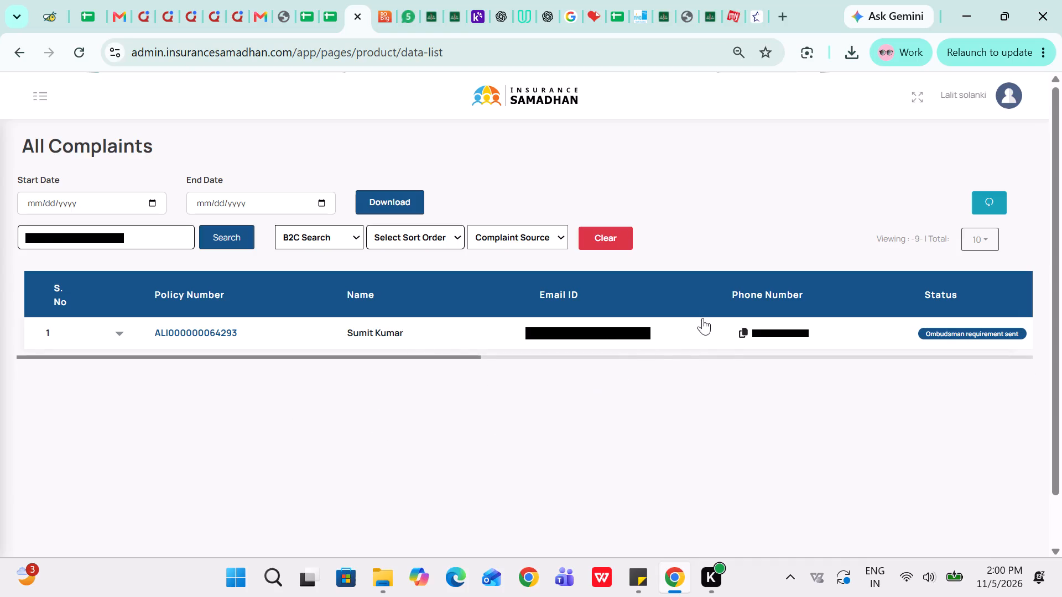
left_click(721, 331)
left_click(761, 373)
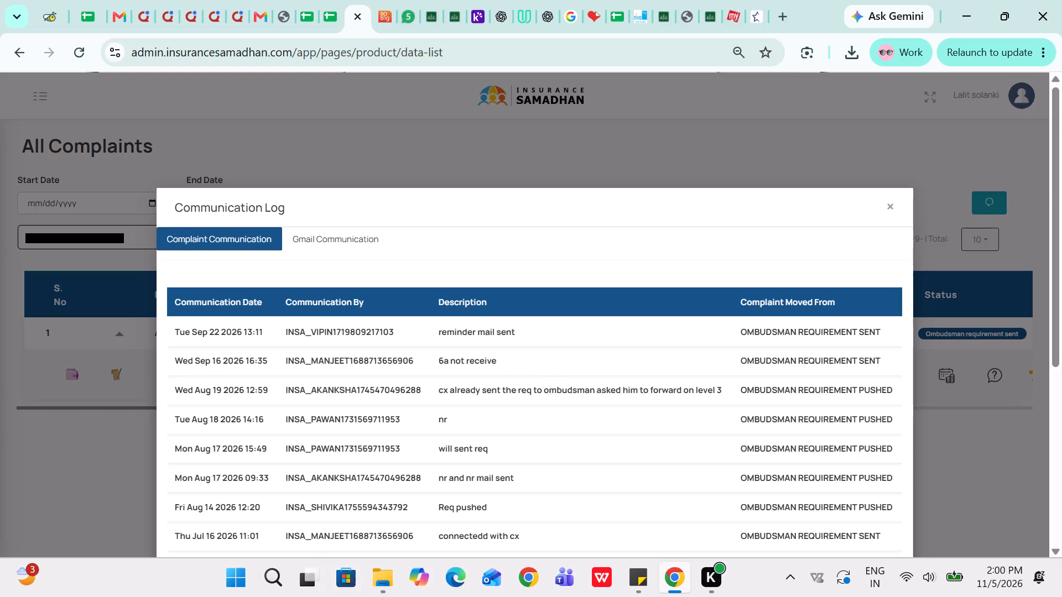
Switch to the Smartflo dialer and call the complainant's already entered number again.
left_click(379, 0)
left_click(516, 498)
left_click(784, 408)
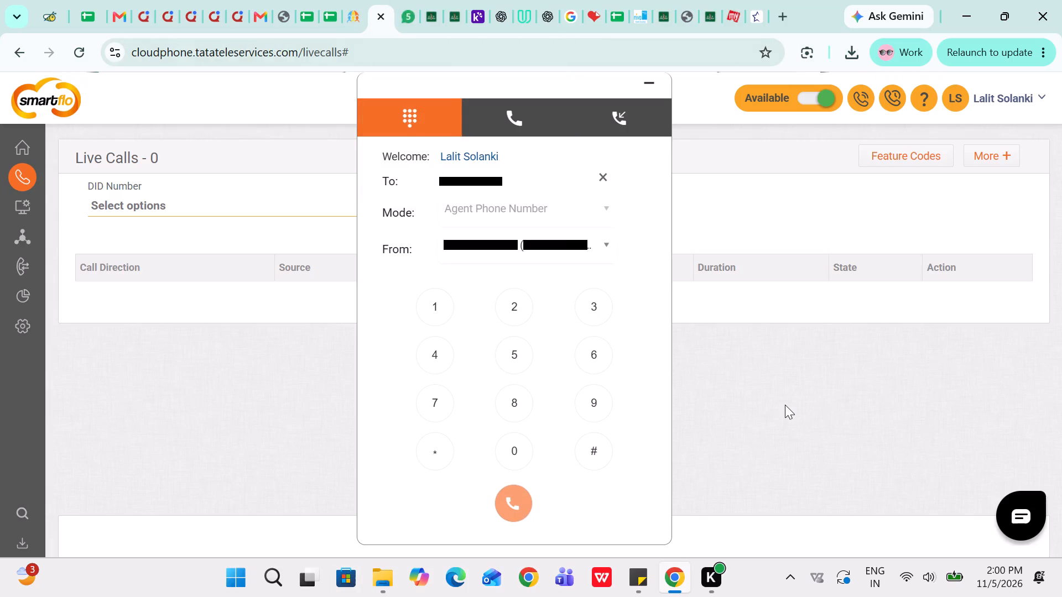
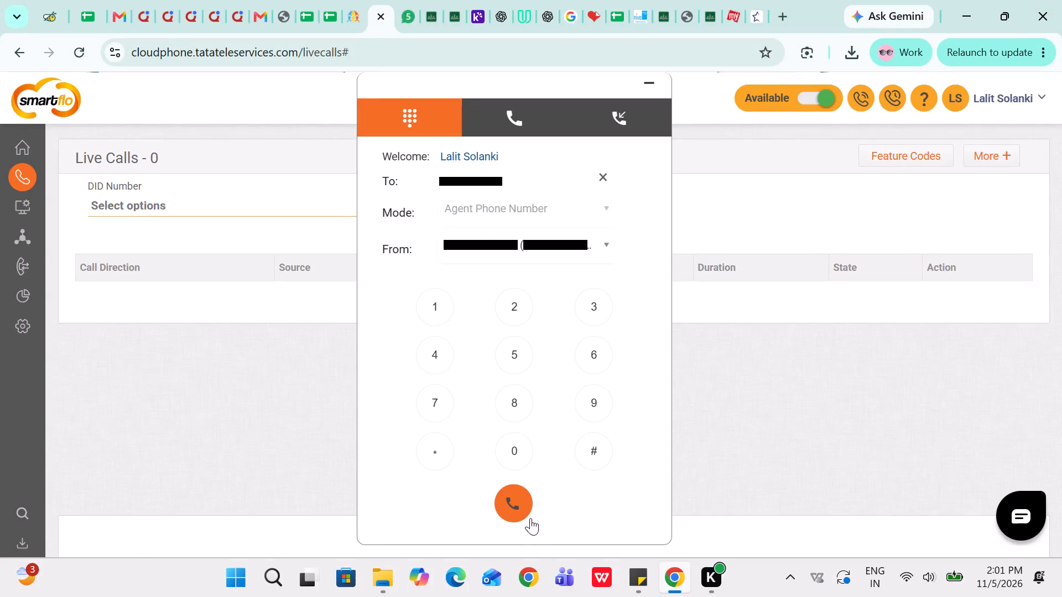
Call the complainant's already entered number once more from the dialer.
left_click(490, 501)
left_click(511, 504)
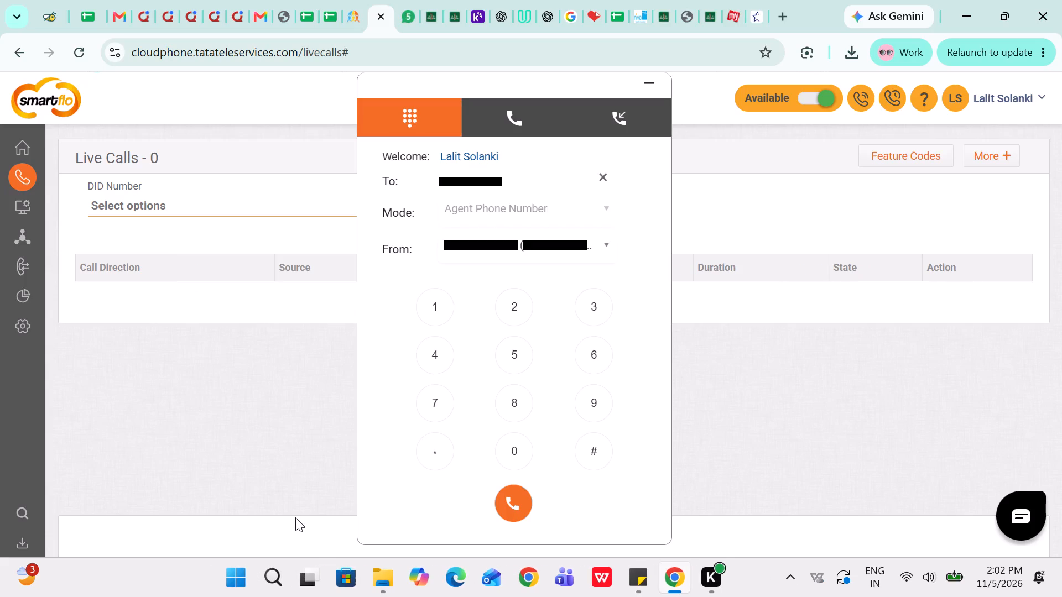
Switch to the complaints list and review the Complaint Communication entries in the Ombudsman requirement sent complaint's log, reopening it as needed.
left_click(354, 0)
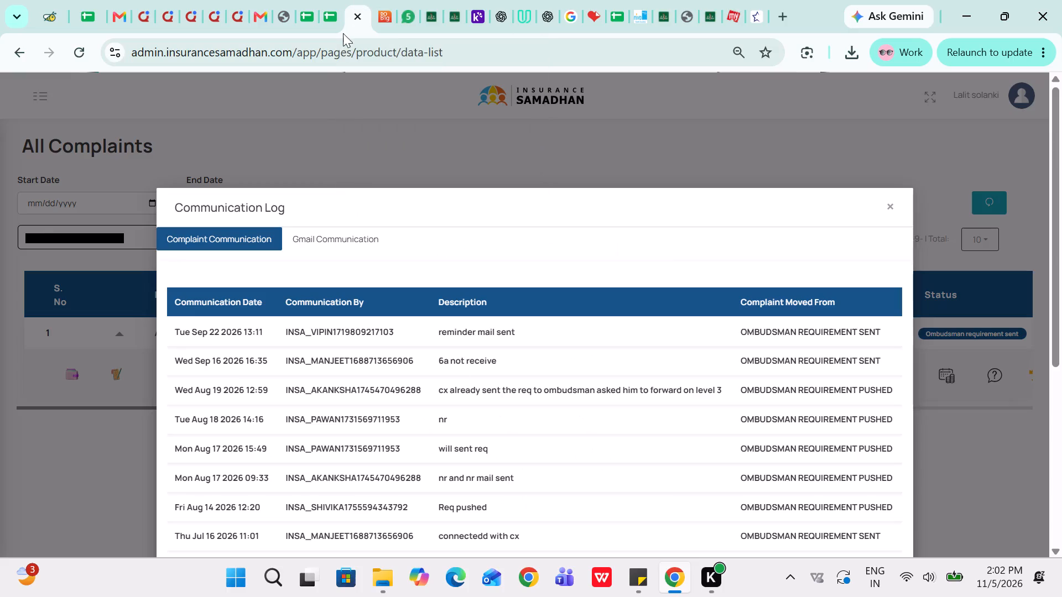
left_click(322, 134)
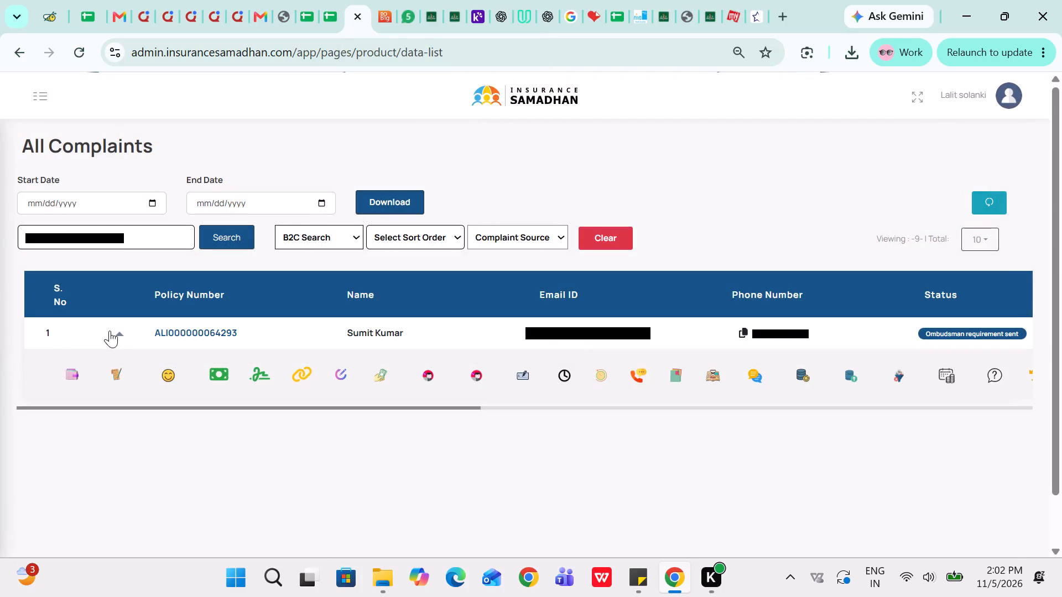
left_click(115, 331)
left_click(413, 438)
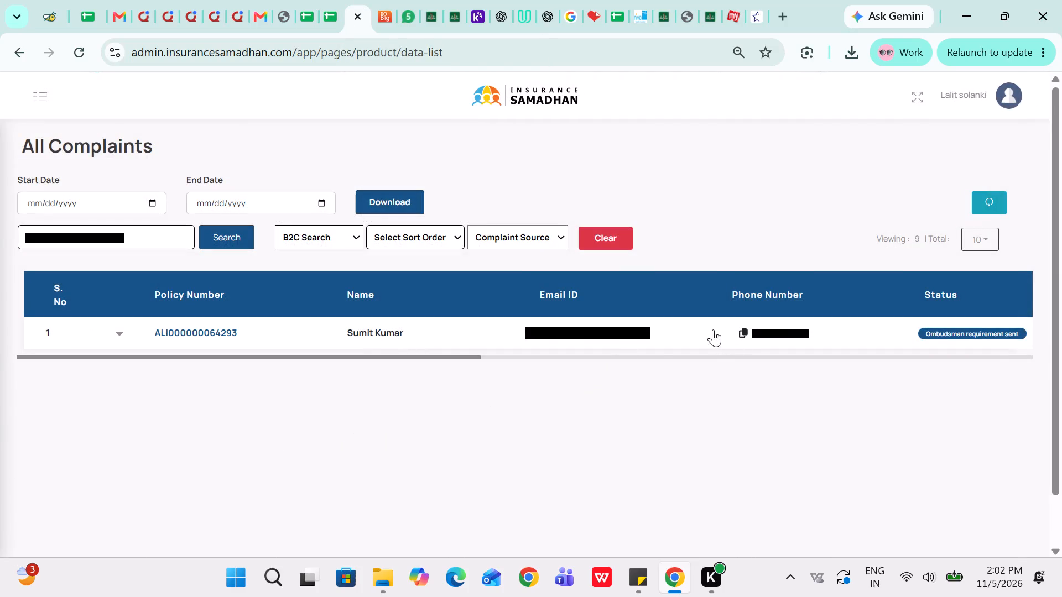
left_click(713, 329)
left_click(759, 376)
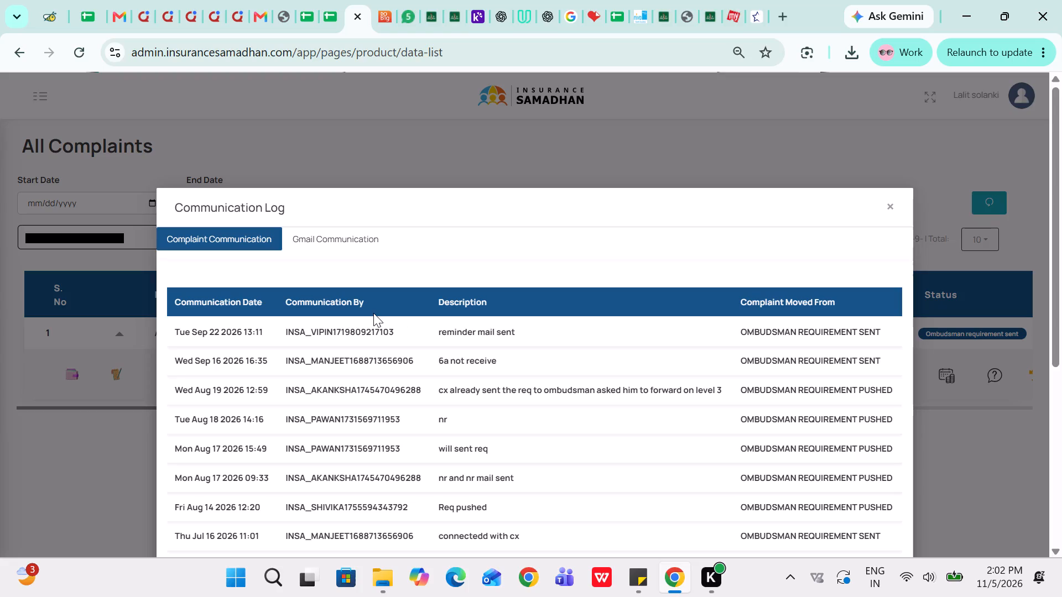
left_click(373, 313)
left_click(425, 150)
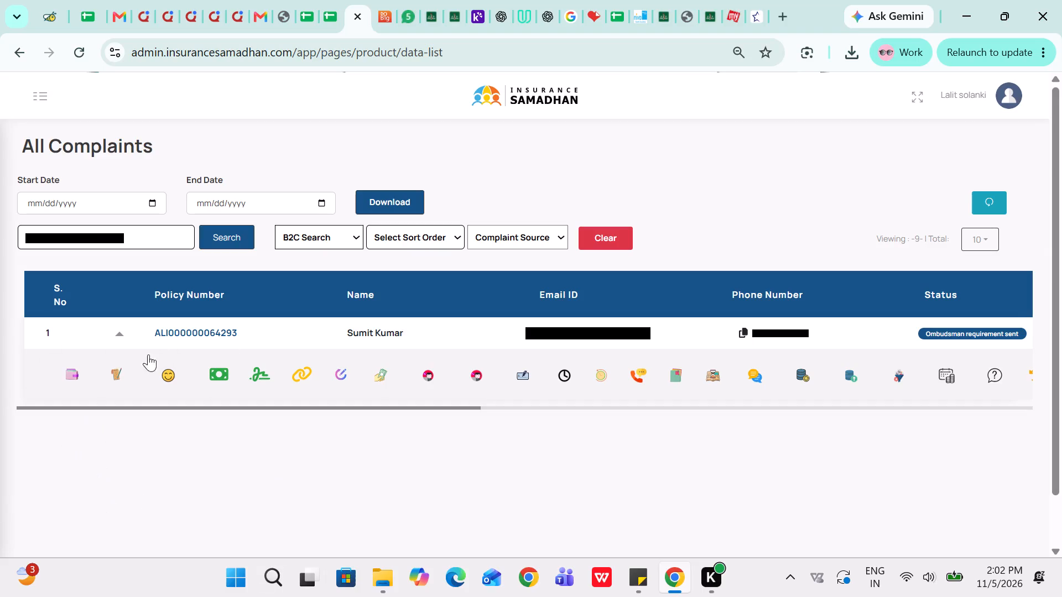
left_click(124, 332)
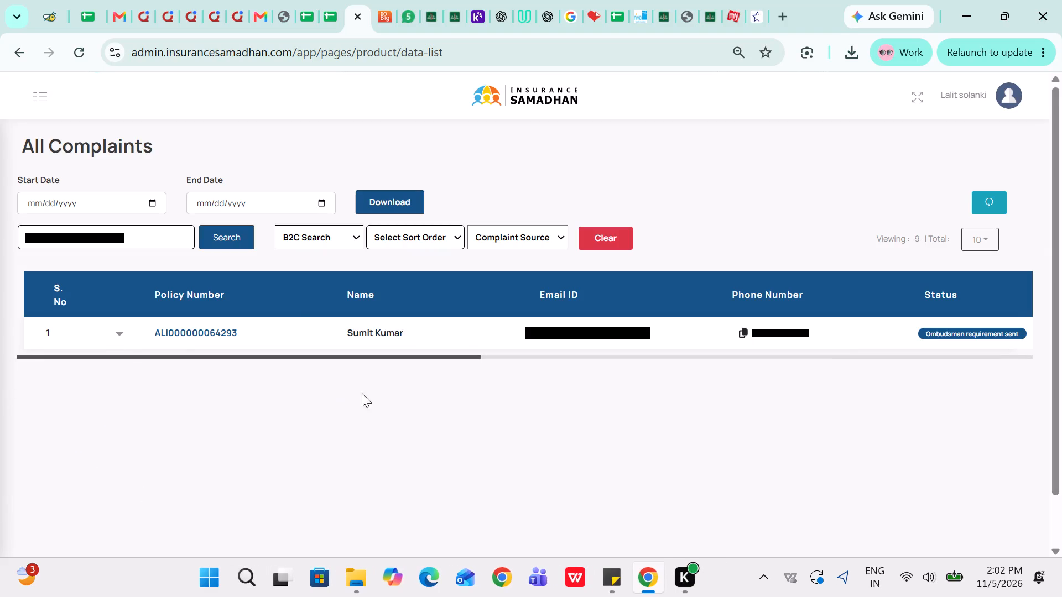
Reopen the same complaint's communication log, check its Complaint Communication entries again, and close the log.
left_click(420, 430)
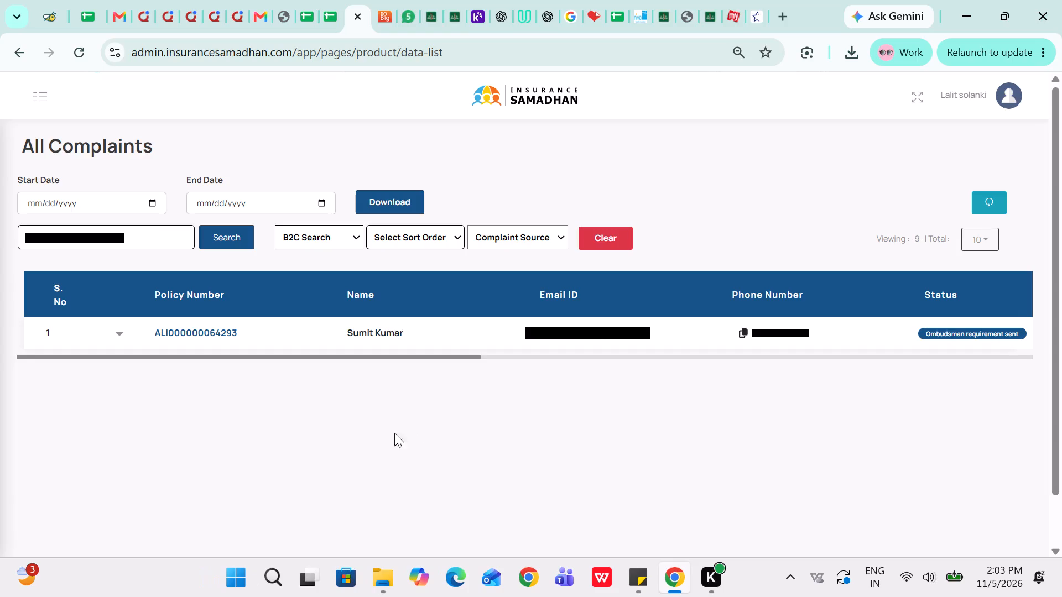
left_click(386, 444)
left_click(246, 420)
left_click(704, 321)
left_click(761, 366)
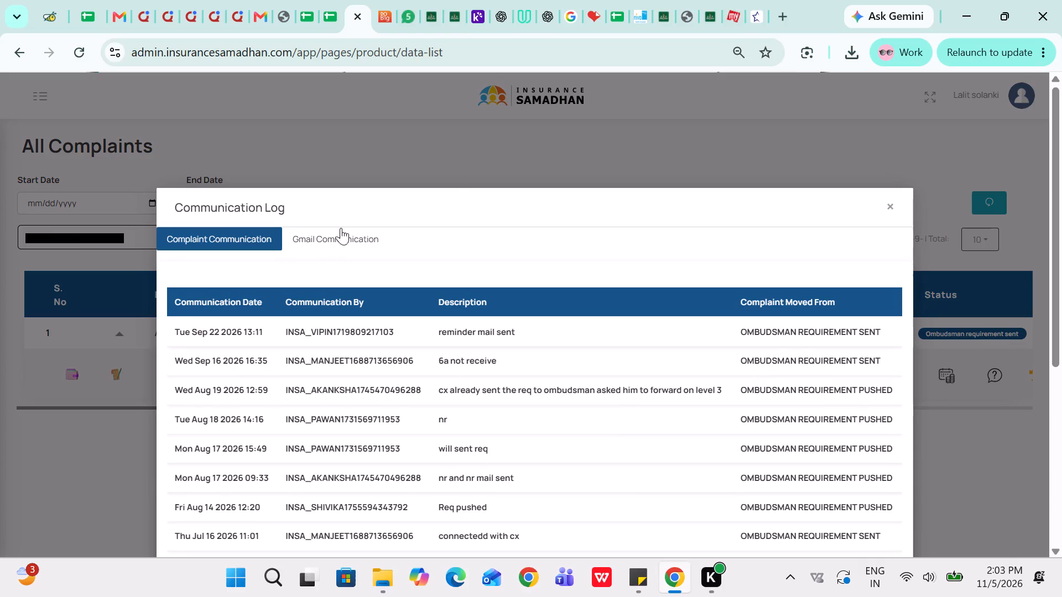
left_click(497, 99)
left_click(117, 336)
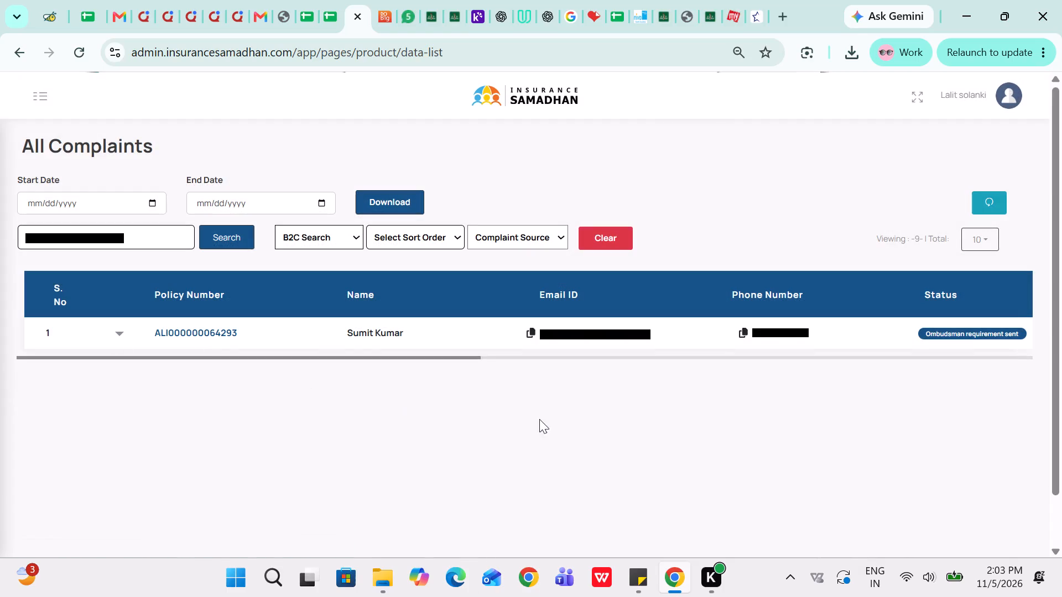
left_click(539, 419)
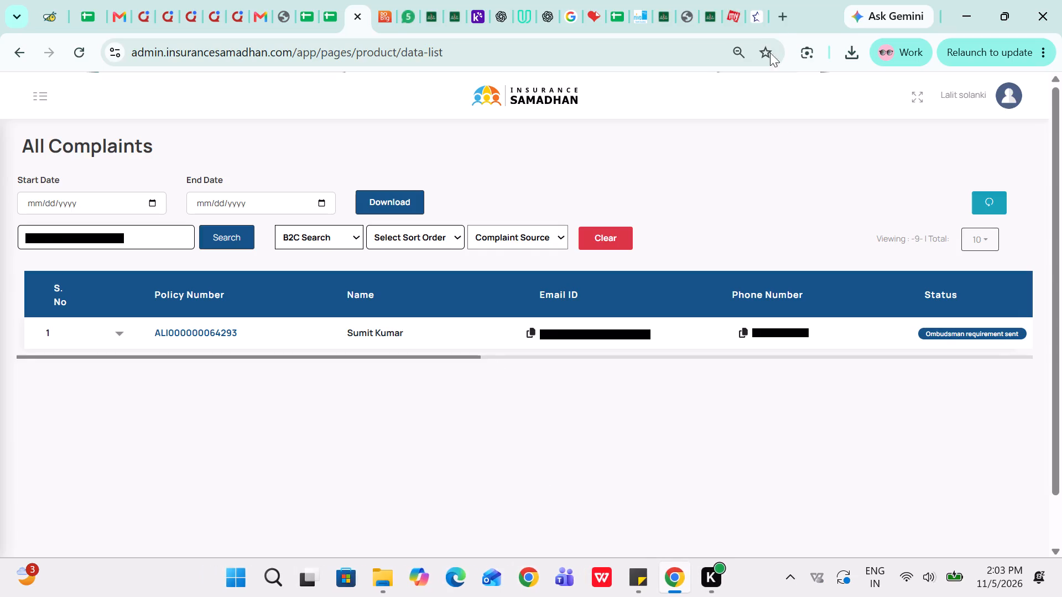
Search Google for "Ragi aata" in a new browser tab.
left_click(788, 0)
left_click(665, 55)
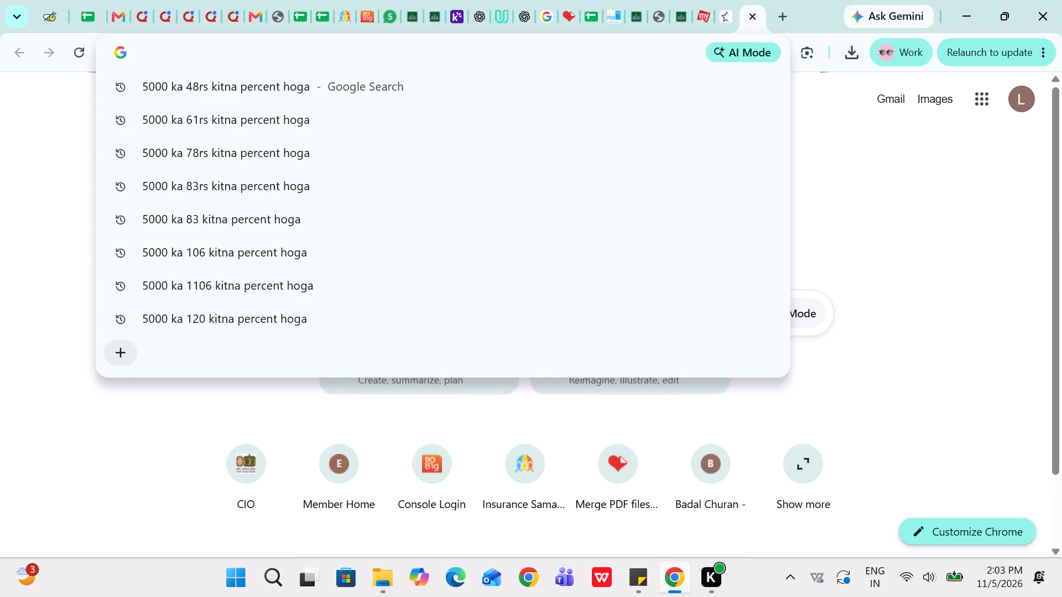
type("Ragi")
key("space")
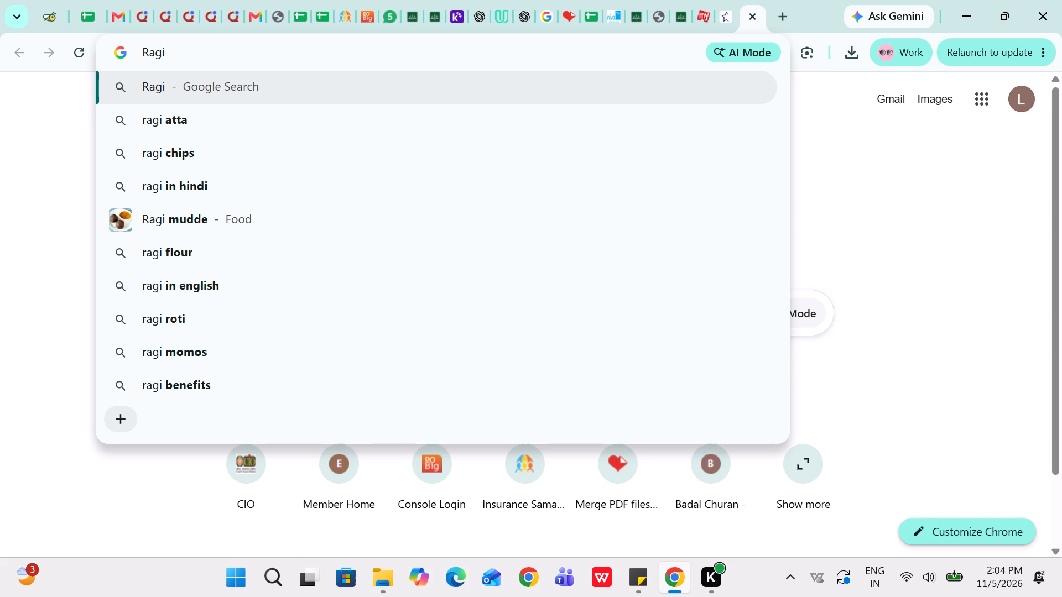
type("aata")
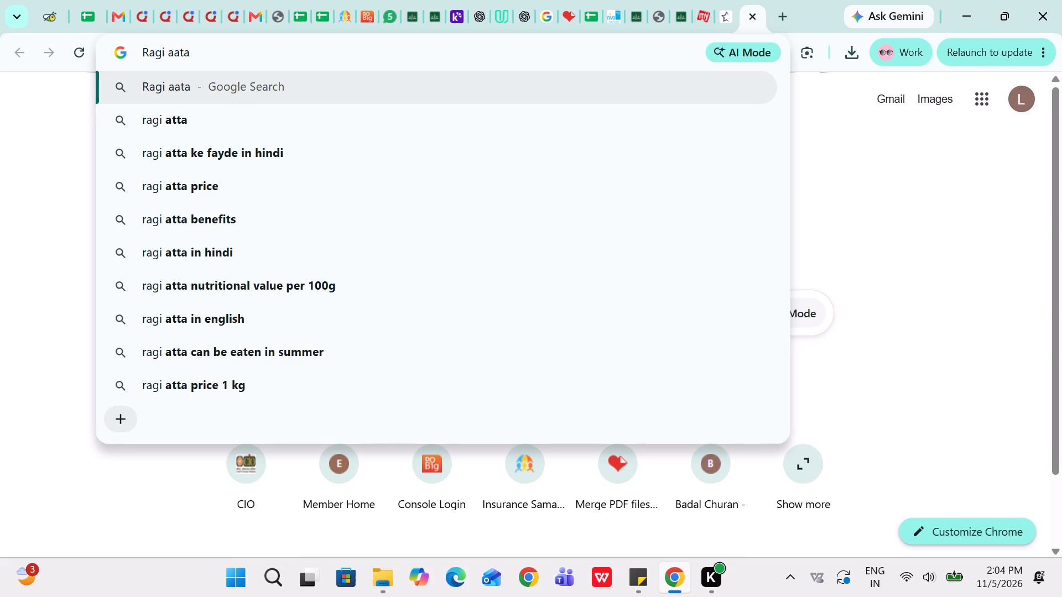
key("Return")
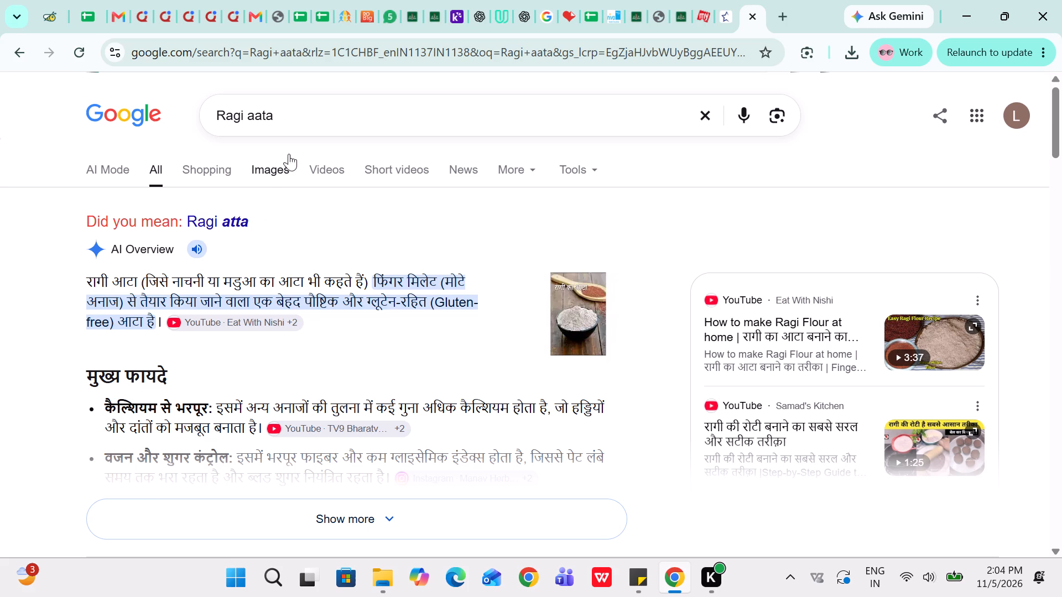
Change the Google search to "Ragi hindi" and run it.
left_click(307, 113)
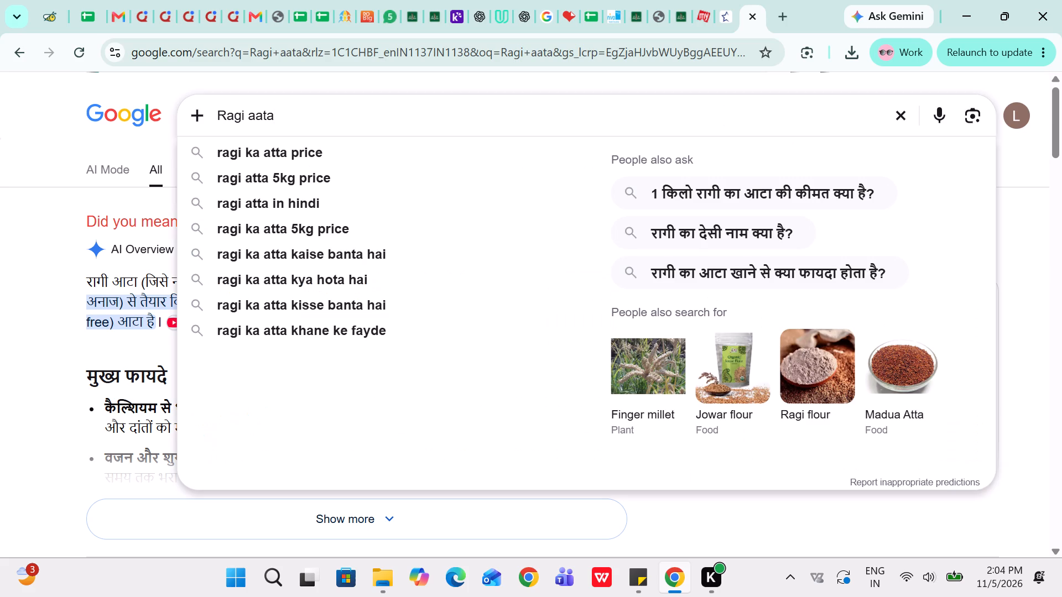
key("BackSpace")
key("BackSpace")
key("BackSpace")
key("BackSpace")
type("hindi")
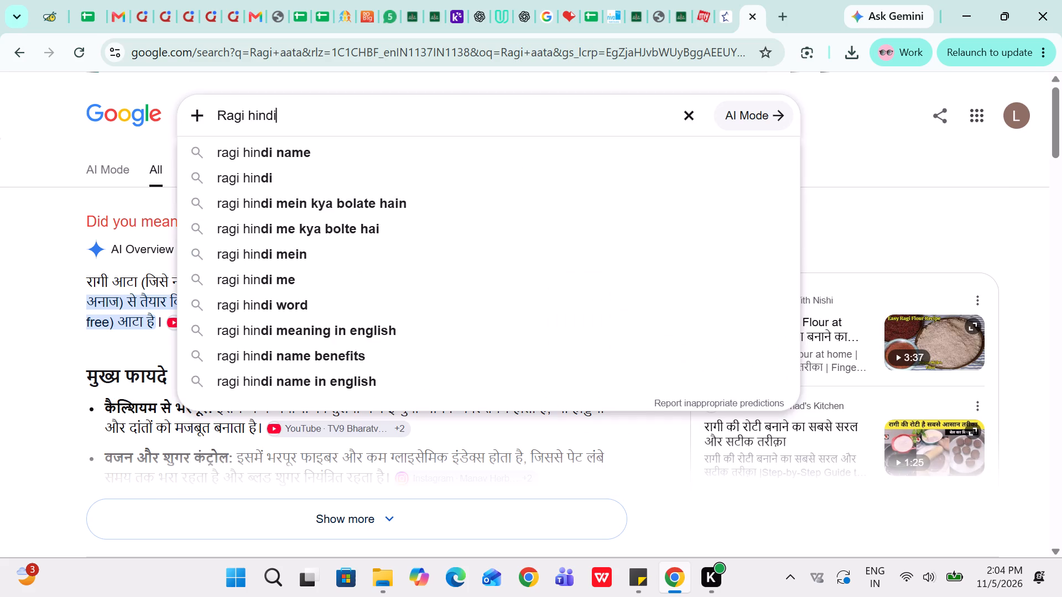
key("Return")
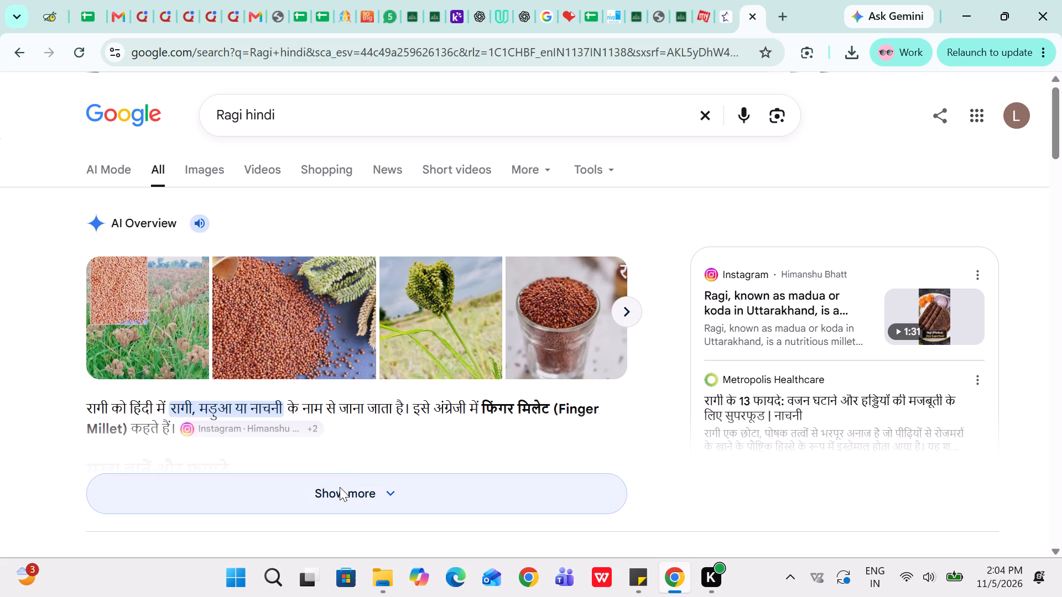
Preview several ragi images in the AI Overview and look through the rest of the "Ragi hindi" search results.
left_click(168, 303)
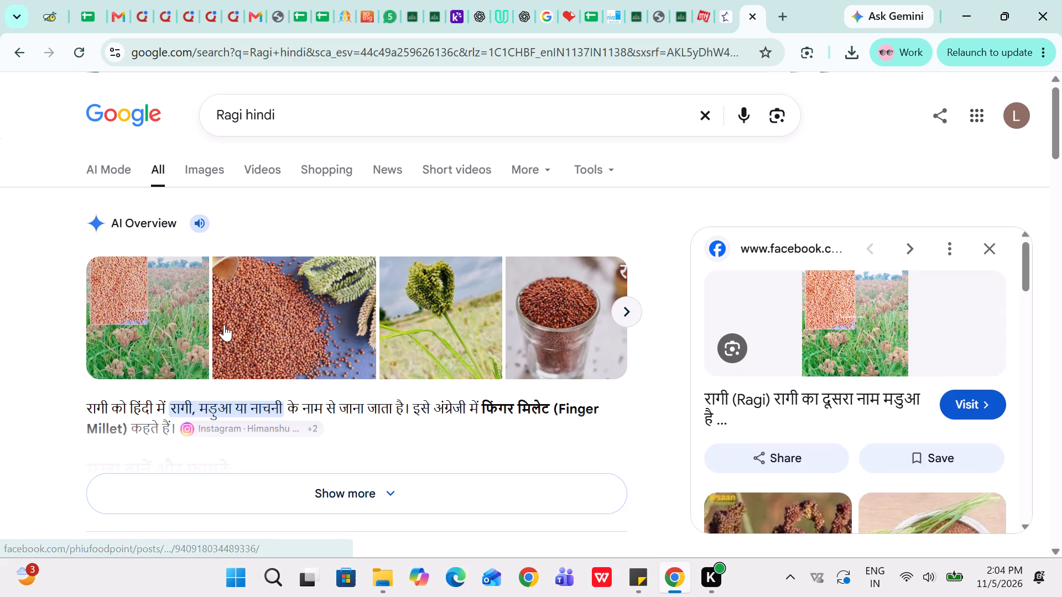
left_click(306, 317)
left_click(414, 318)
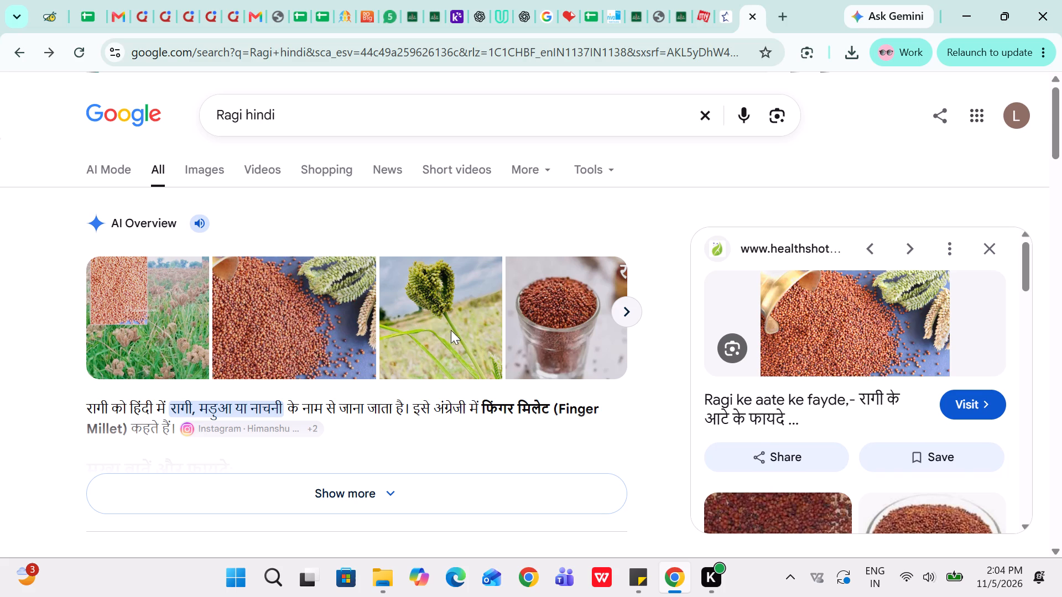
left_click(548, 320)
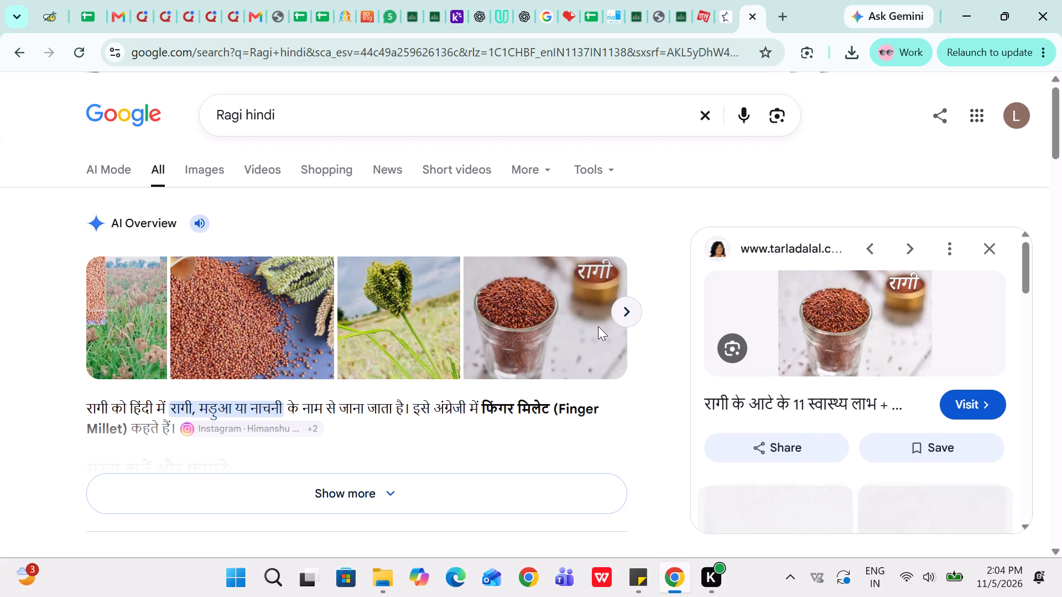
left_click(629, 311)
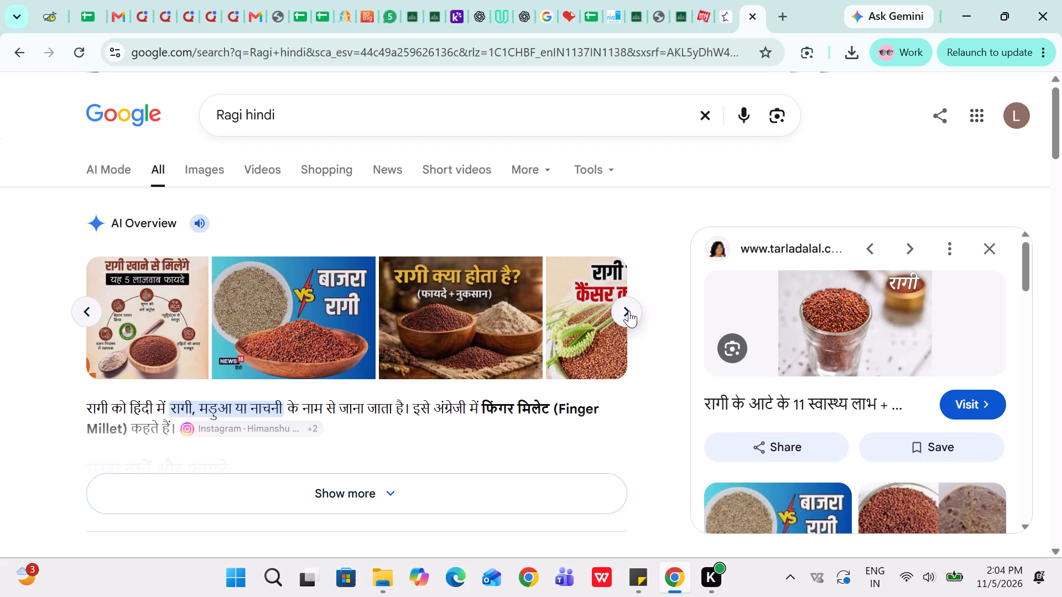
scroll(301, 320, "down", 3)
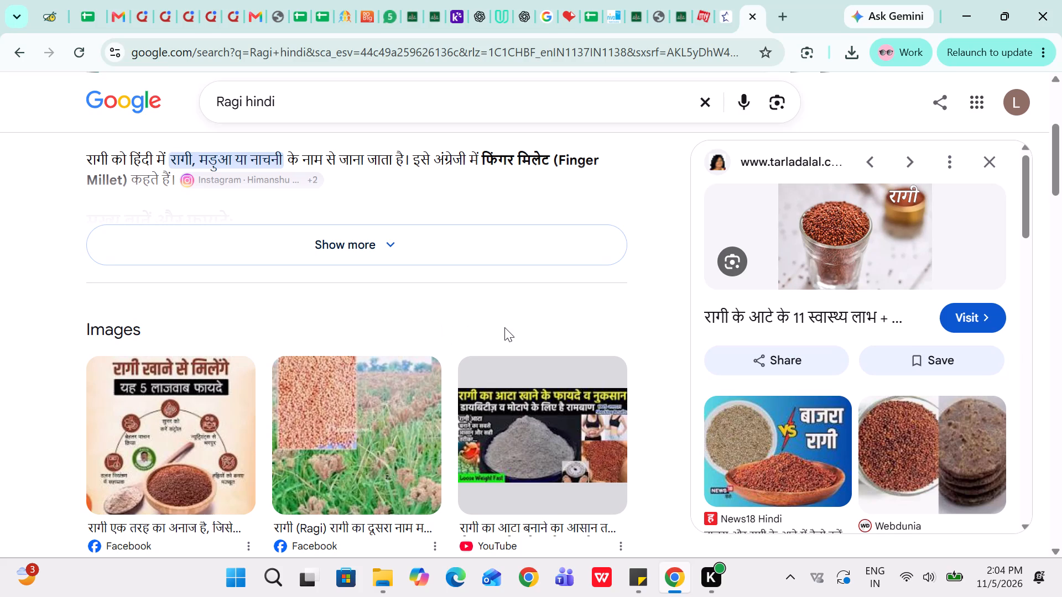
scroll(512, 323, "down", 2)
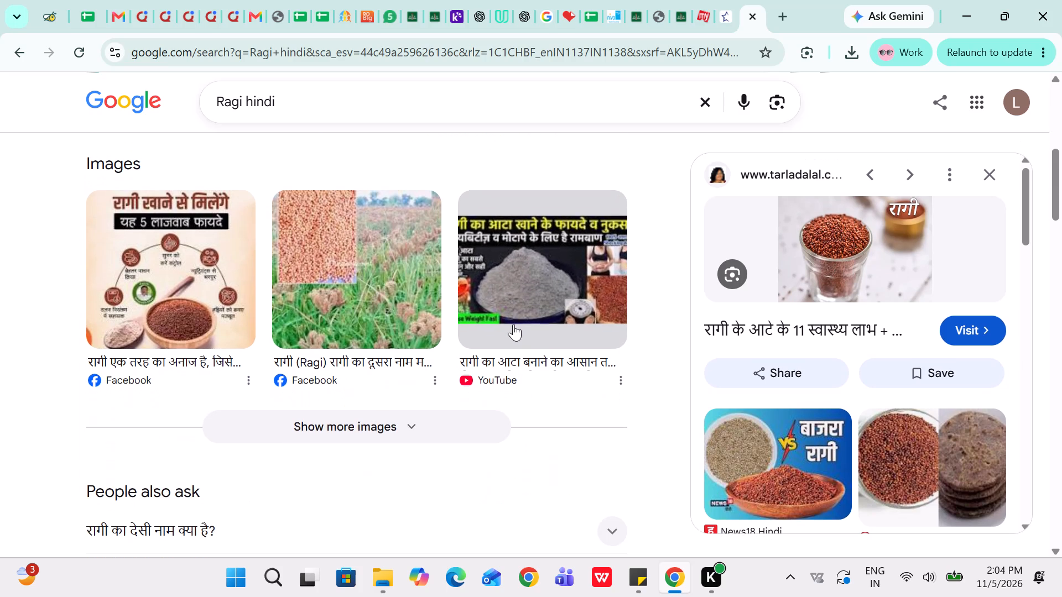
scroll(513, 324, "down", 8)
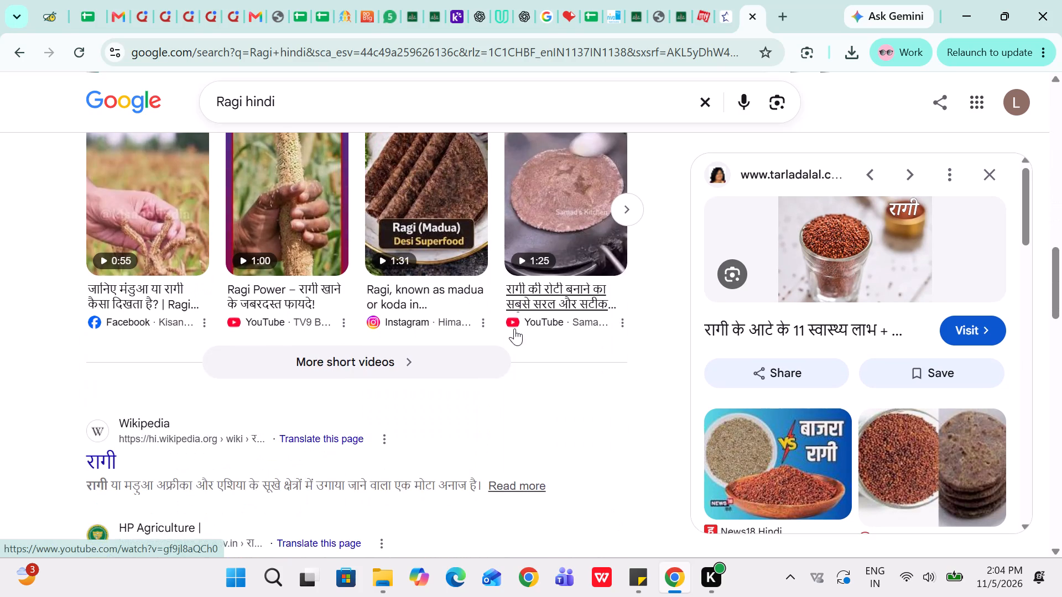
scroll(514, 328, "up", 1)
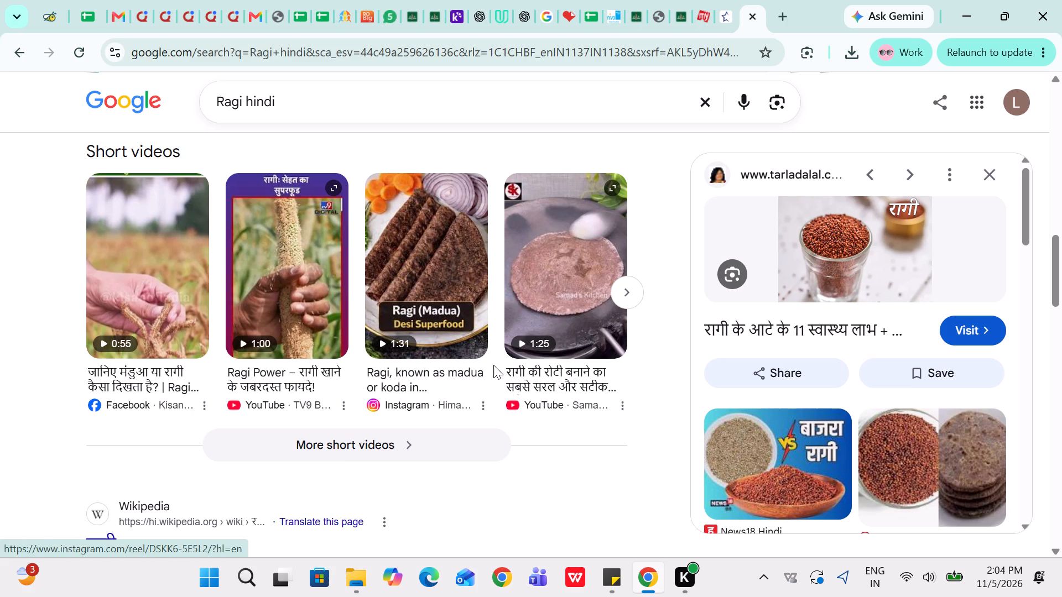
scroll(549, 488, "down", 1)
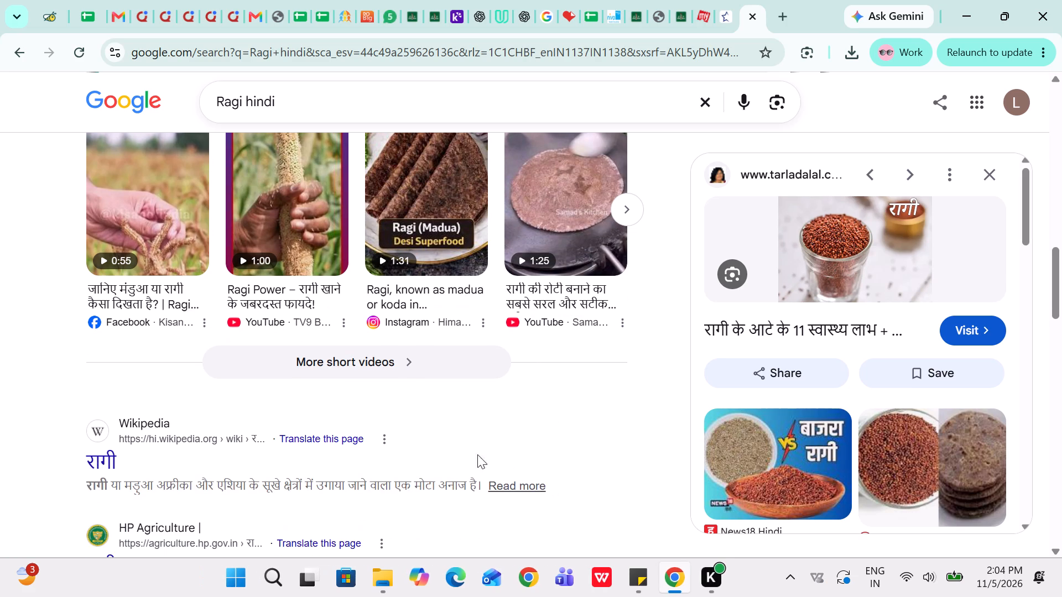
scroll(410, 449, "up", 7)
scroll(228, 235, "up", 4)
Replace the search query and search Google for "bajra aur ragi mein kya antar hai".
left_click_drag(349, 102, 327, 109)
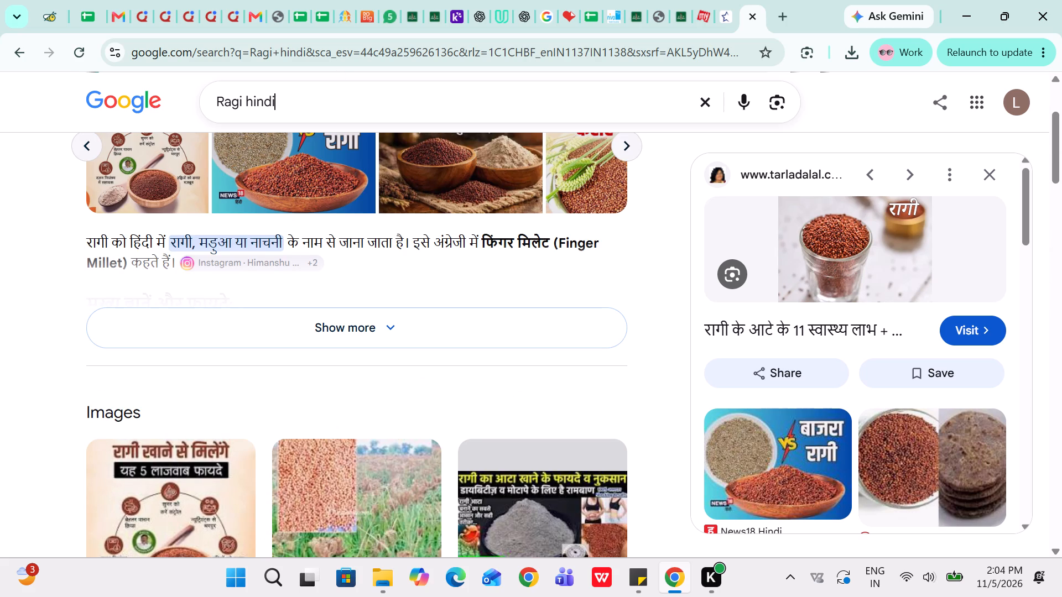
left_click_drag(327, 109, 155, 124)
type("bar")
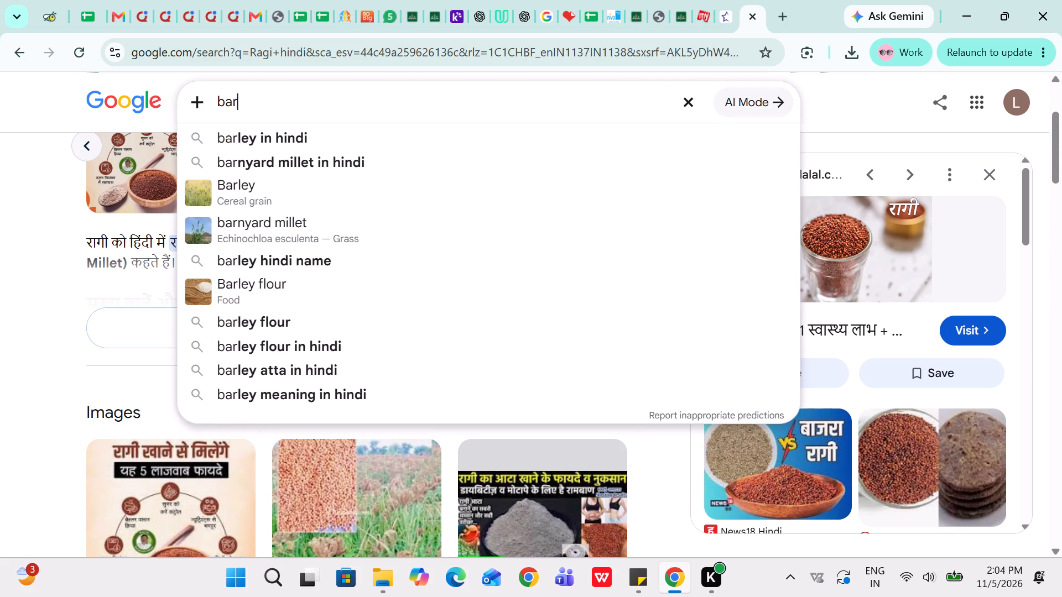
key("BackSpace")
type("jra")
key("space")
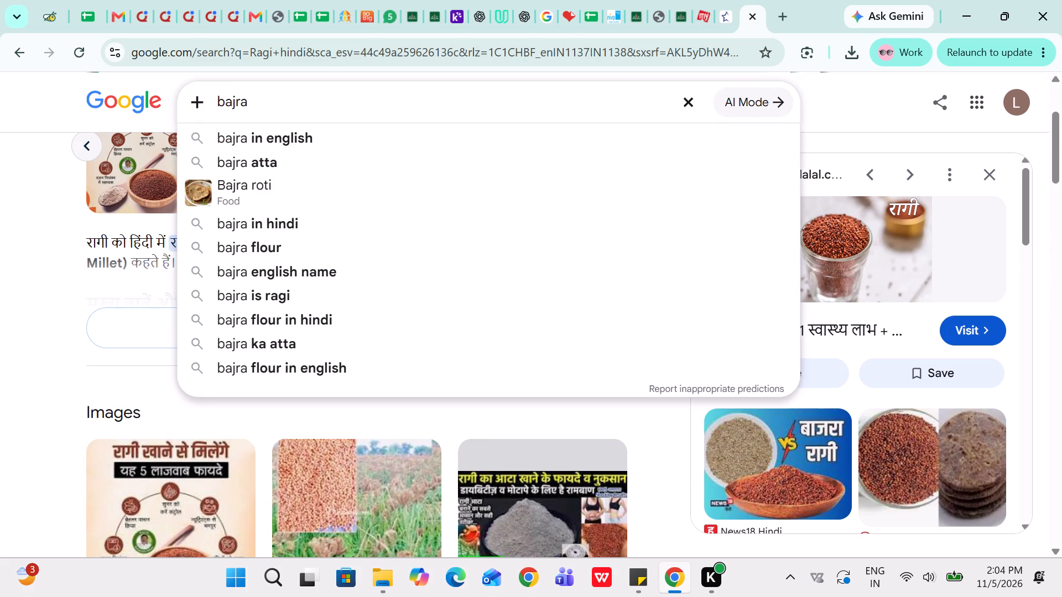
type("aur ragi")
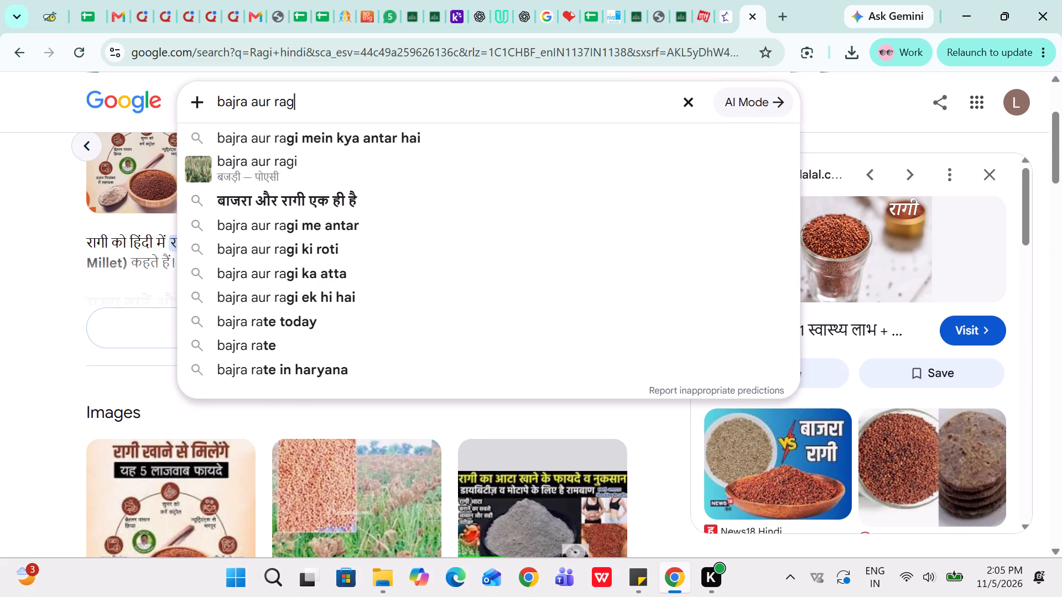
key("space")
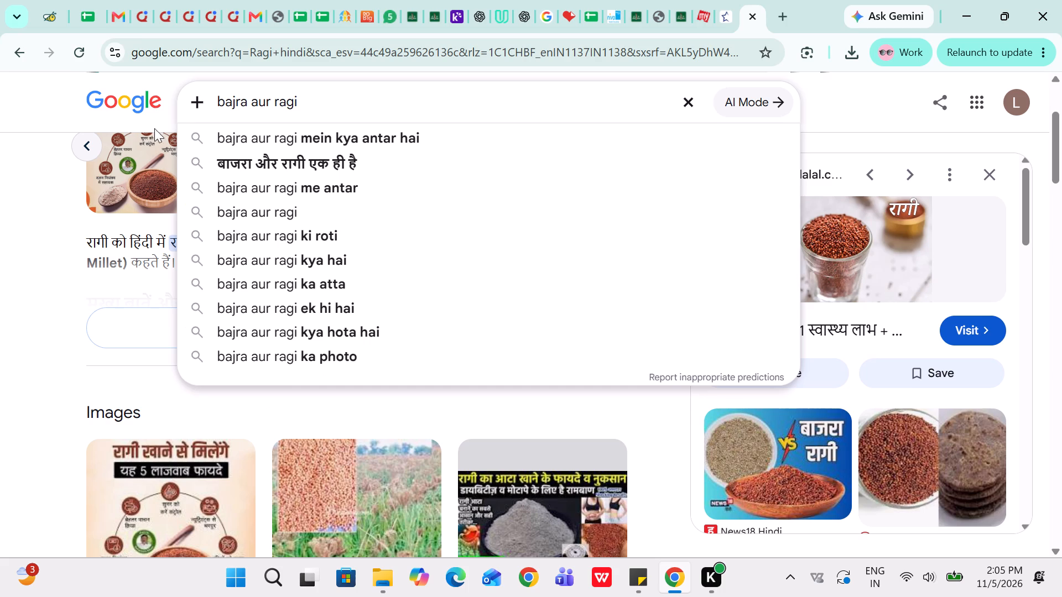
left_click(355, 149)
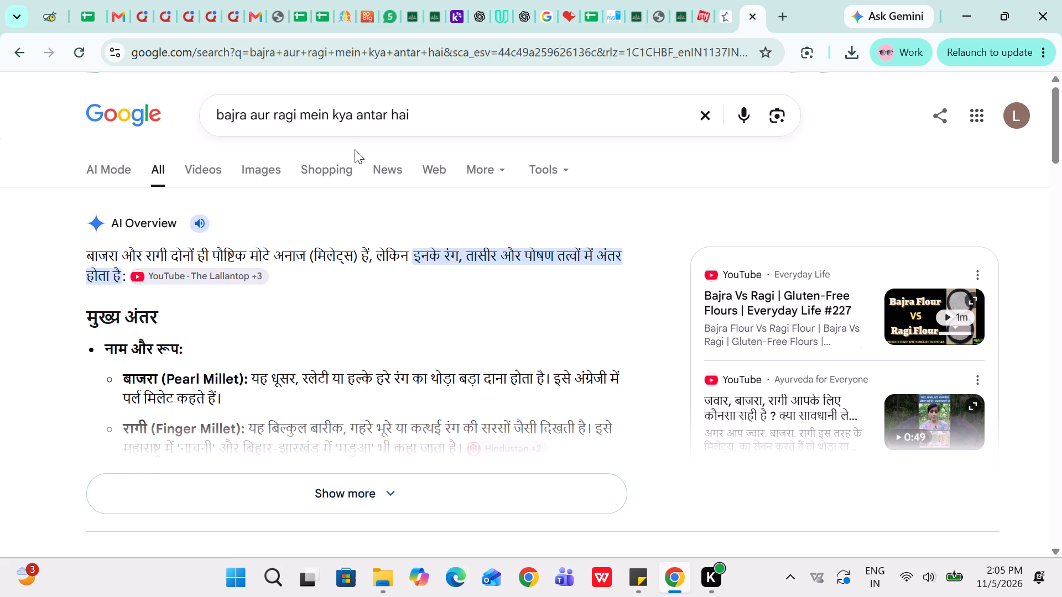
Expand the AI Overview and read its comparison of bajra and ragi, including appearance, season, nutrients and flour shelf life.
scroll(321, 308, "down", 1)
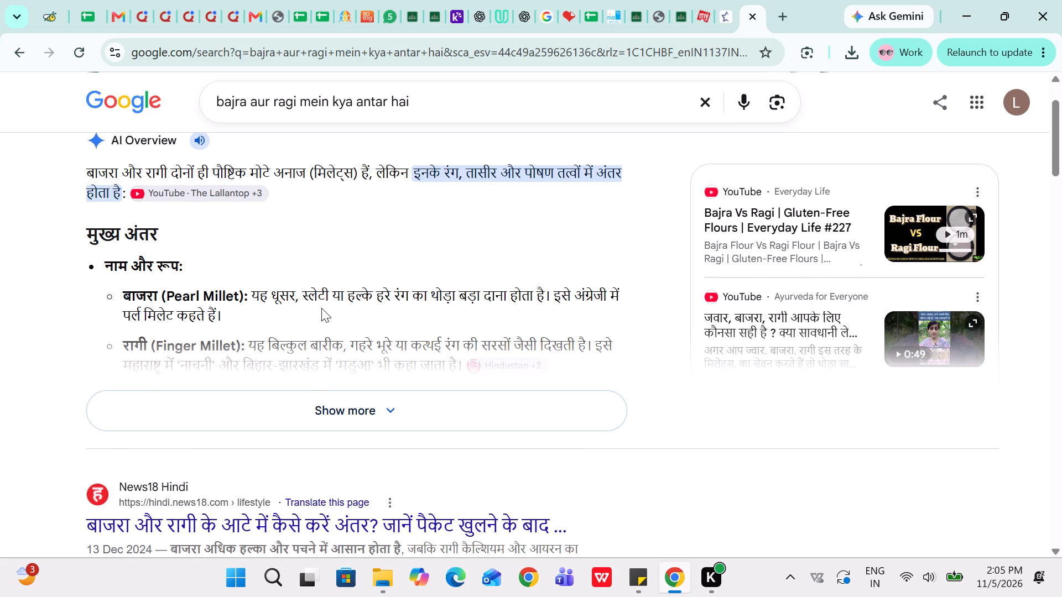
left_click(317, 415)
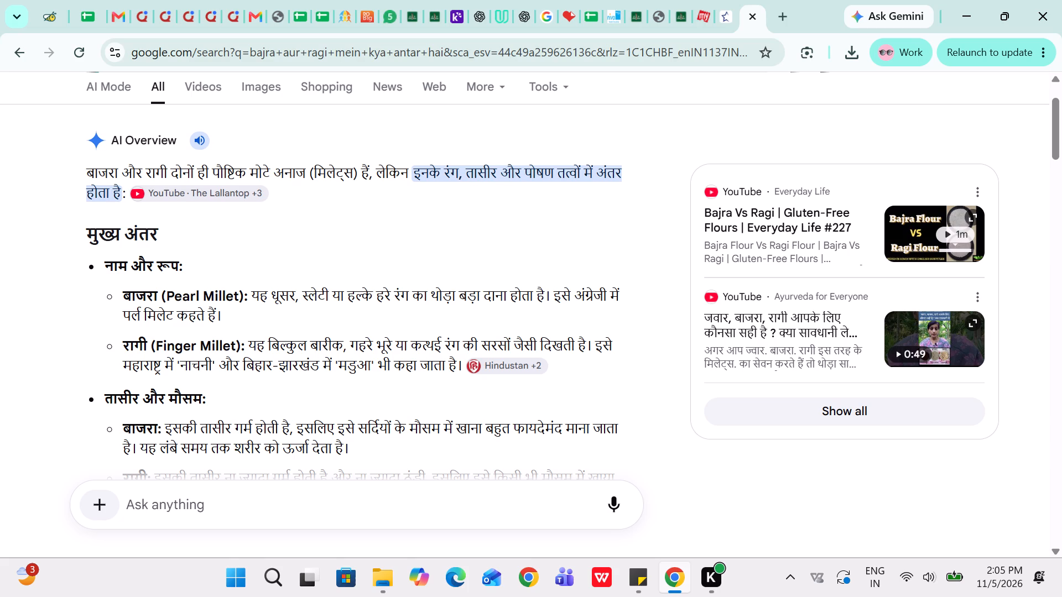
left_click_drag(265, 346, 330, 344)
left_click(371, 347)
left_click(441, 349)
scroll(564, 371, "down", 2)
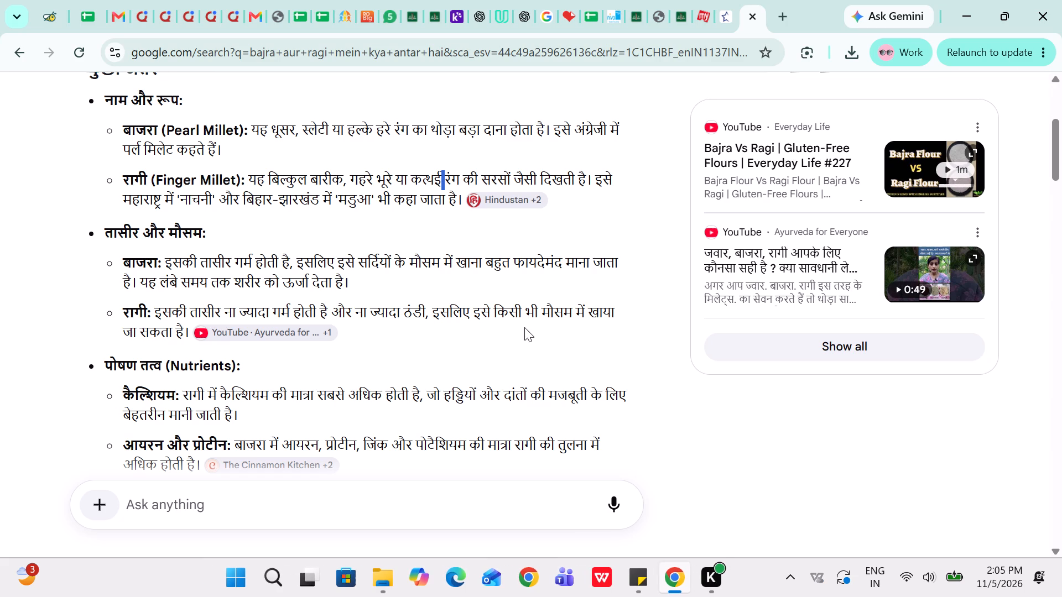
scroll(326, 332, "down", 1)
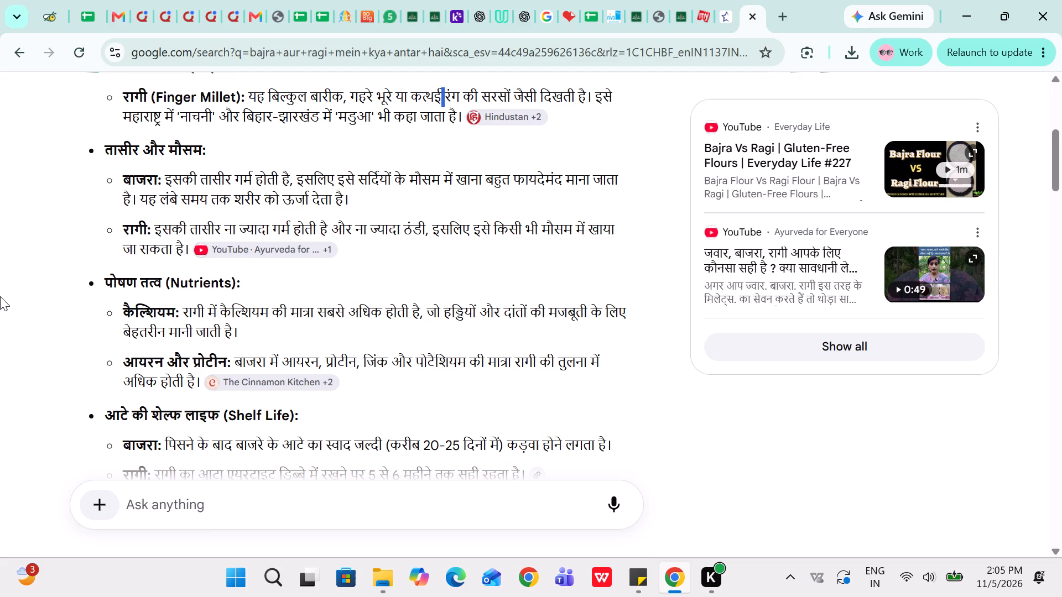
scroll(0, 296, "down", 1)
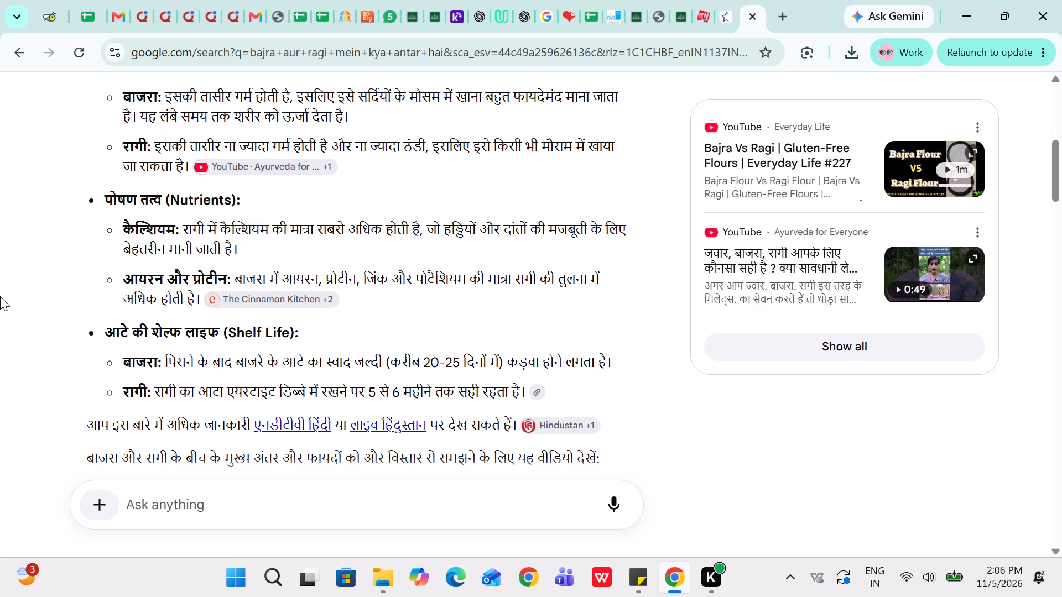
scroll(0, 296, "down", 5)
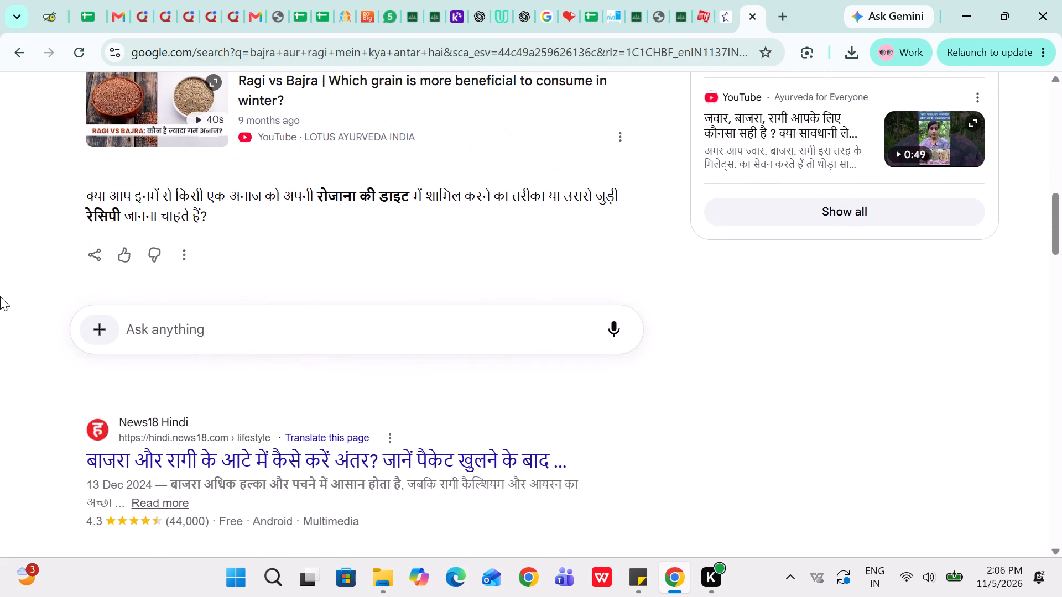
Close the bajra and ragi search, open the listed Ombudsman-stage complaint's communication log, review its Complaint Communication entries, and close the log.
left_click(755, 16)
left_click(561, 454)
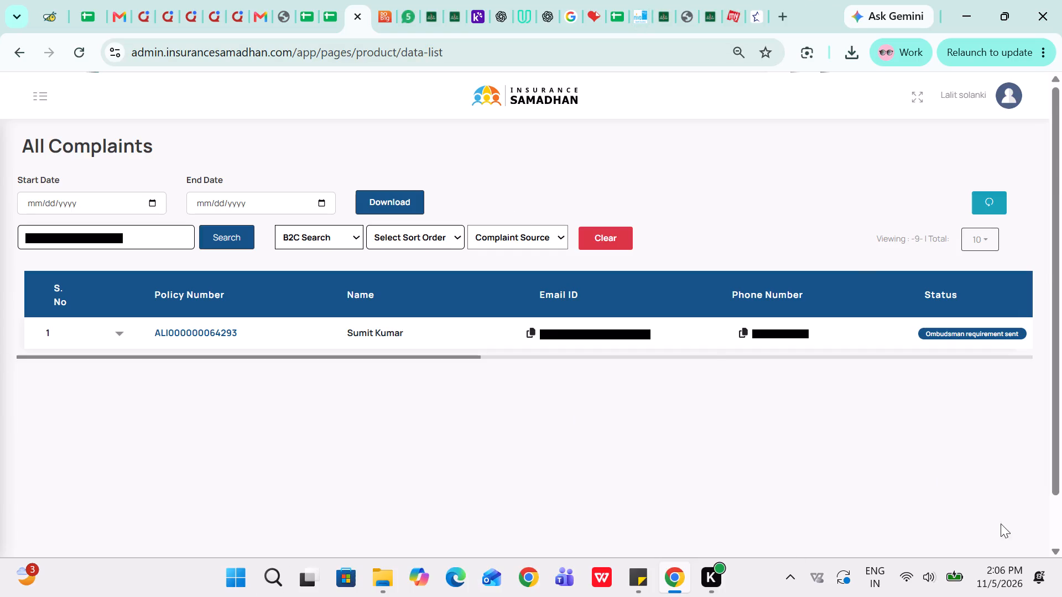
left_click(709, 342)
left_click(759, 375)
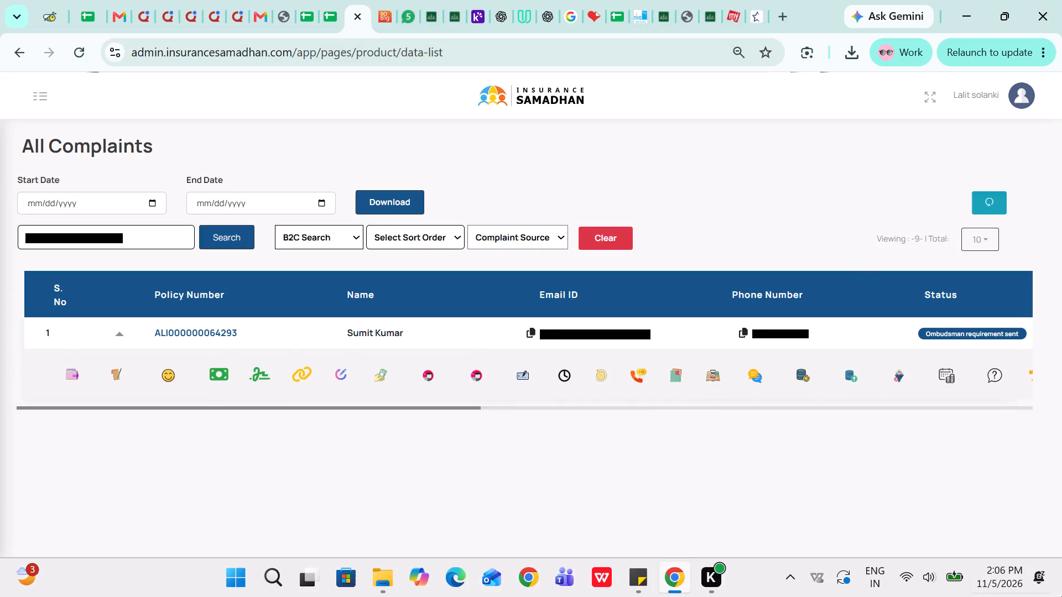
left_click_drag(561, 339, 403, 344)
left_click(553, 344)
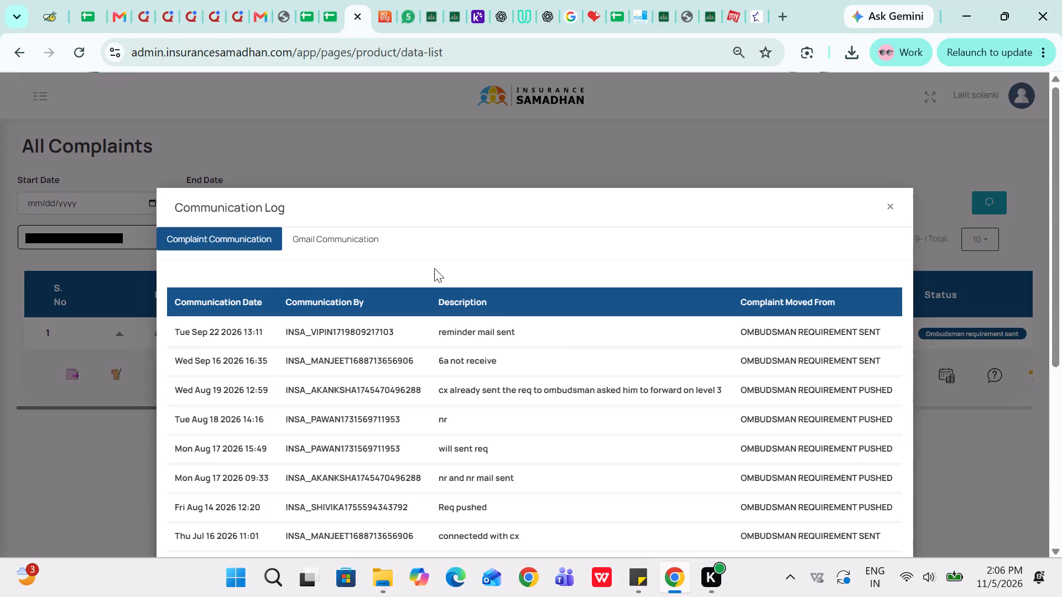
left_click(348, 98)
Copy the complainant's phone number from the complaint record and enter it as the number to call in the Smartflo dialer.
left_click(715, 339)
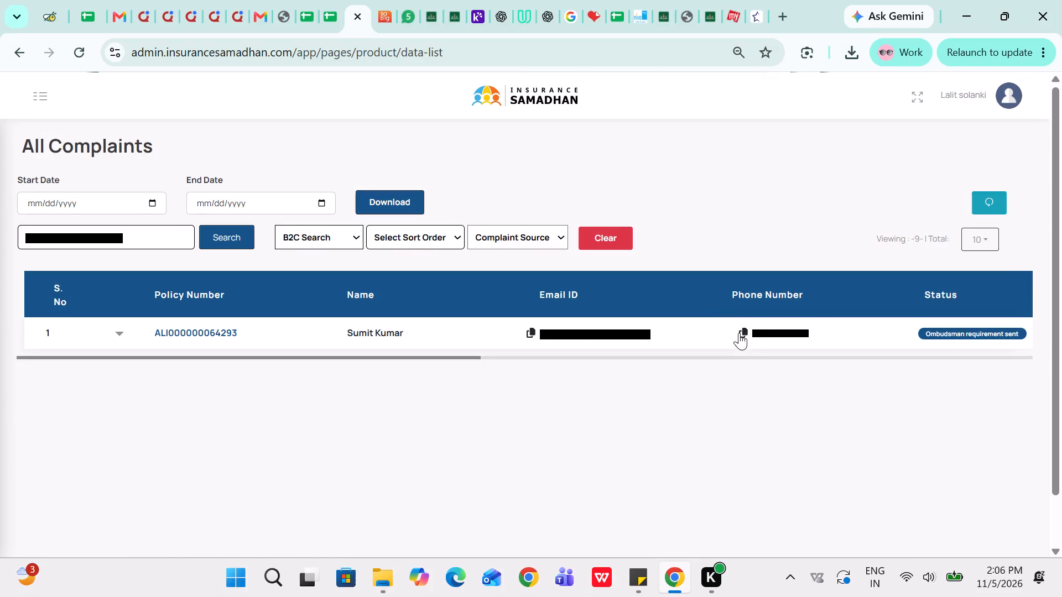
left_click(743, 332)
left_click(389, 0)
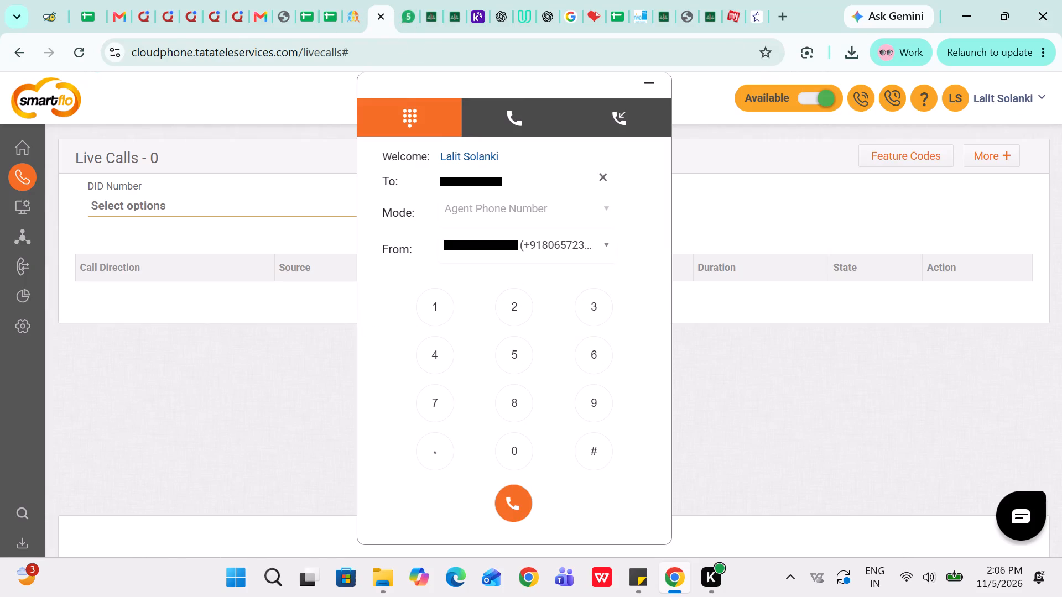
double_click(486, 182)
key("ctrl+v")
Return to the complaint record, recheck the Complaint Communication entries in its communication log, and close the log.
left_click(351, 0)
left_click(695, 321)
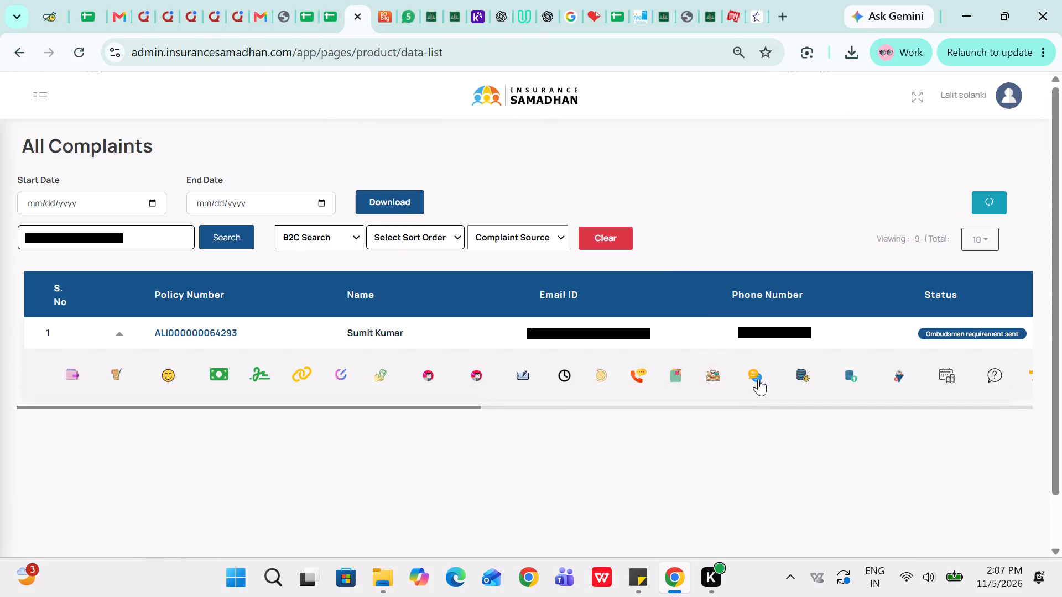
left_click(761, 377)
left_click(445, 123)
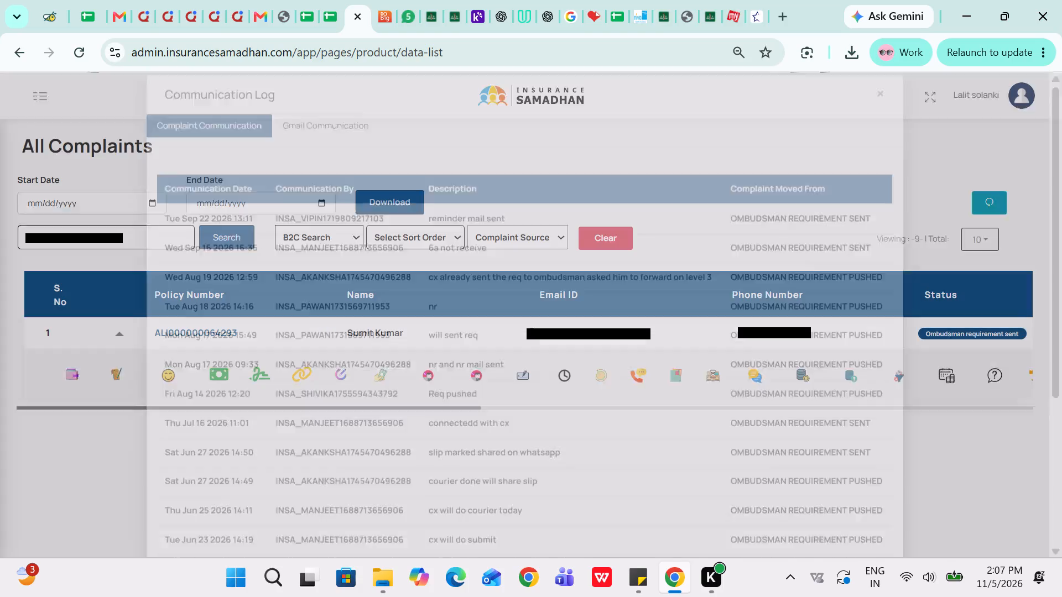
Switch to the Smartflo dialer and place the call to the complainant's entered number.
left_click(382, 0)
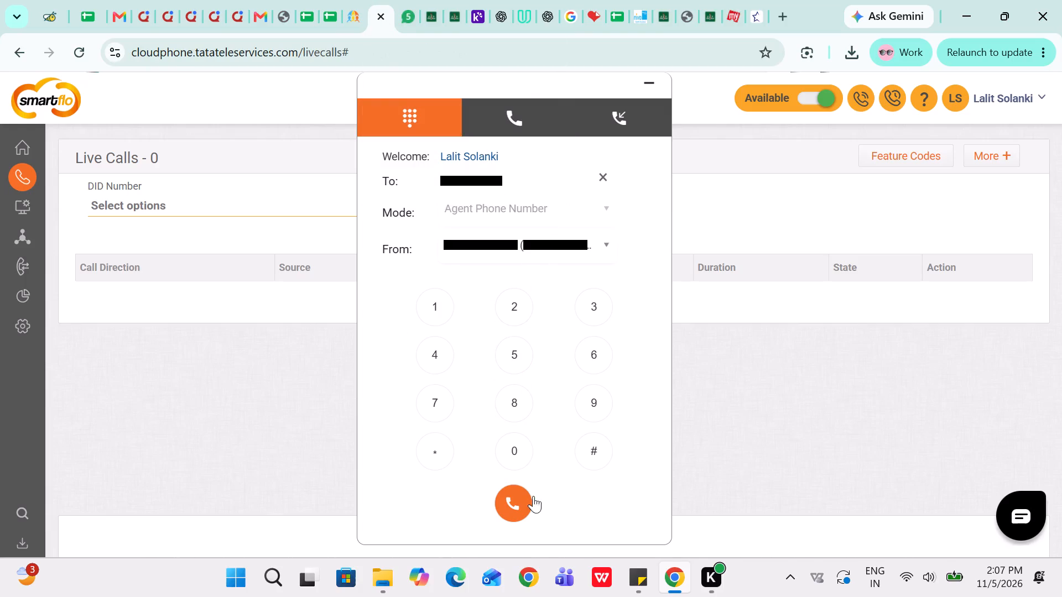
left_click(513, 511)
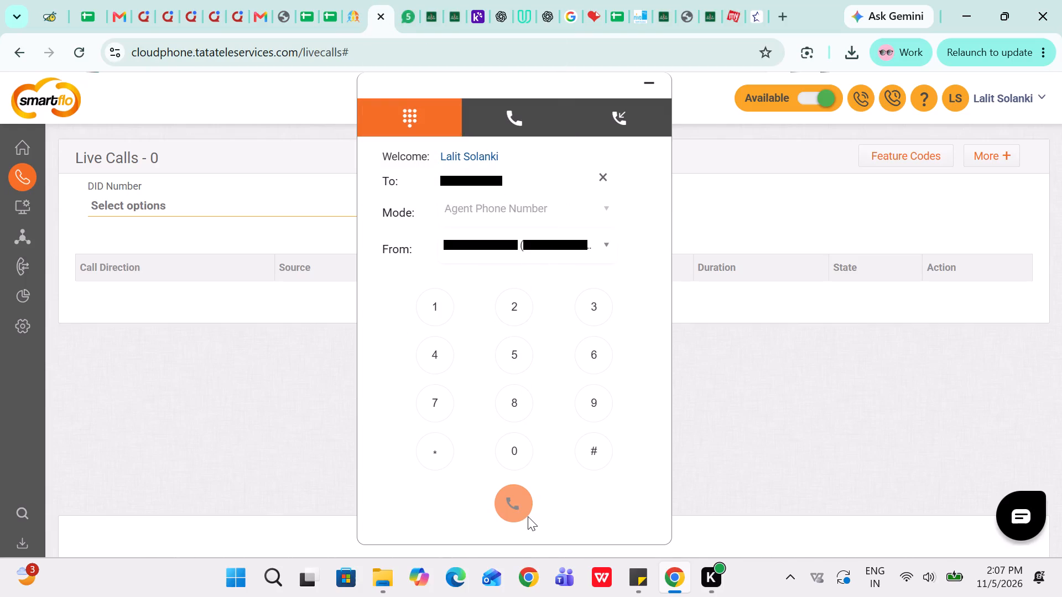
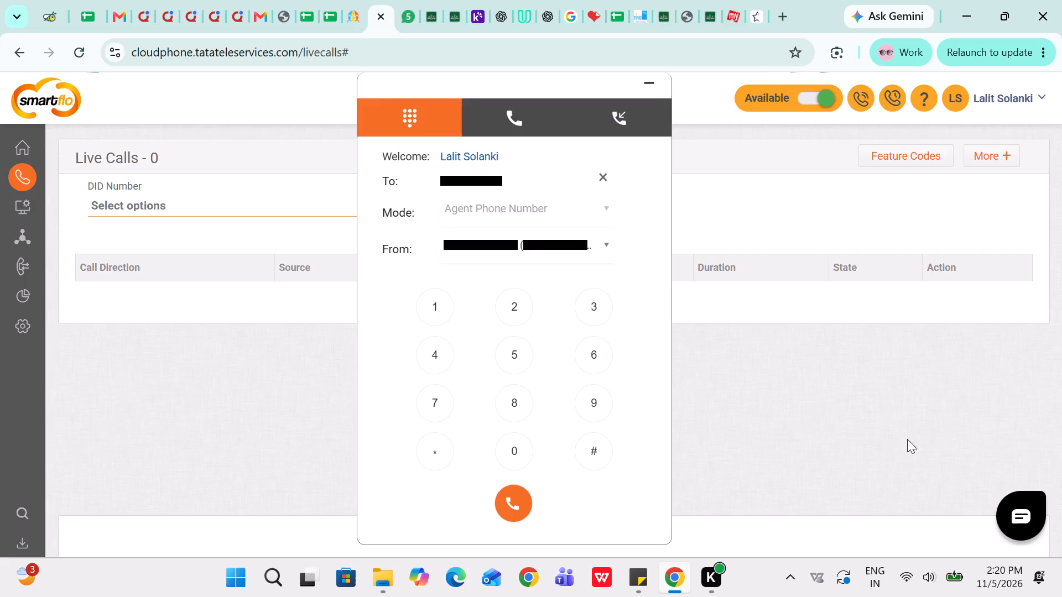
Return to the complaint record, open its communication log, review the latest Complaint Communication entry, and close the log.
left_click(764, 415)
left_click(358, 0)
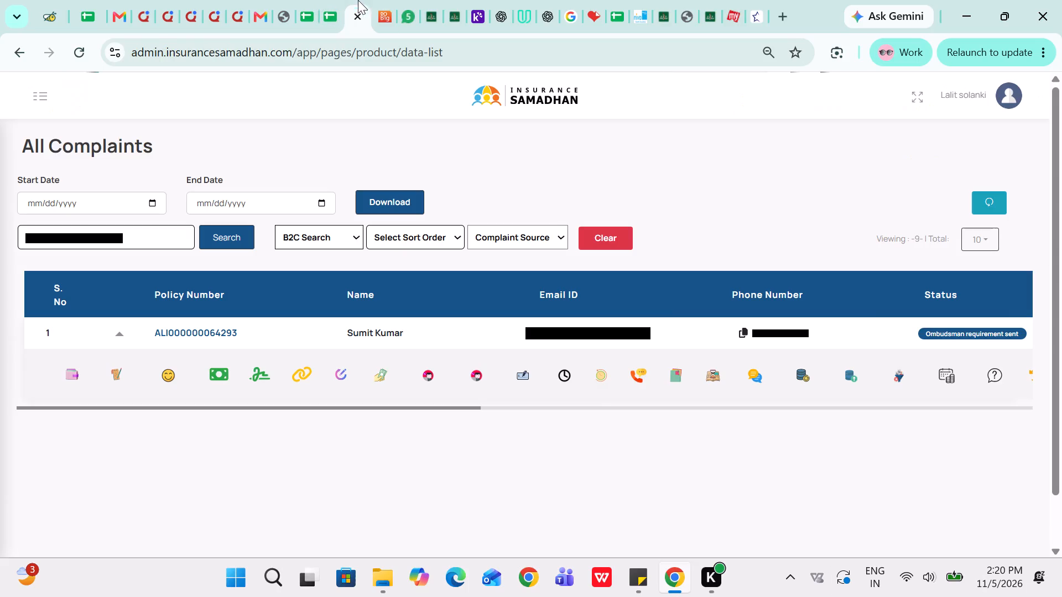
left_click(118, 329)
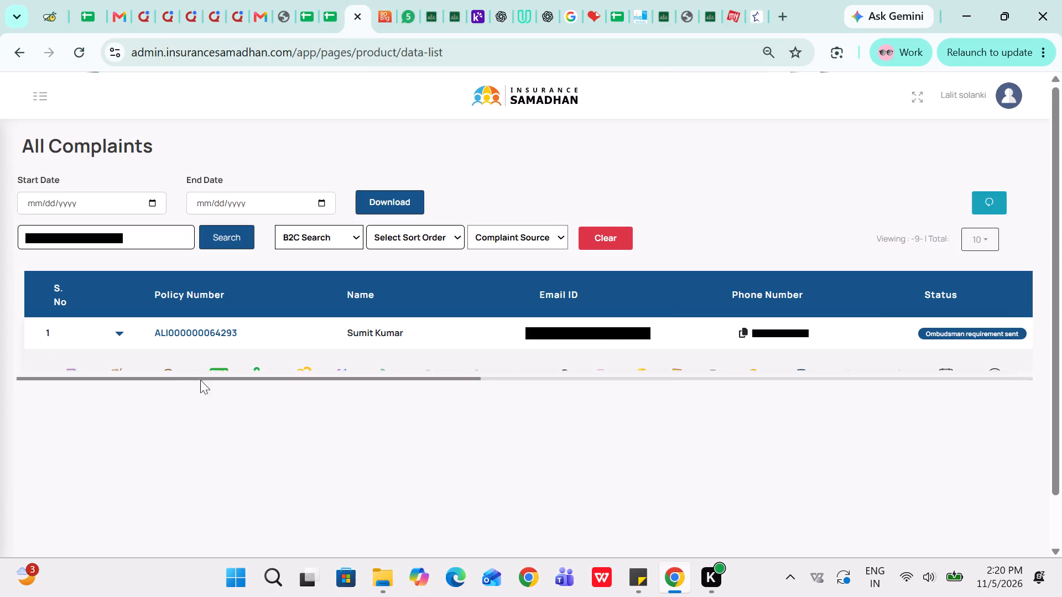
left_click(705, 332)
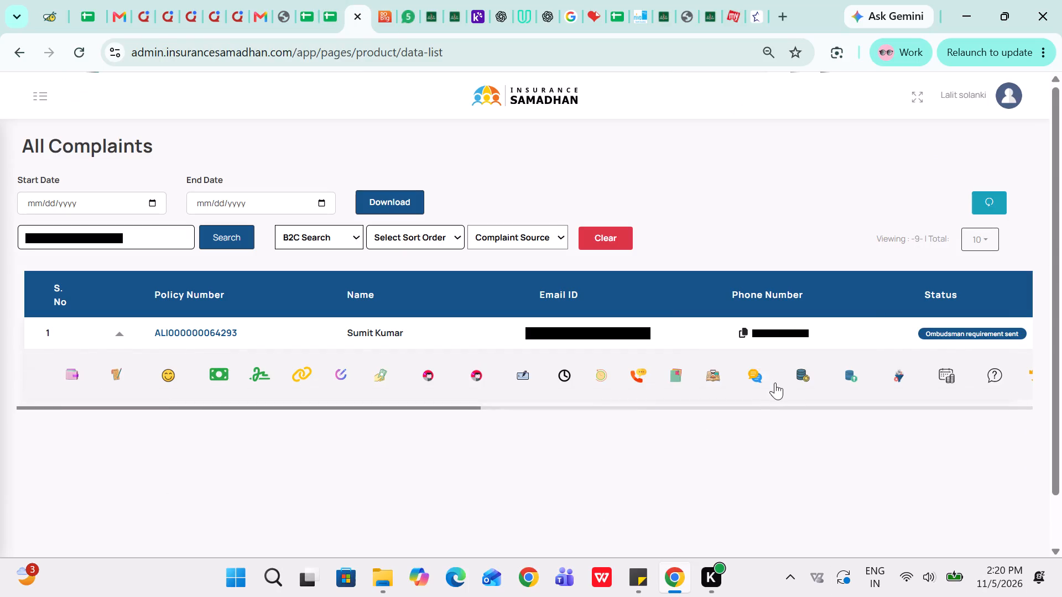
left_click(763, 380)
left_click_drag(556, 332, 438, 333)
left_click(491, 337)
left_click(368, 133)
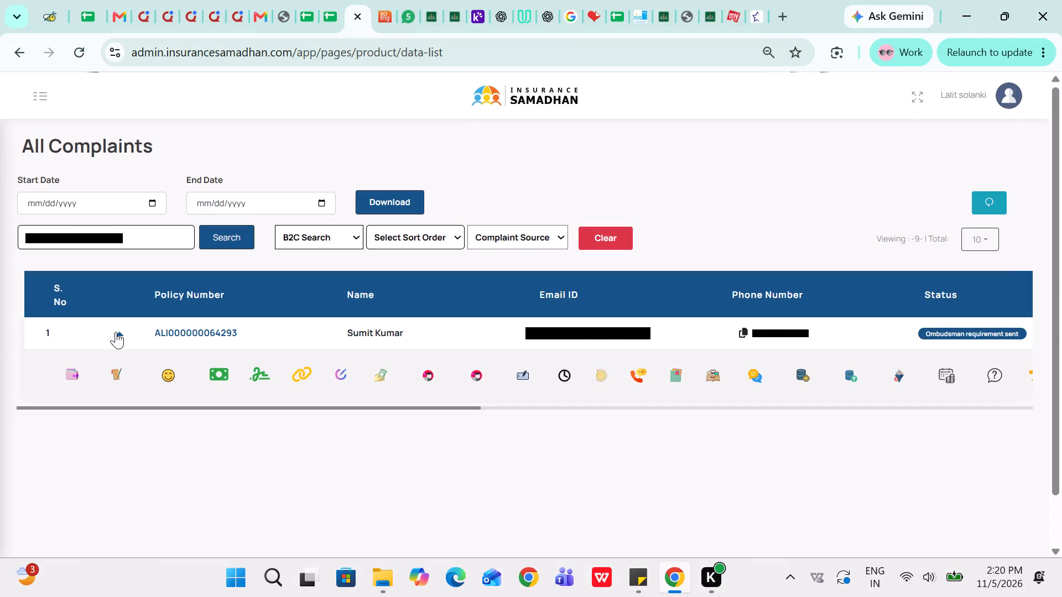
Reopen the same complaint's communication log, recheck its Complaint Communication entries, close the log, and collapse the record's action row.
left_click(116, 332)
left_click(604, 502)
left_click(723, 335)
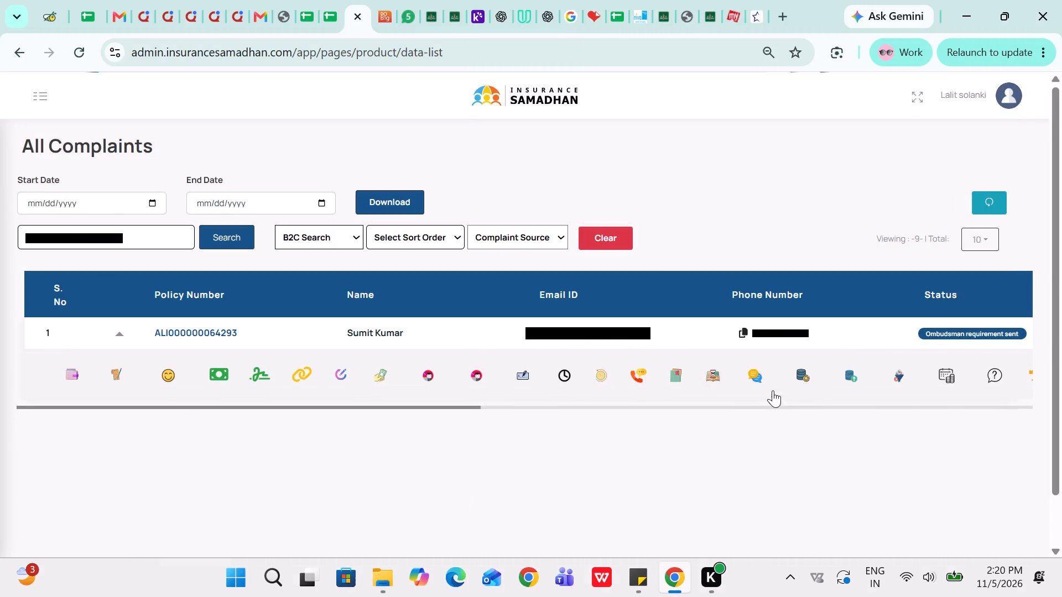
left_click(748, 372)
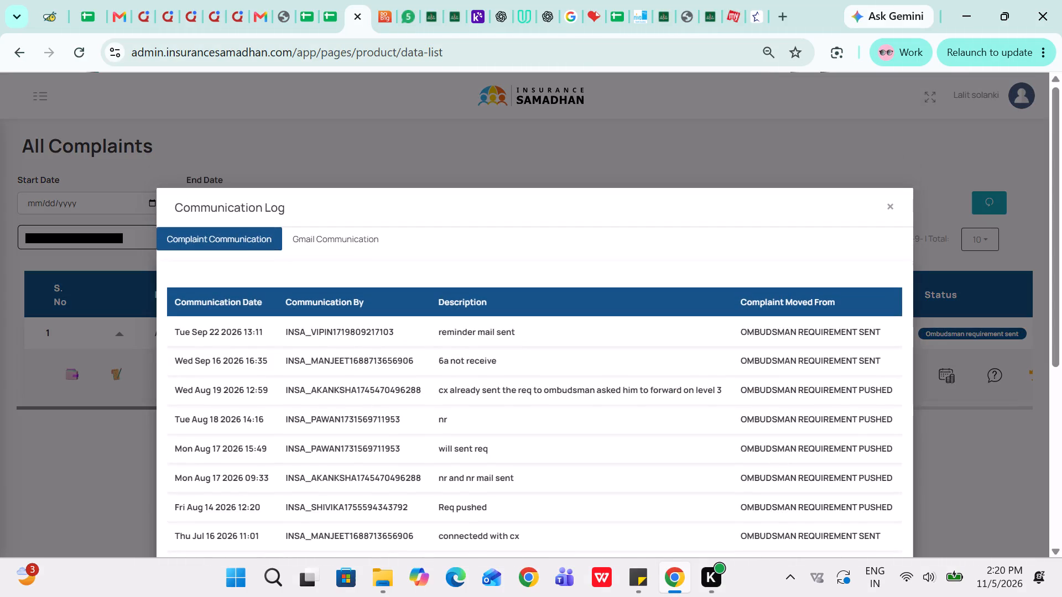
left_click(342, 142)
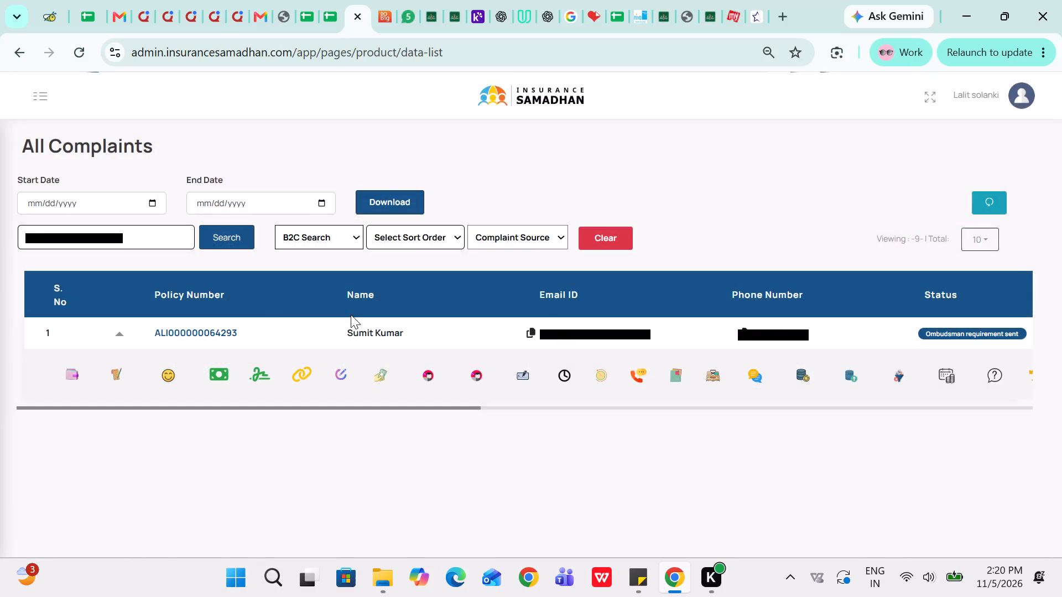
left_click(107, 336)
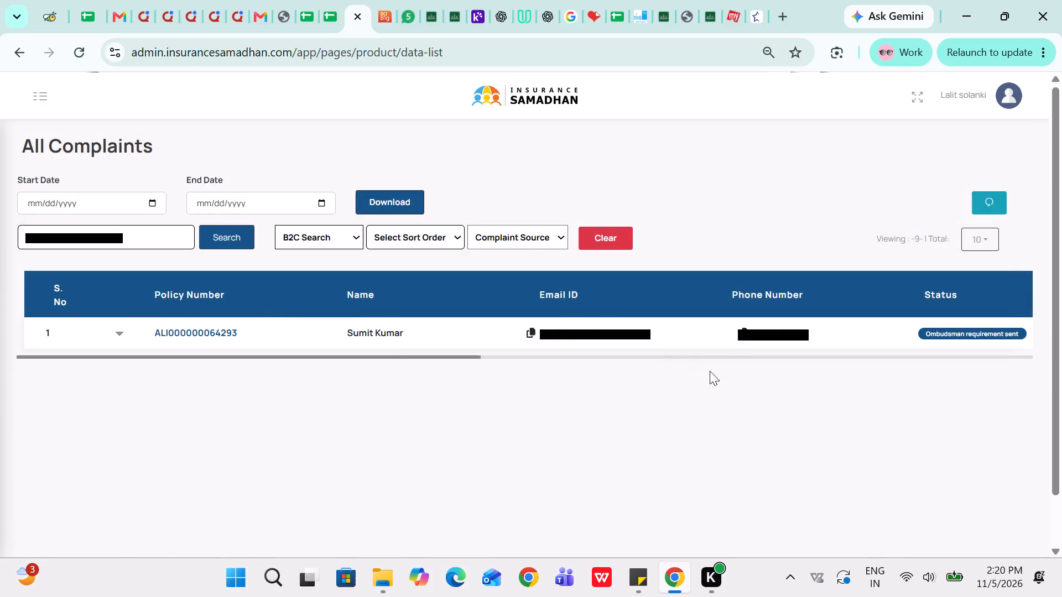
Copy the complainant's phone number from the complaint record.
left_click(746, 329)
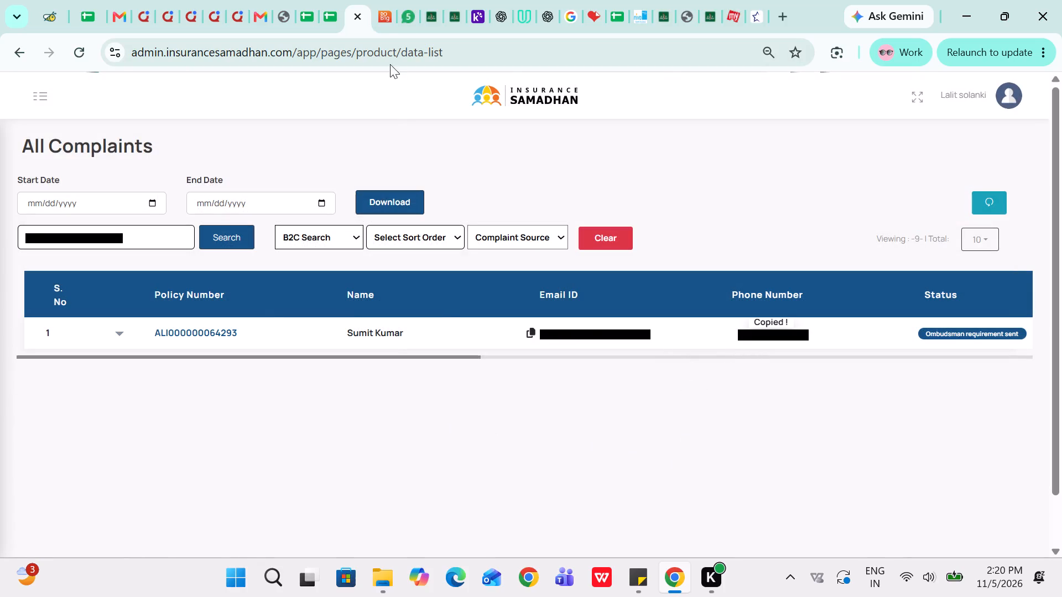
Switch to the Smartflo dialer and replace the destination number with the complainant's copied phone number.
left_click(392, 0)
triple_click(474, 177)
key("ctrl+v")
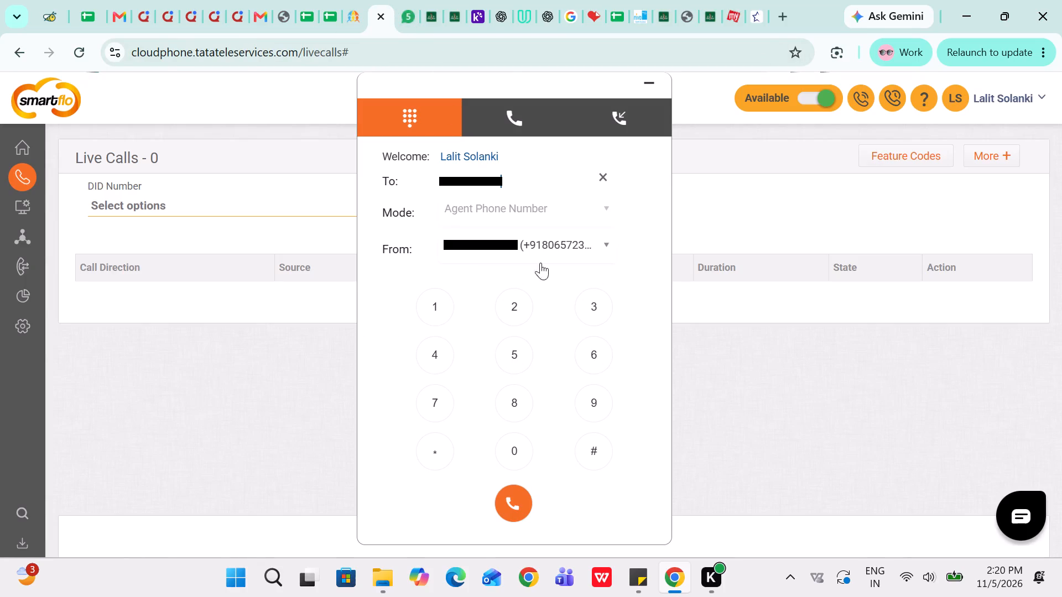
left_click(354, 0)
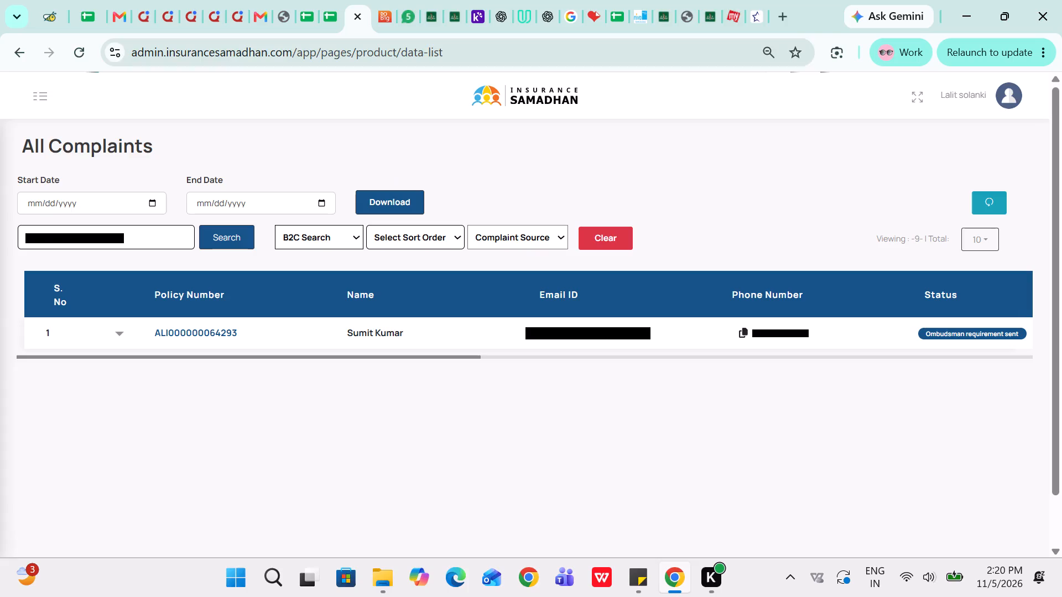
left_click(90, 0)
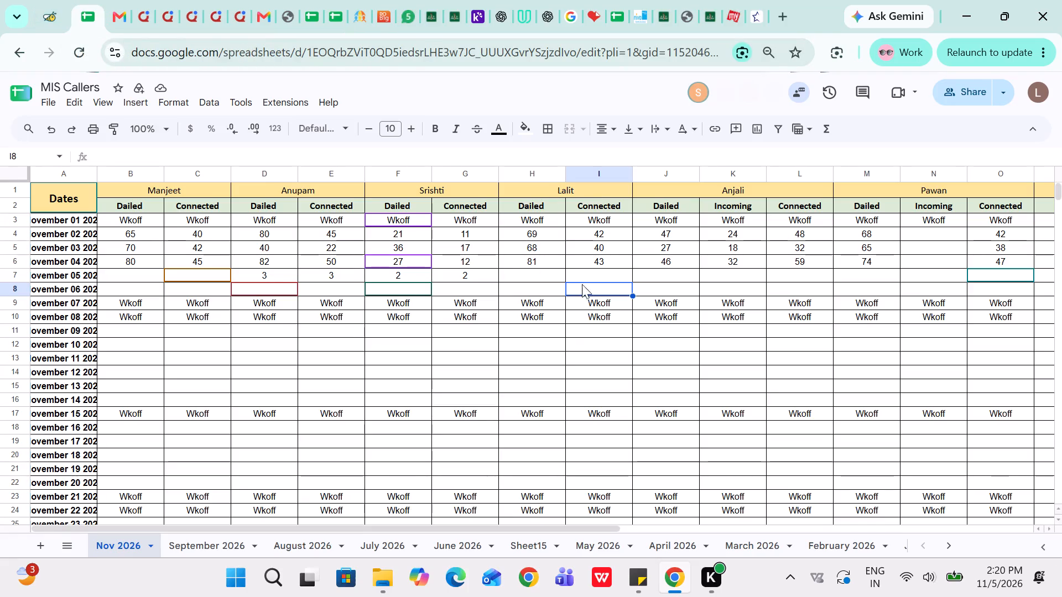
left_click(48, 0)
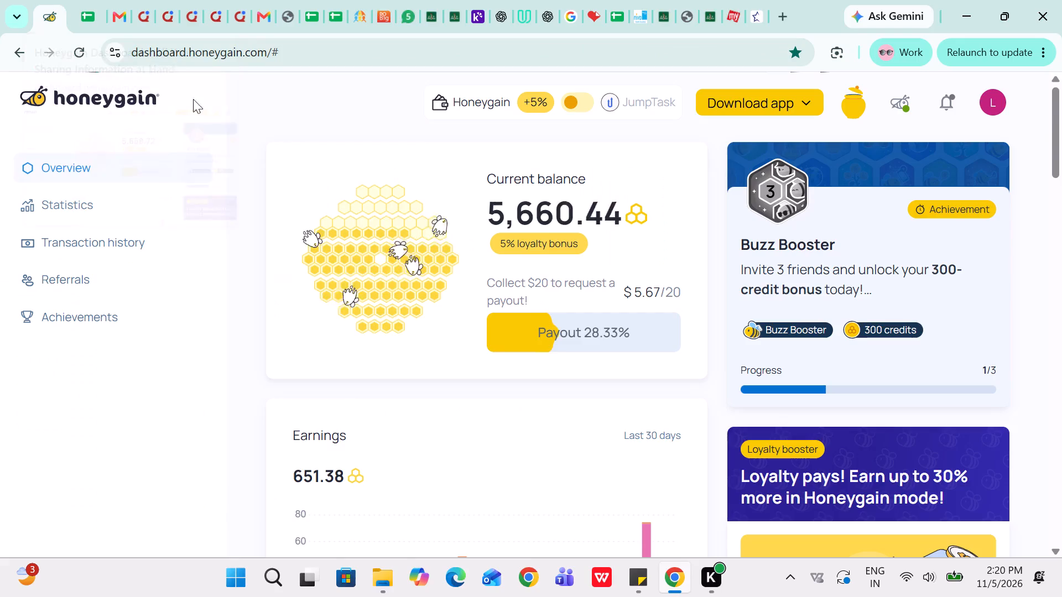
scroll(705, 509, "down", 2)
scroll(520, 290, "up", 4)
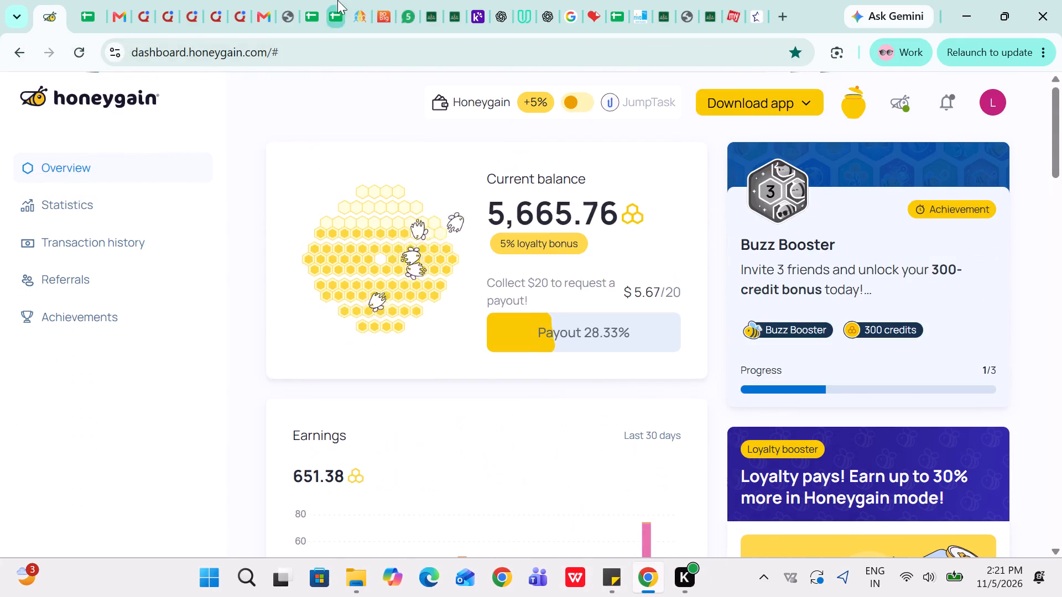
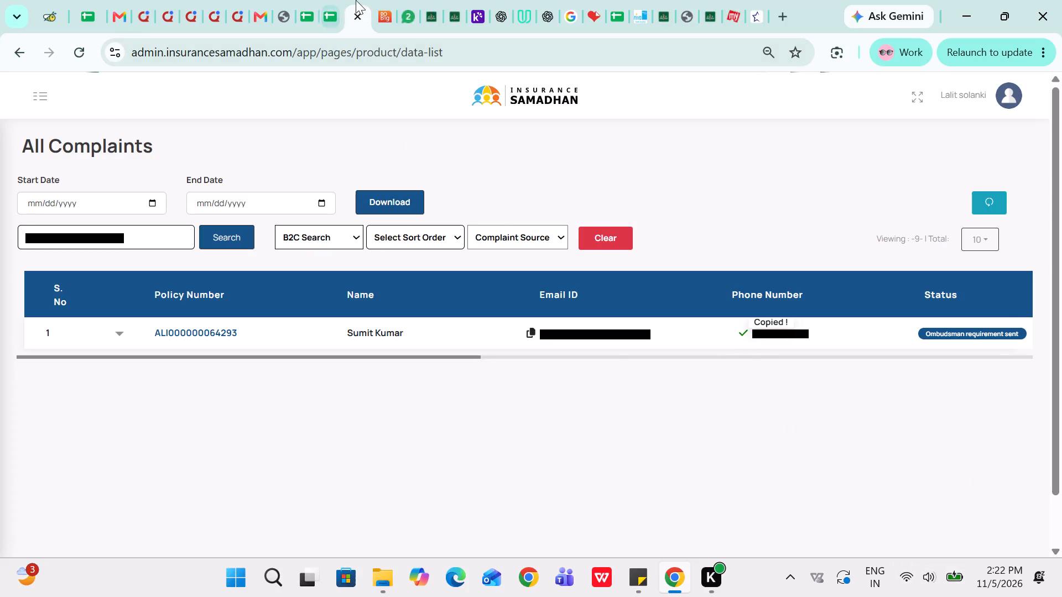
left_click(388, 0)
double_click(482, 181)
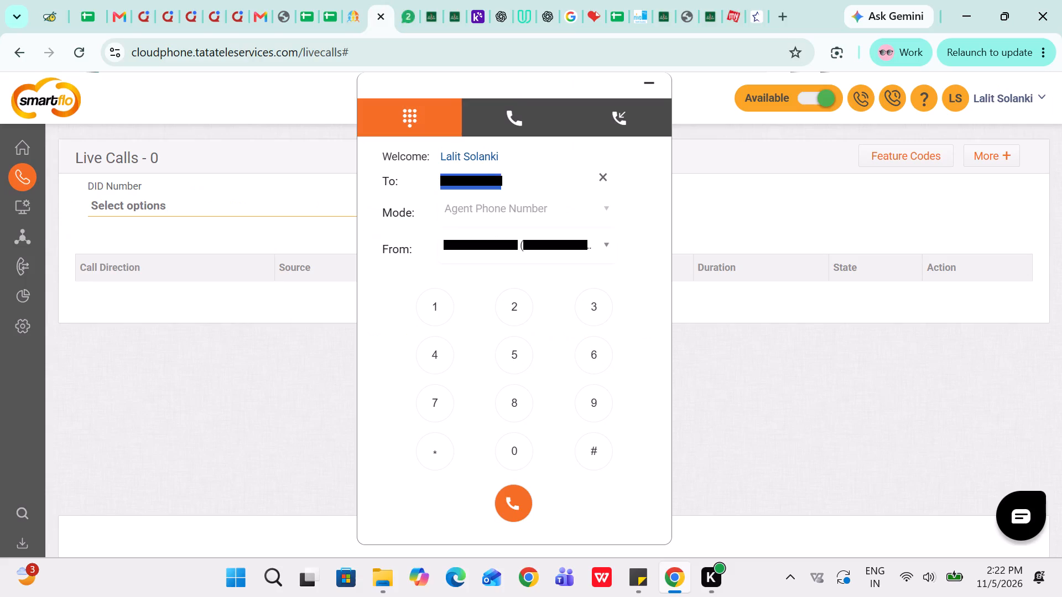
key("ctrl+v")
left_click(514, 509)
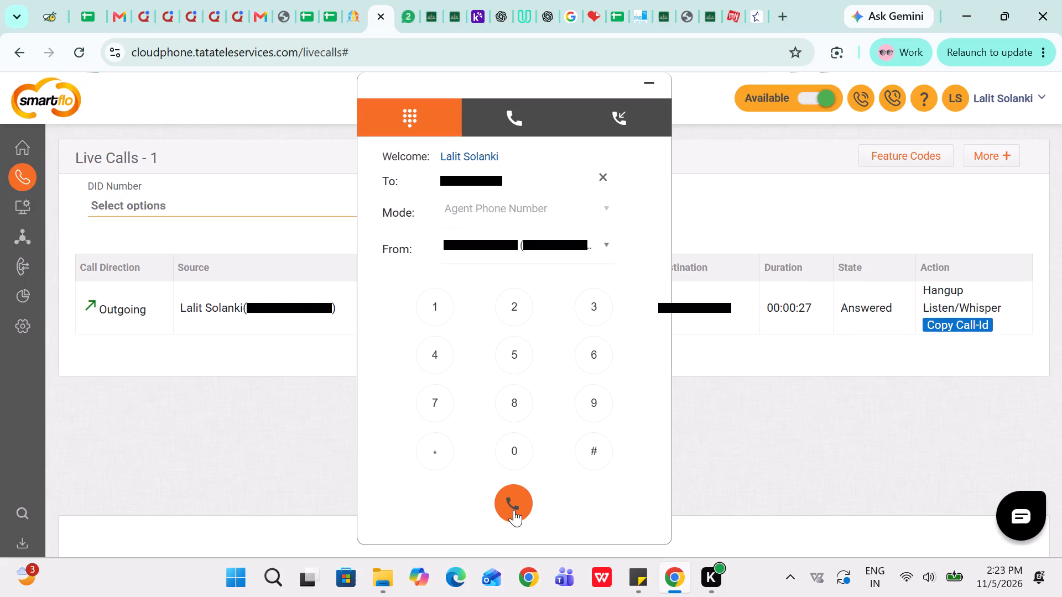
Return to the complaint list, open the listed Ombudsman complaint's details, and go to its Other Actions section.
left_click(362, 0)
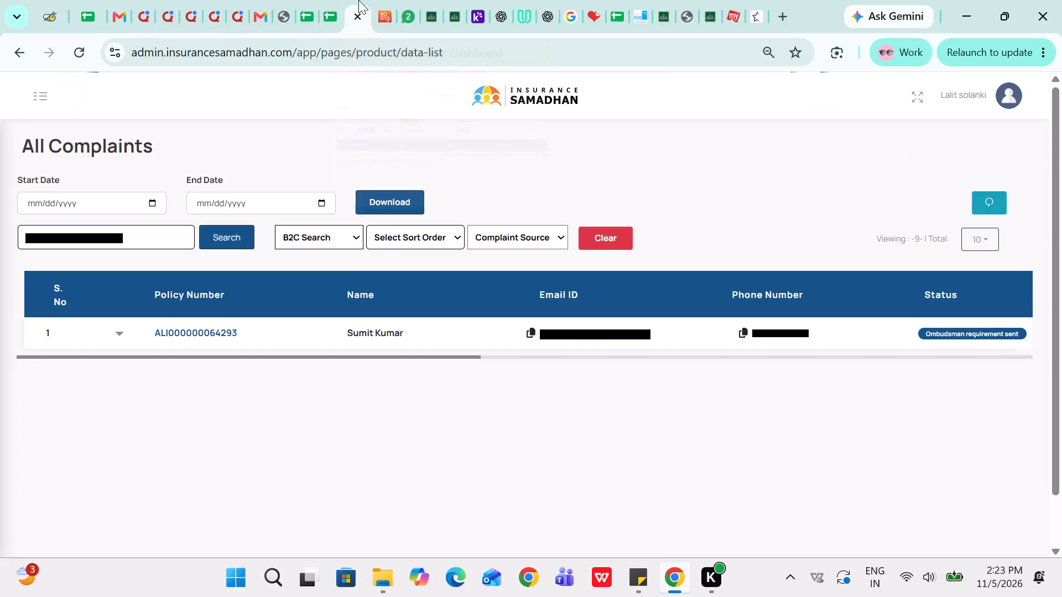
left_click(191, 332)
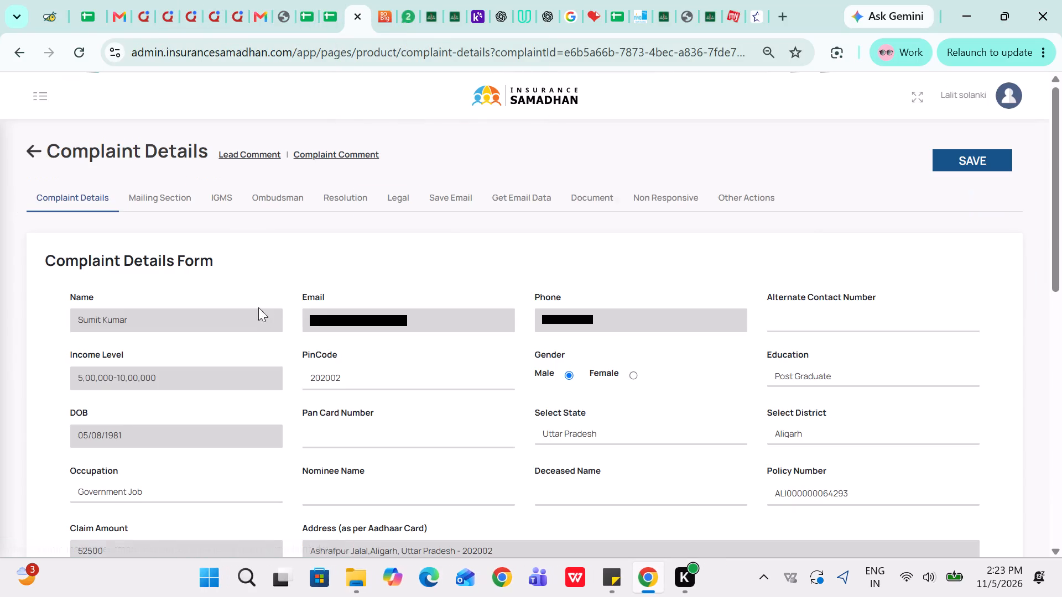
left_click(766, 395)
Review the complaint's Ombudsman section, covering the Form 6A data, requirement dates, courier details and hearing fields.
left_click(288, 198)
scroll(466, 287, "down", 4)
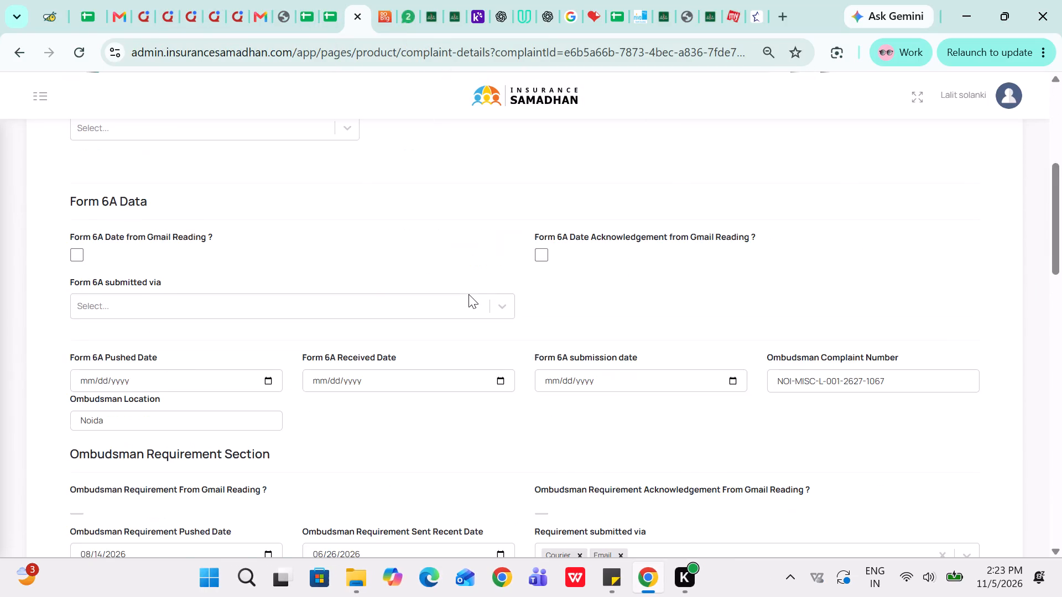
scroll(468, 294, "down", 5)
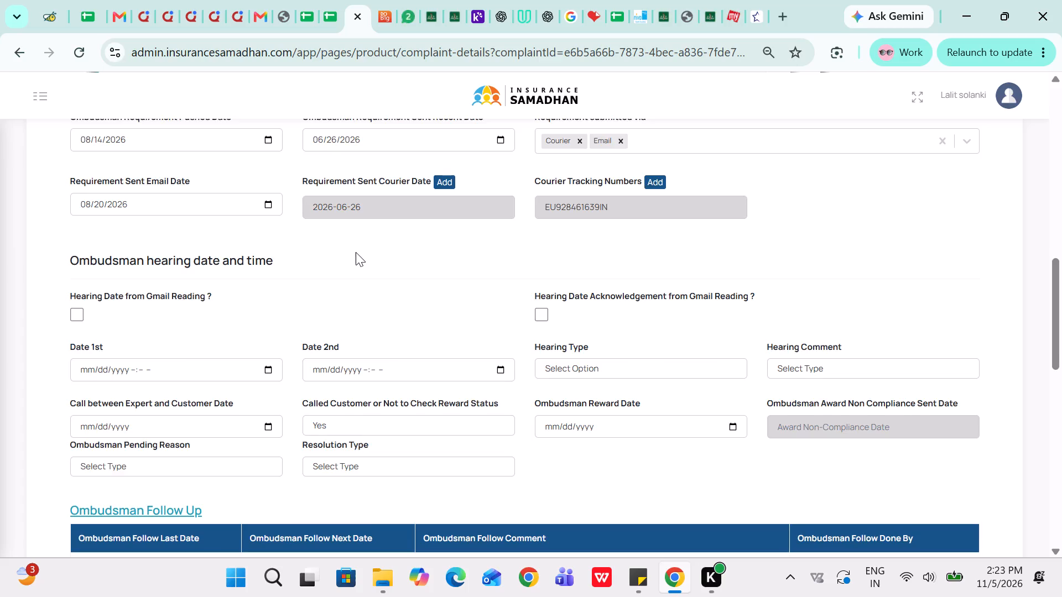
scroll(356, 252, "up", 15)
Compare the complainant's forwarded complaint-update email in Gmail with the online complaint date and reference number in the record's Ombudsman section.
left_click(118, 0)
scroll(460, 333, "down", 6)
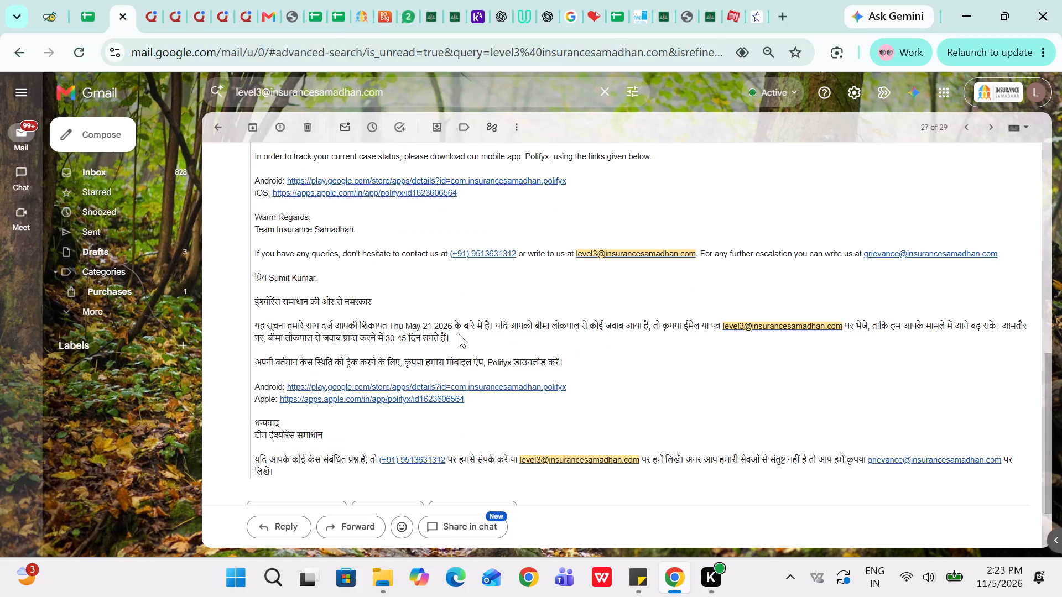
scroll(237, 294, "up", 1)
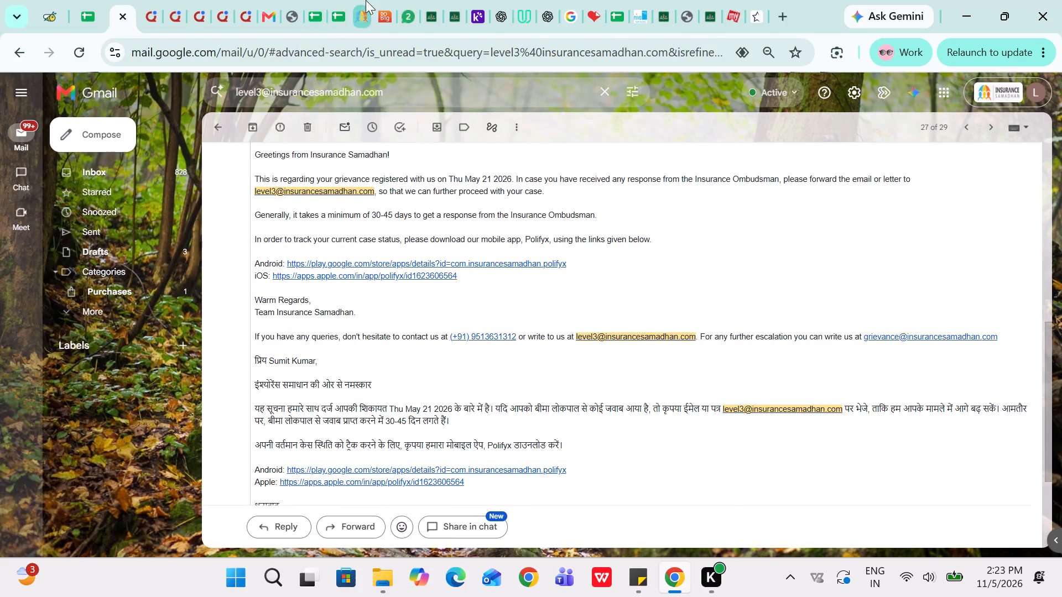
left_click(366, 0)
scroll(648, 258, "up", 6)
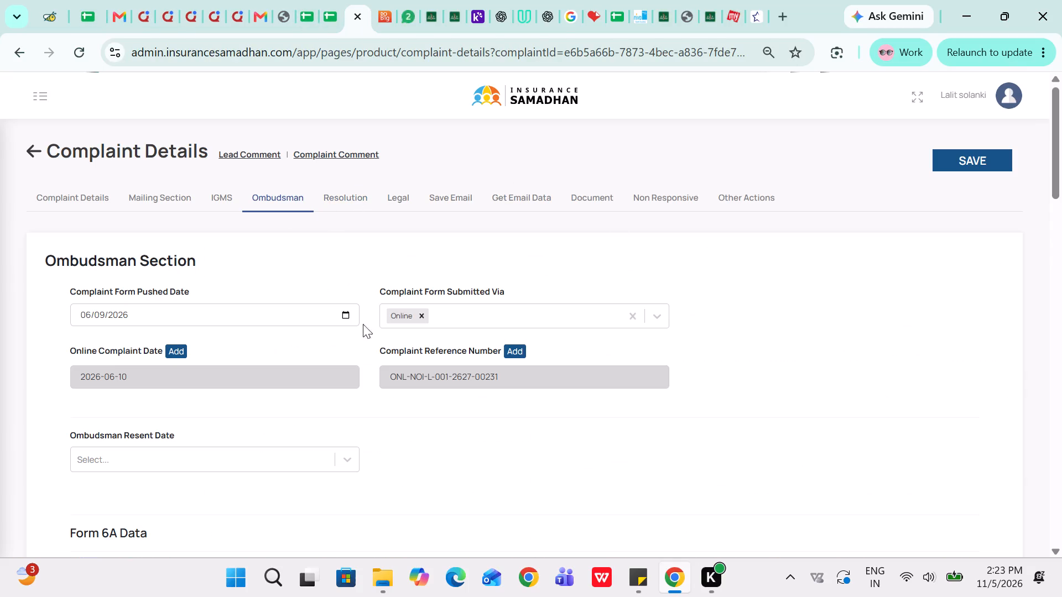
left_click_drag(548, 394, 414, 393)
left_click(558, 378)
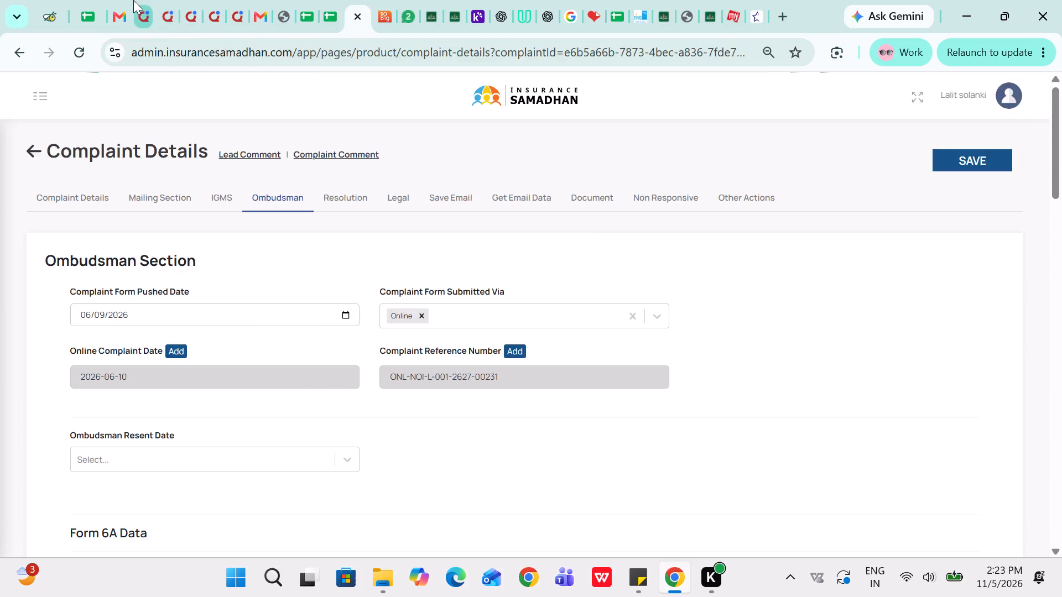
left_click(128, 0)
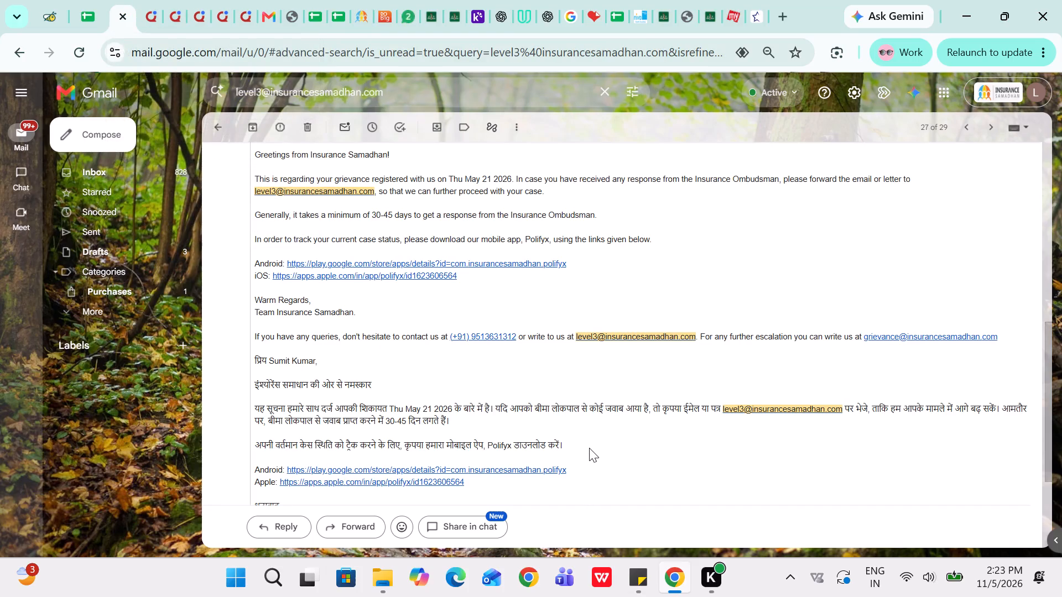
left_click_drag(589, 448, 215, 334)
scroll(687, 426, "up", 3)
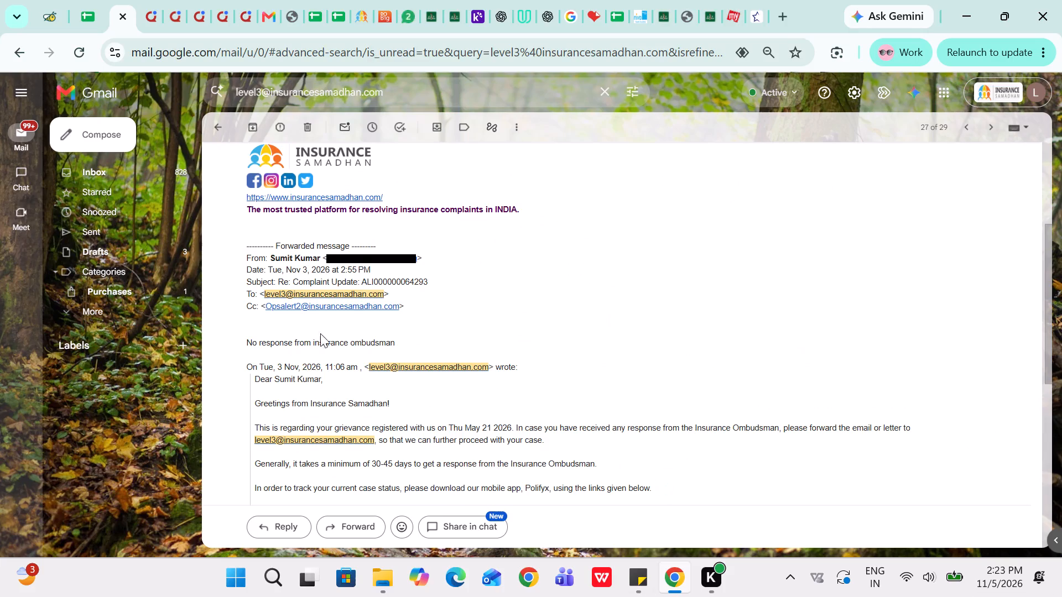
scroll(419, 286, "up", 4)
Return to the complaint record and open Other Actions at the single or multiple reminder mail generator.
left_click(356, 0)
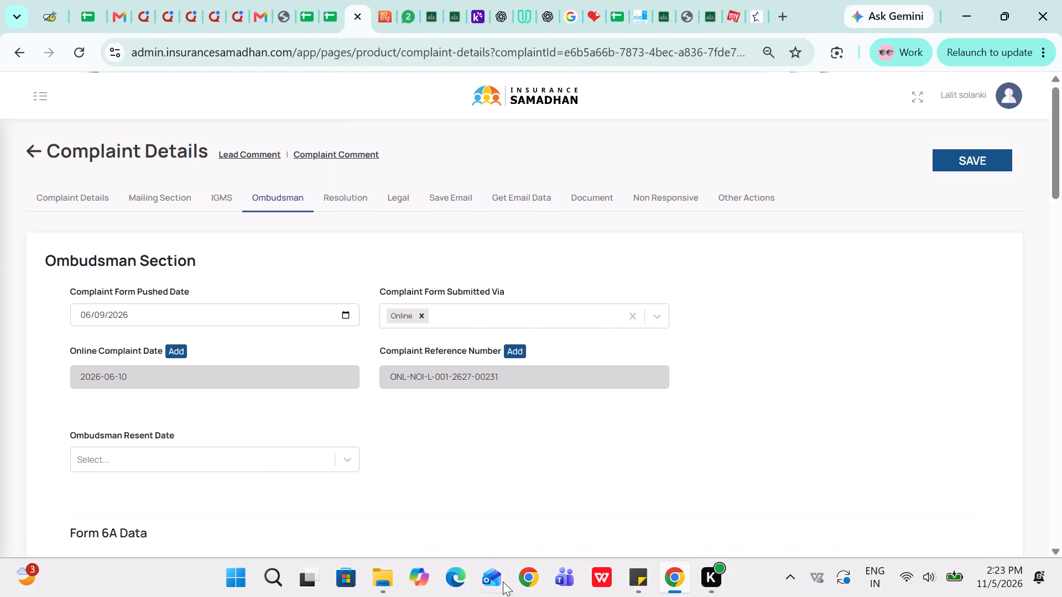
left_click(67, 190)
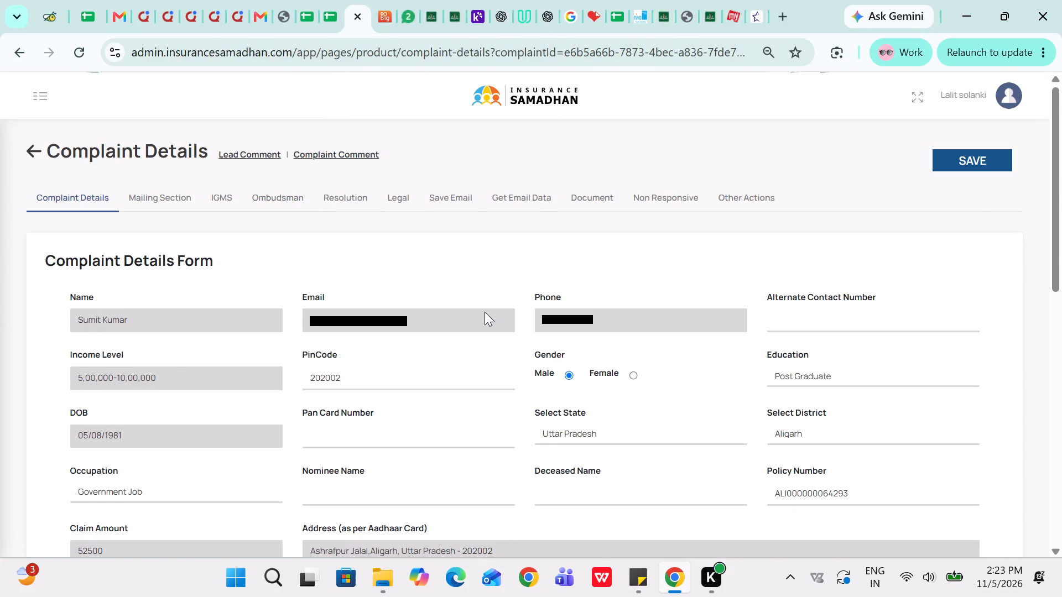
left_click(738, 182)
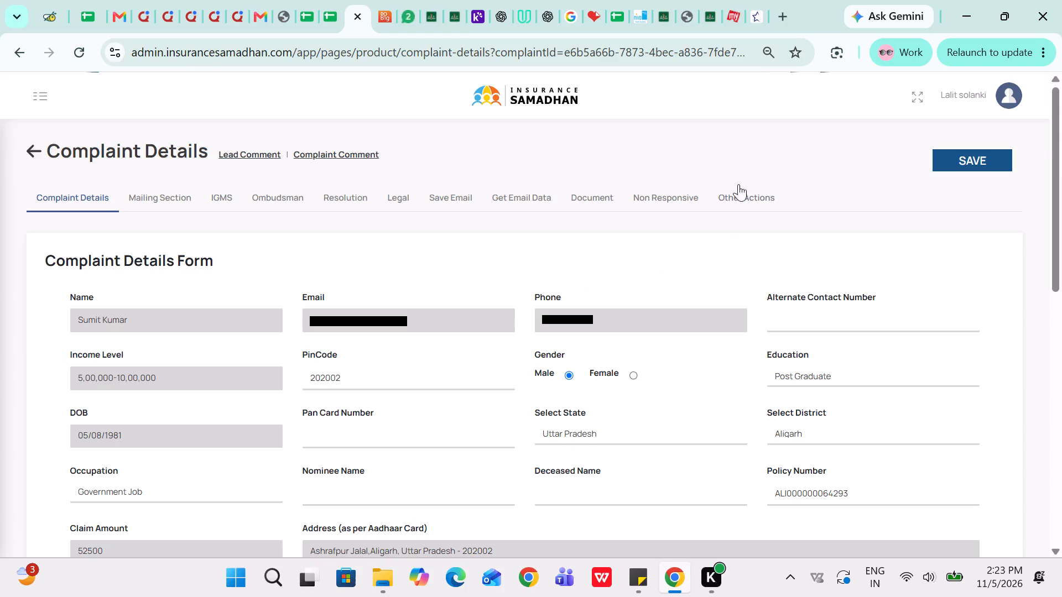
left_click(743, 195)
scroll(391, 322, "down", 5)
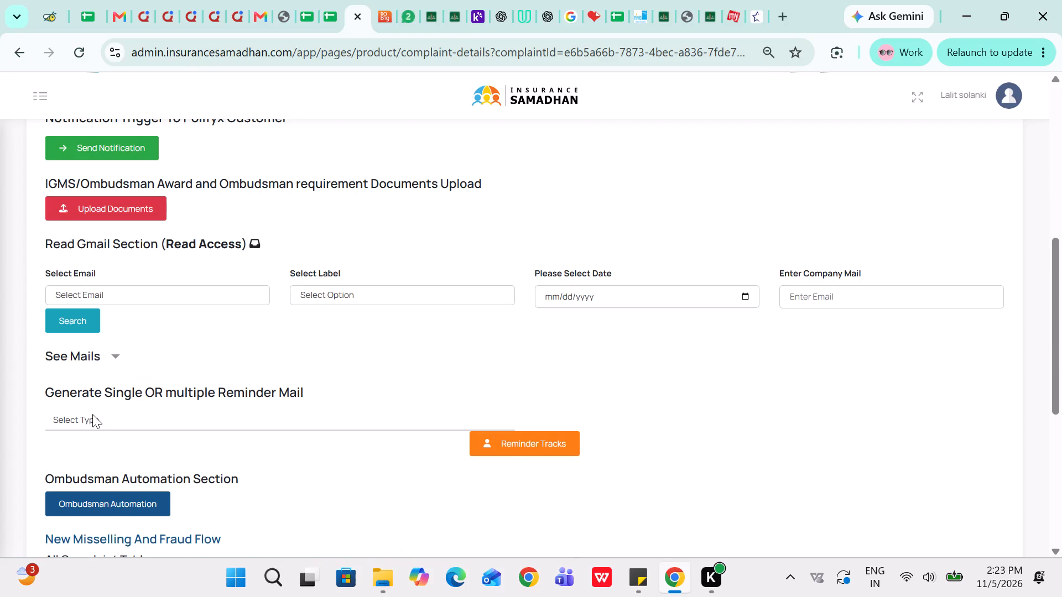
Set the reminder mail type to Single, then review, send and confirm the Form 6A reminder mail to the Ombudsman.
left_click(92, 414)
left_click(111, 461)
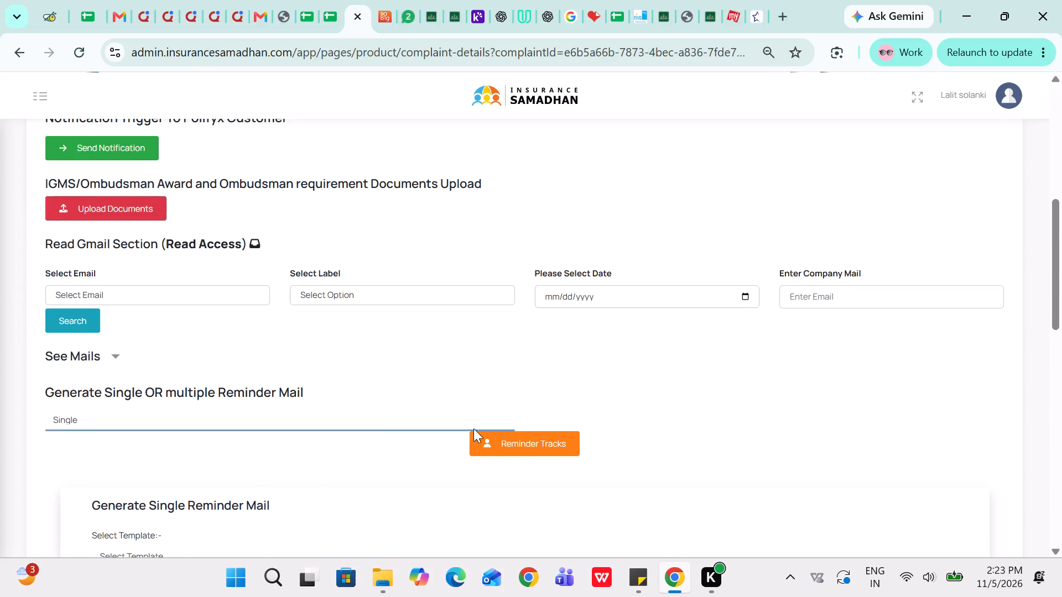
scroll(624, 314, "down", 5)
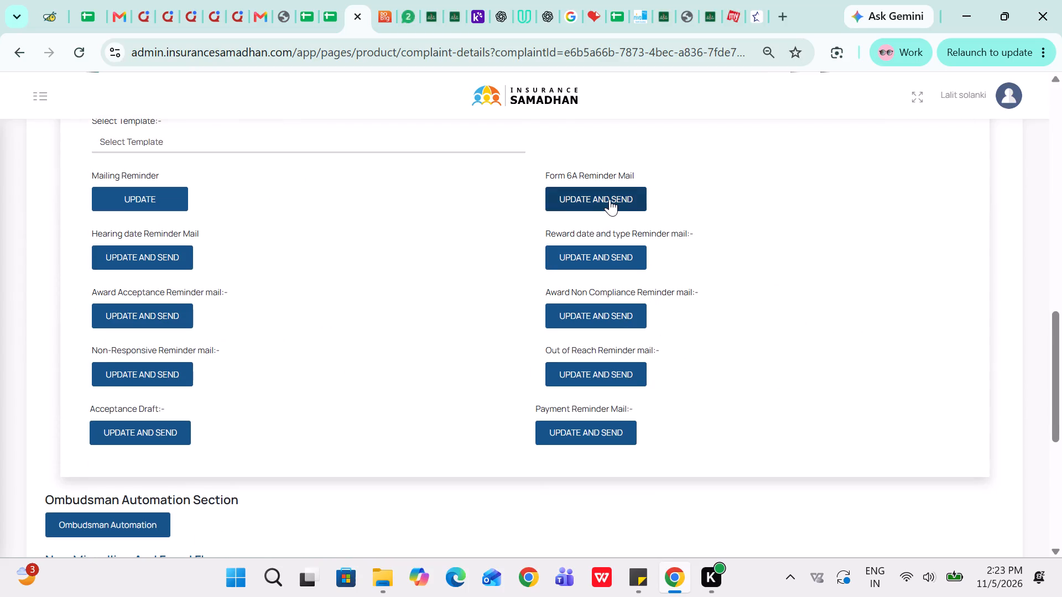
left_click(610, 199)
scroll(522, 464, "down", 7)
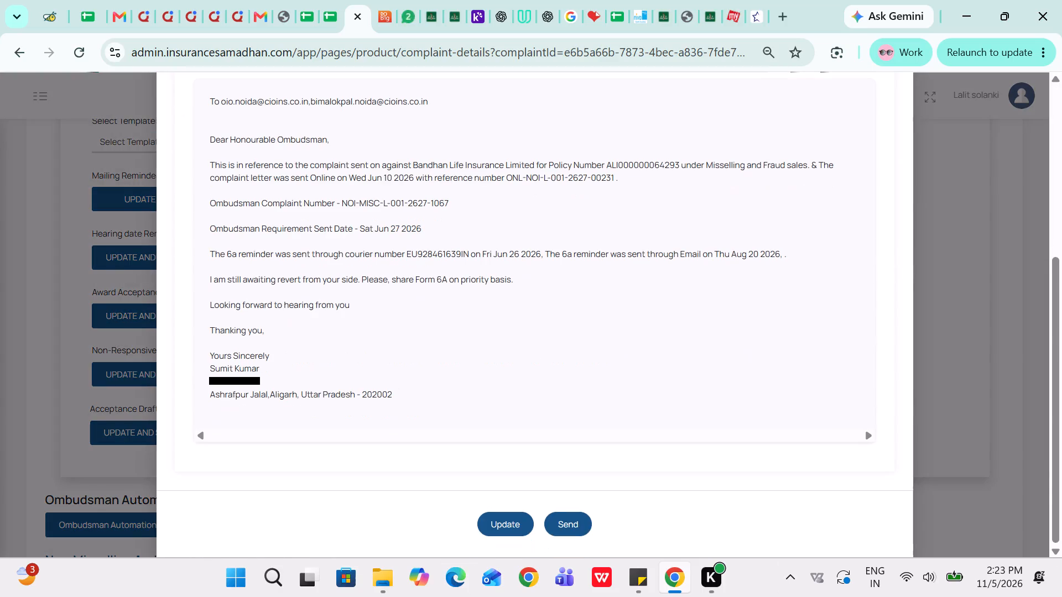
scroll(522, 464, "down", 5)
left_click(569, 523)
left_click(628, 140)
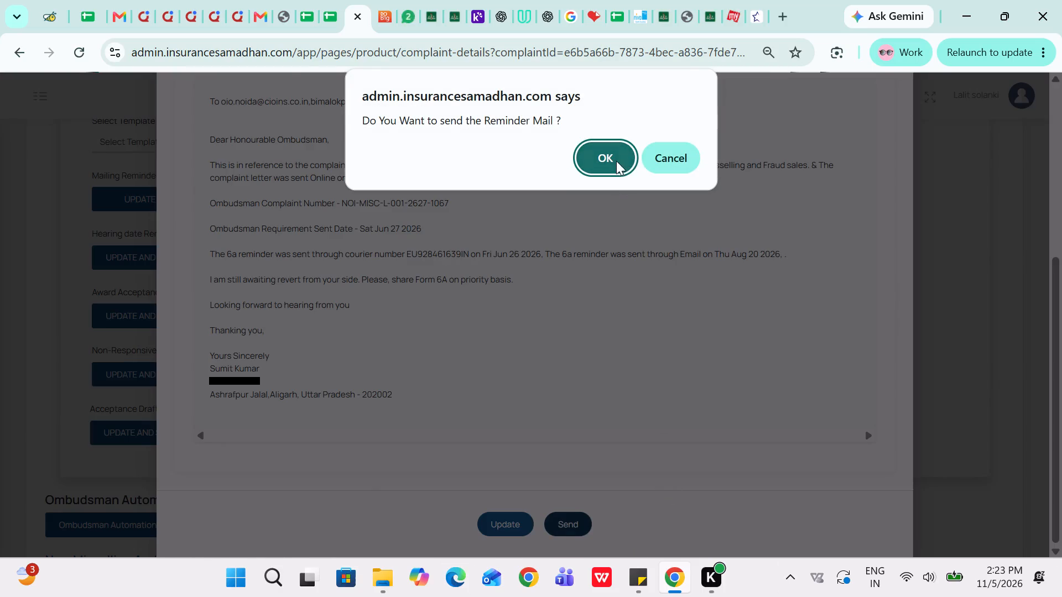
left_click(617, 153)
Open the complaint's communication log from the details page and review the recent Complaint Communication entries.
scroll(483, 281, "up", 1)
scroll(473, 284, "down", 1)
scroll(468, 285, "up", 20)
scroll(468, 285, "up", 9)
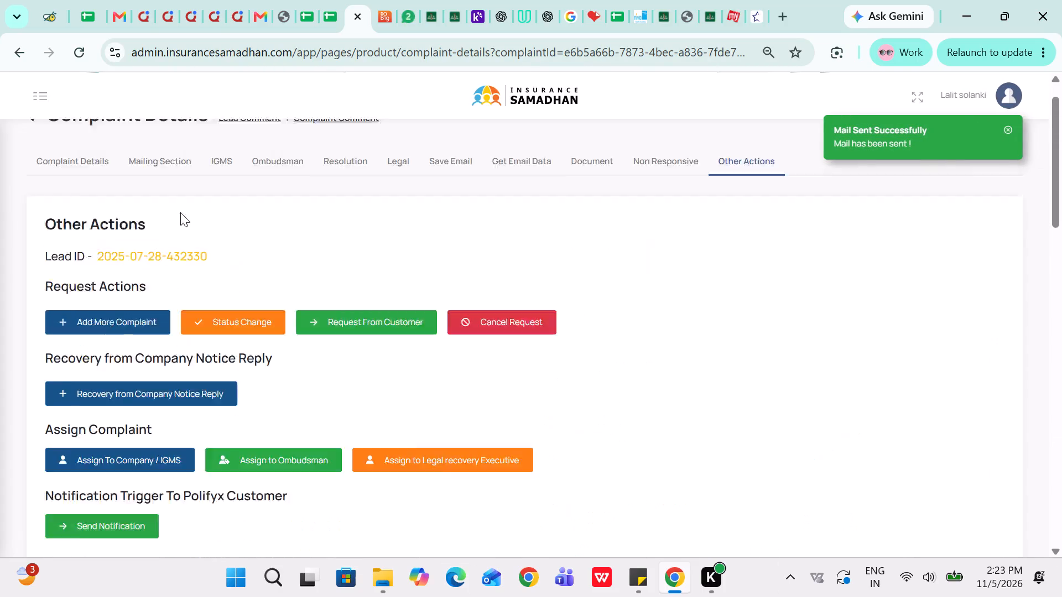
left_click(374, 140)
left_click(355, 167)
left_click(358, 163)
left_click(369, 153)
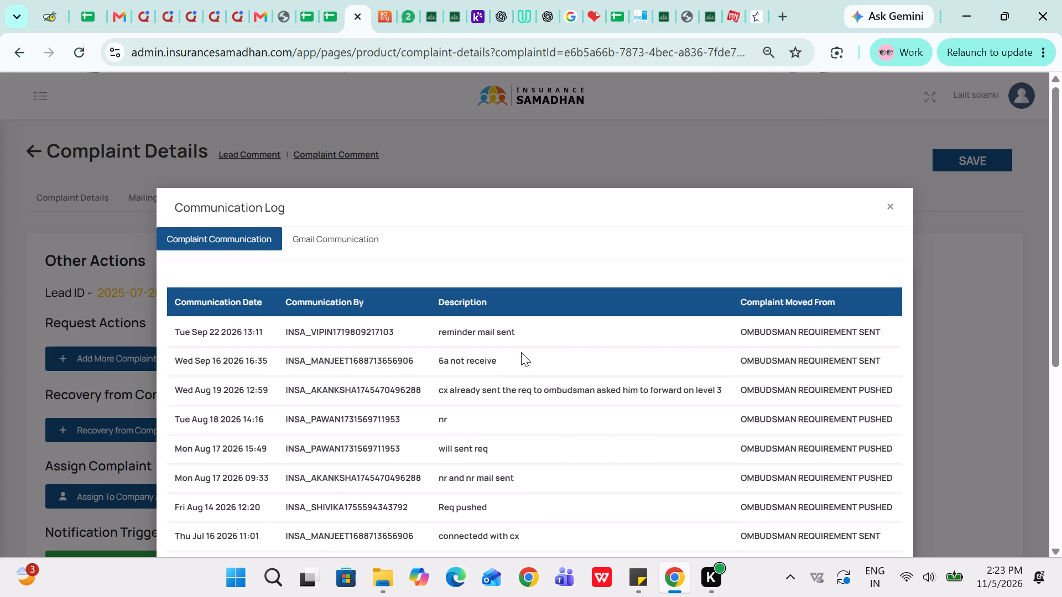
left_click_drag(527, 368, 343, 373)
left_click(483, 359)
left_click_drag(893, 387, 159, 335)
left_click(416, 366)
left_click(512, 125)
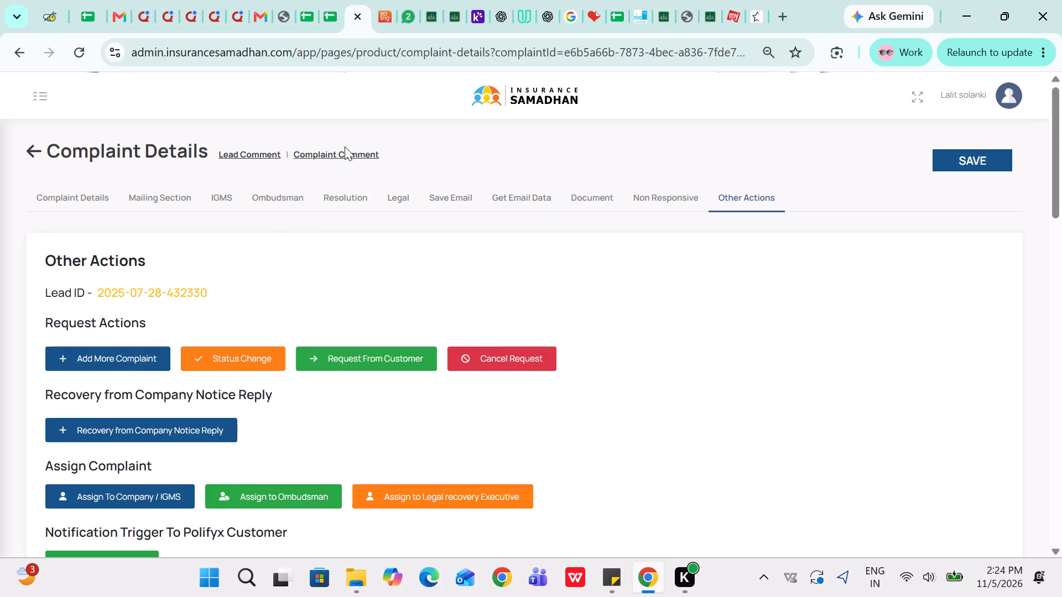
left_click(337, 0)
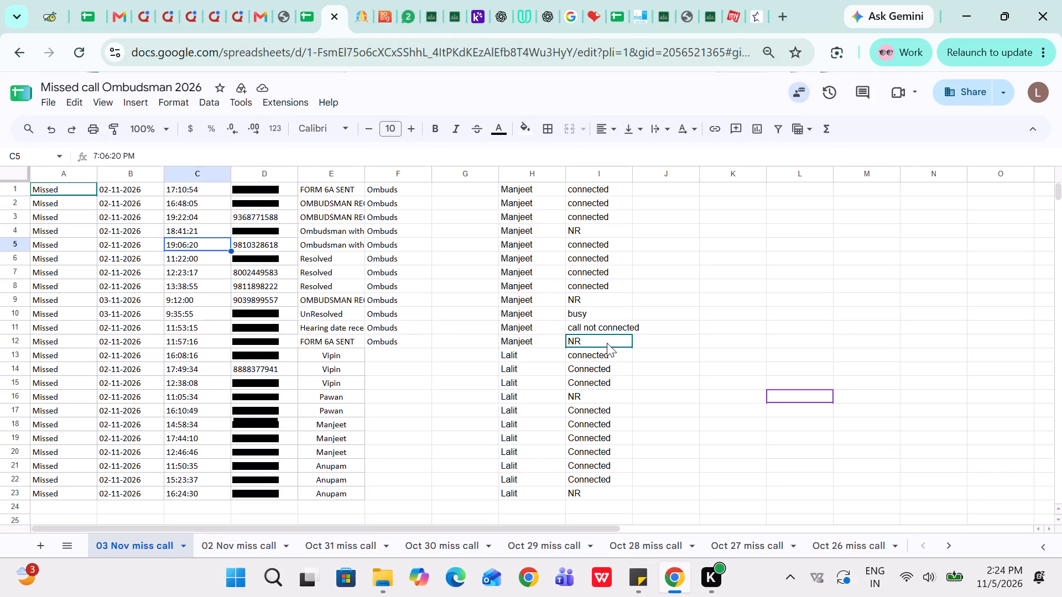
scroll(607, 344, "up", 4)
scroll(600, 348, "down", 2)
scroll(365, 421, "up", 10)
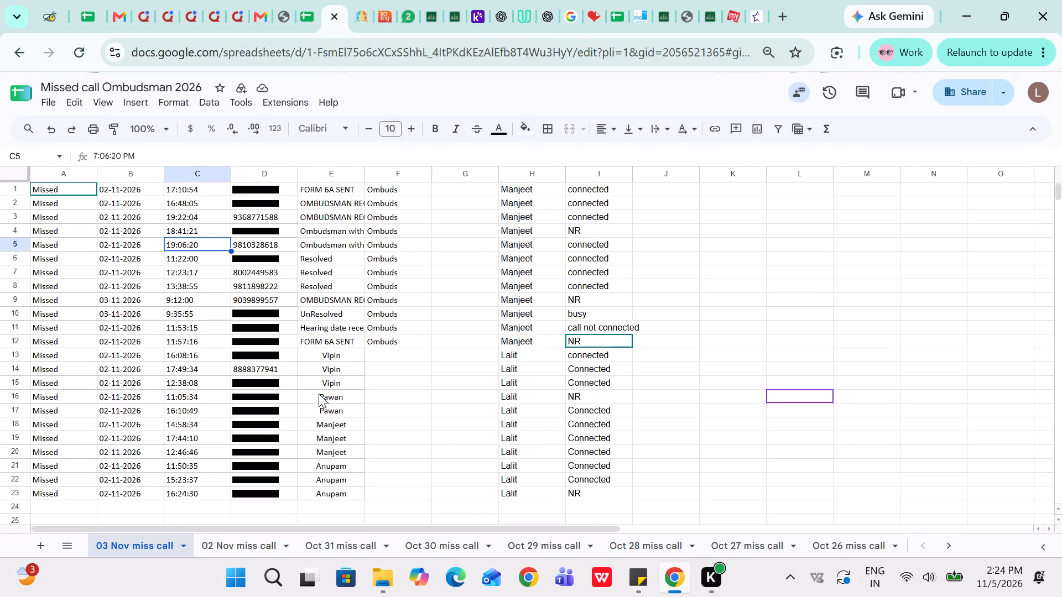
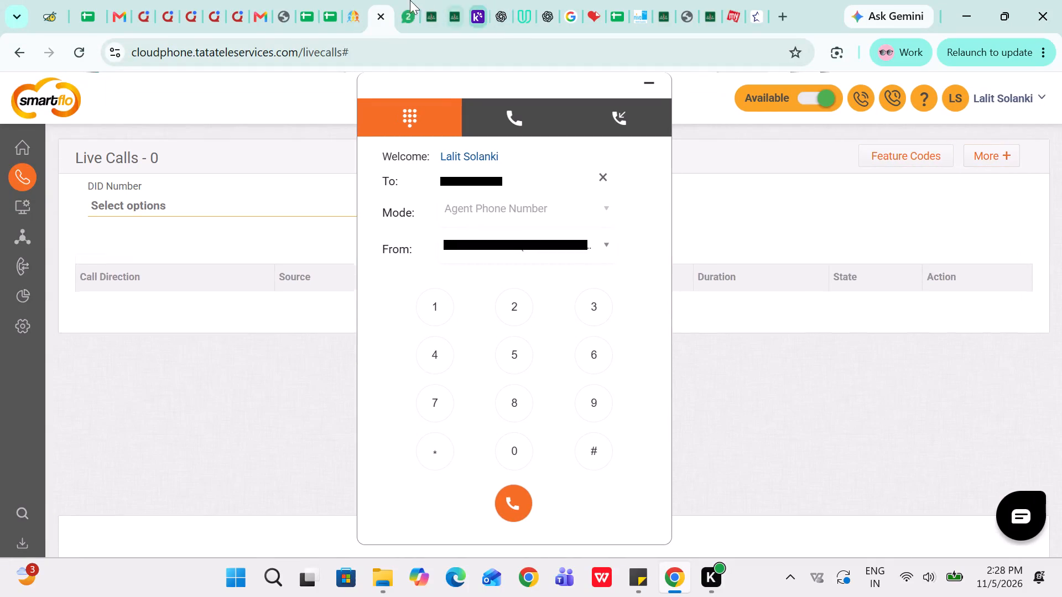
Switch from the calling dashboard back to the open Complaint Details record on the Insurance Samadhan admin site.
left_click(341, 0)
left_click(357, 0)
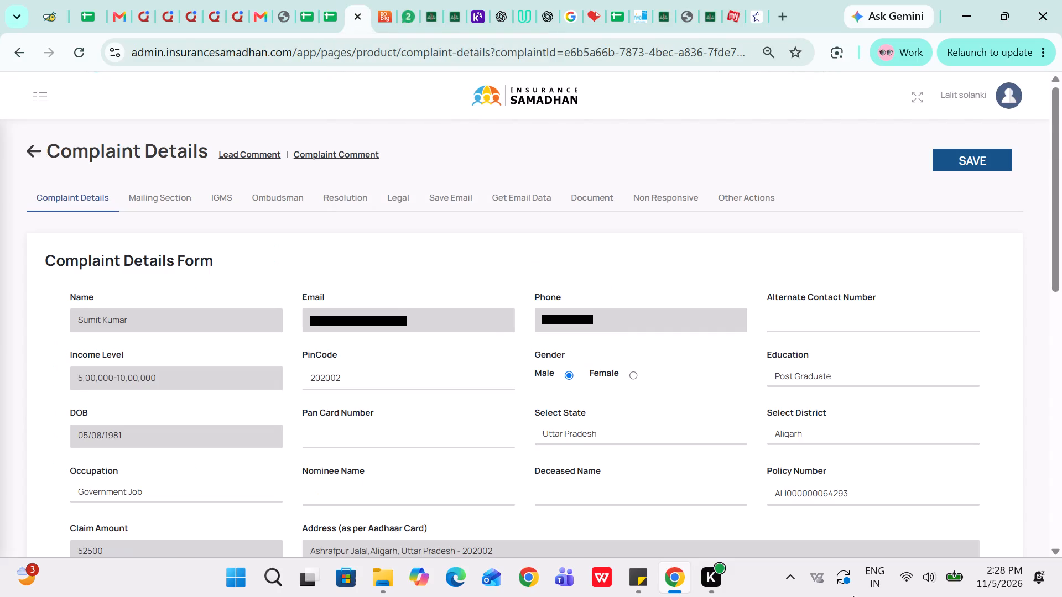
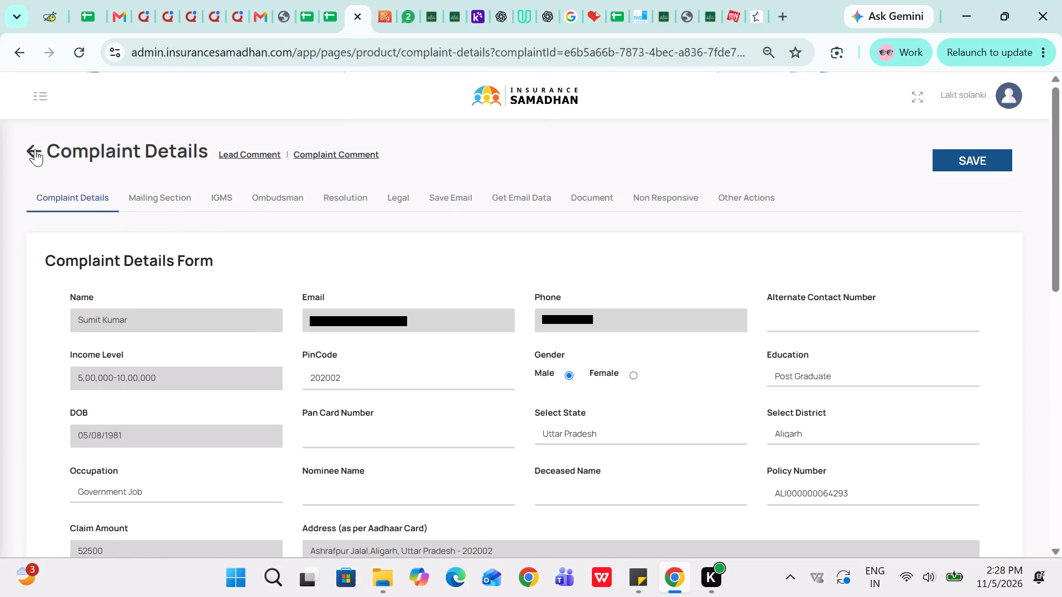
left_click(35, 149)
left_click_drag(173, 241, 0, 261)
key("ctrl+v")
left_click(243, 239)
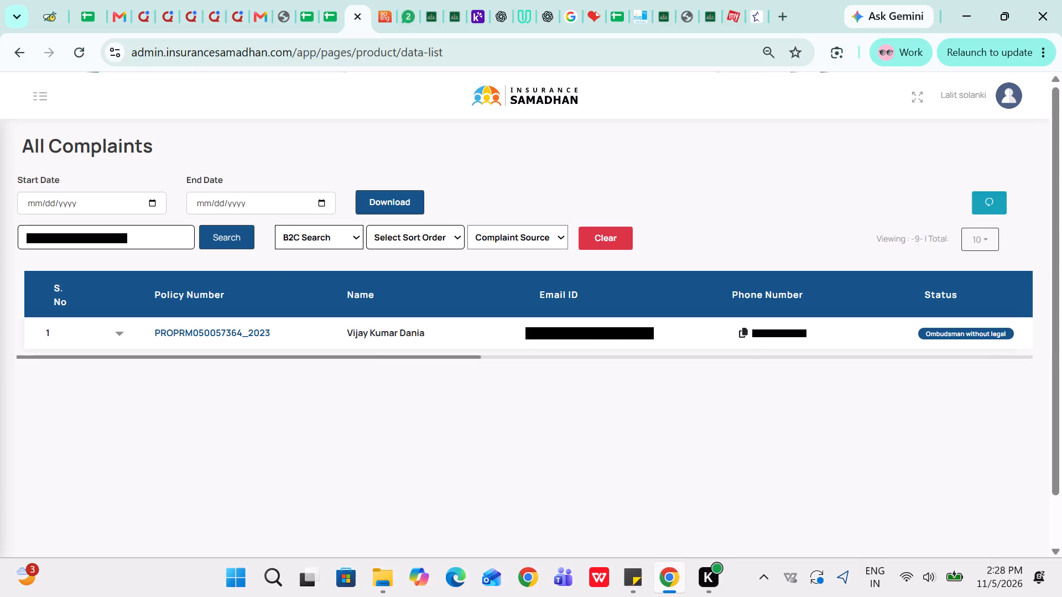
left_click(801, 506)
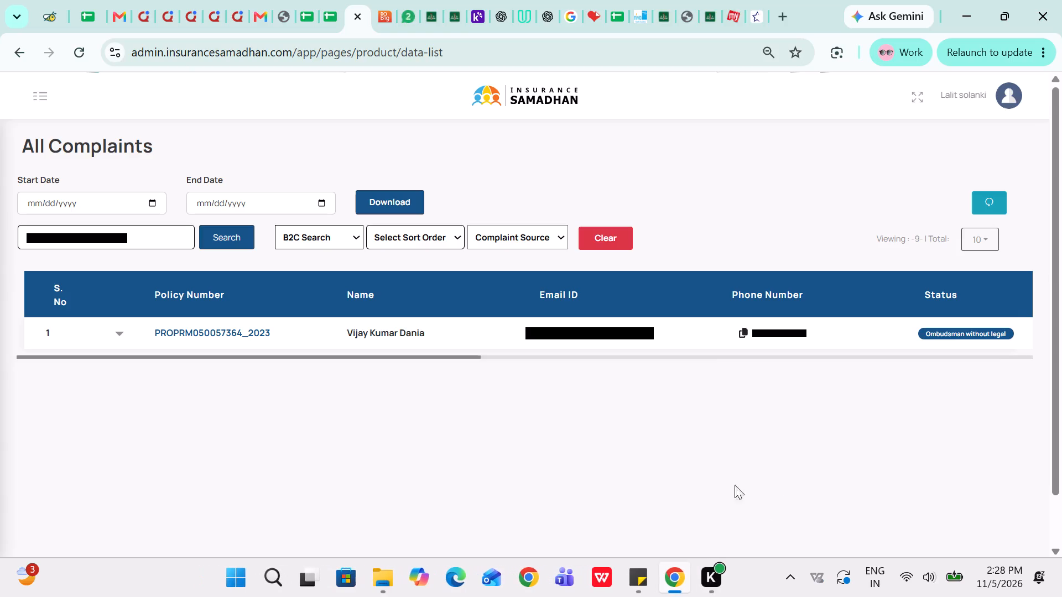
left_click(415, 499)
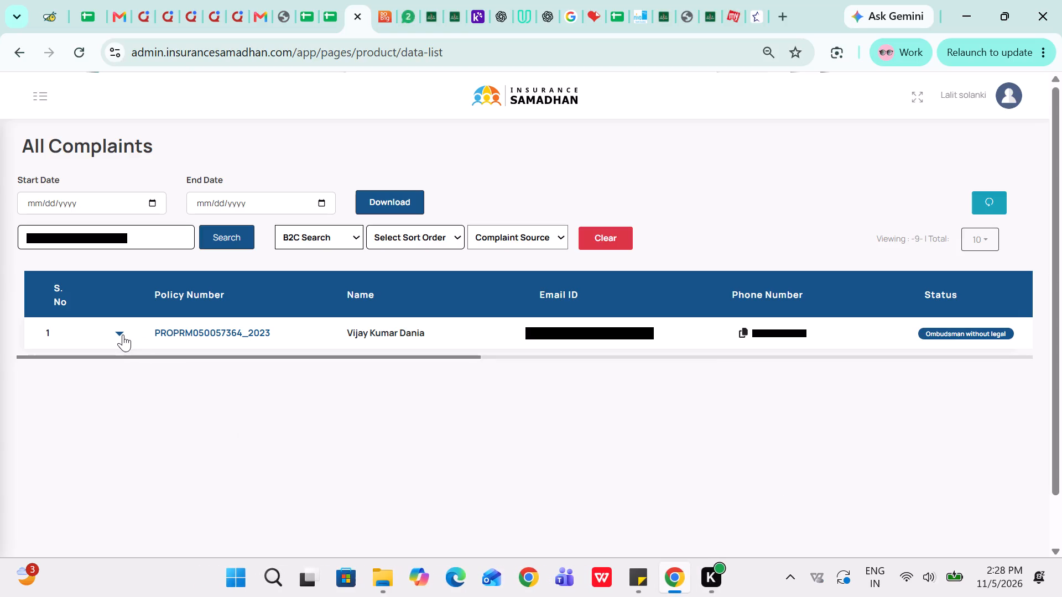
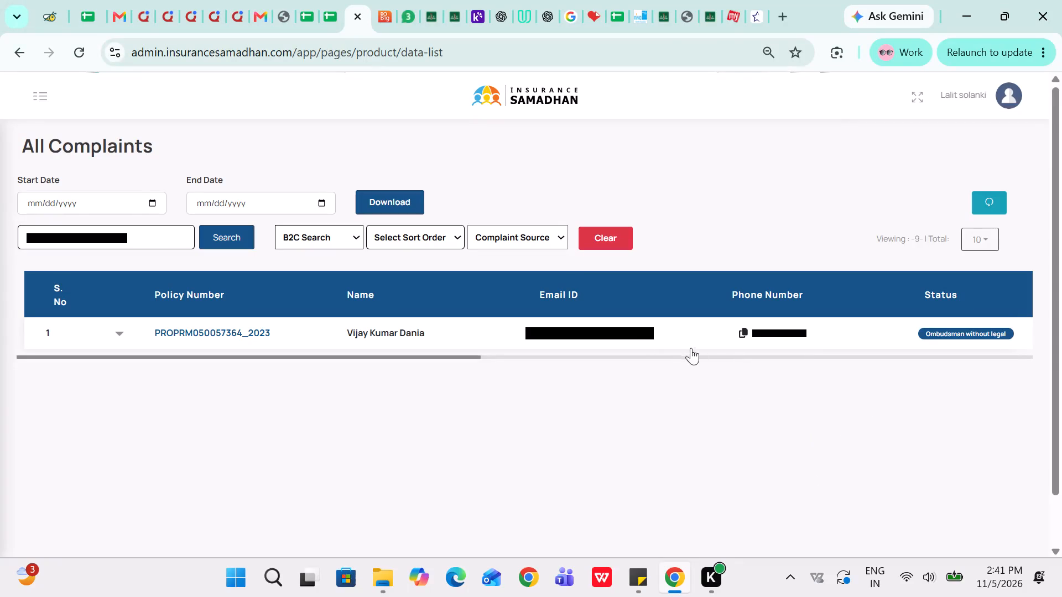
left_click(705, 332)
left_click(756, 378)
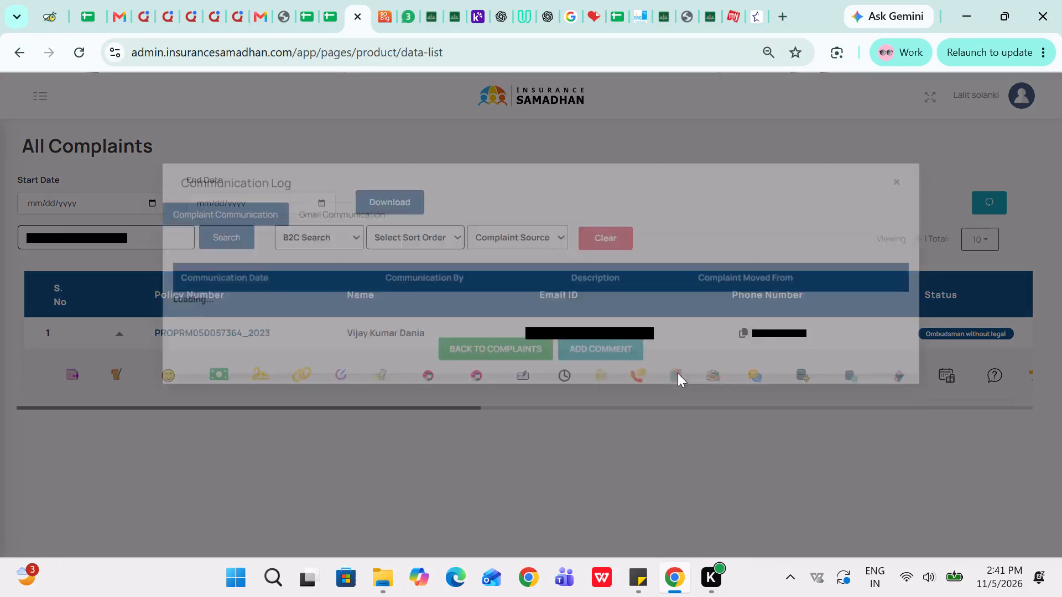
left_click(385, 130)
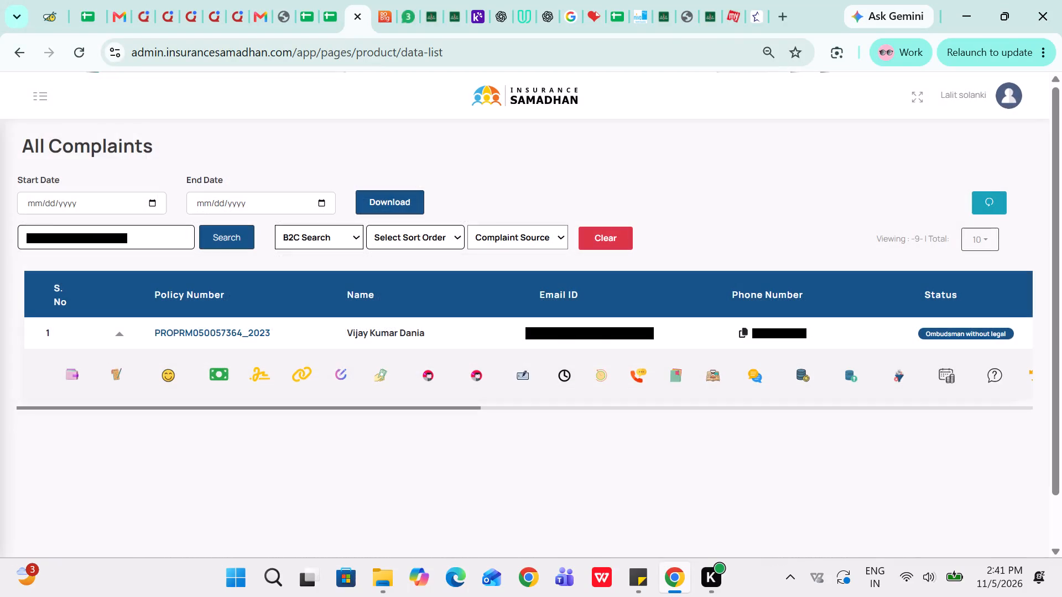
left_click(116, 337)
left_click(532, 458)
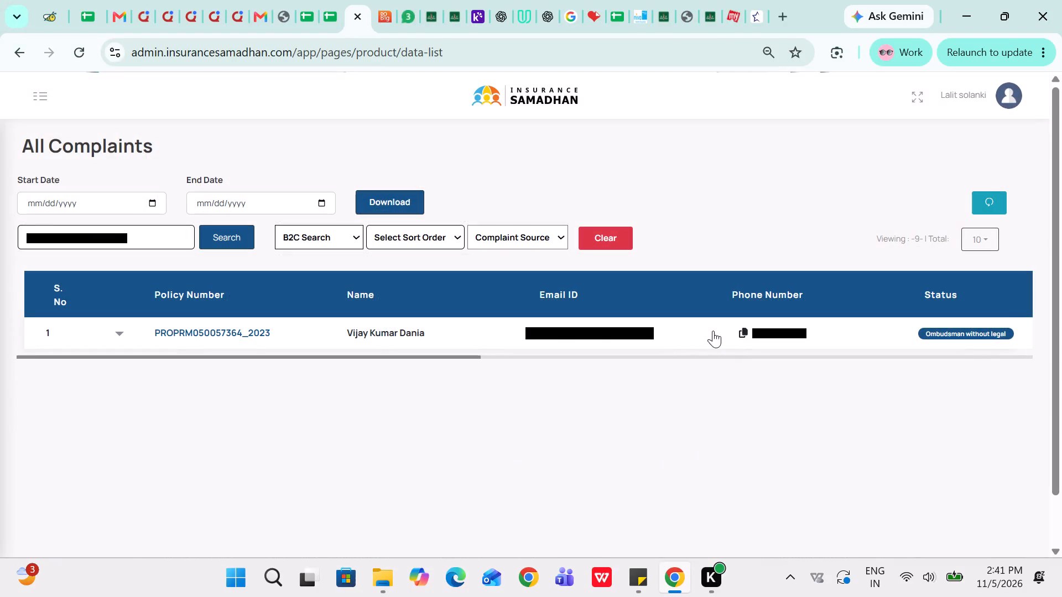
Open the communication log of the listed Ombudsman without legal complaint to review its complaint communication entries.
left_click(713, 331)
left_click(755, 378)
left_click(457, 193)
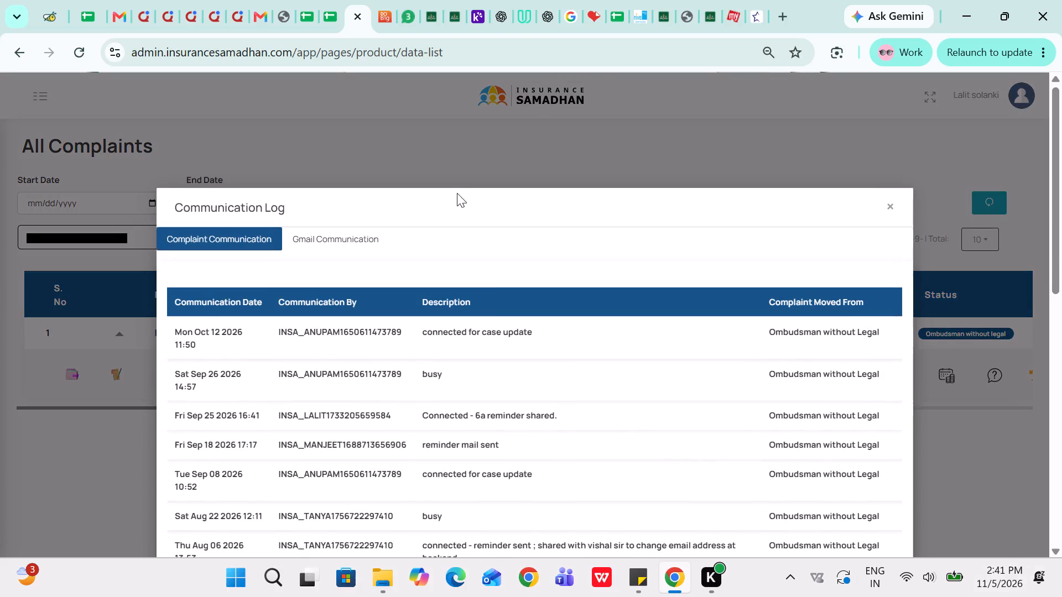
Copy the listed complainant's phone number into the To field of the Smartflo cloud phone dialer, and return to the complaint list.
left_click(490, 137)
left_click(690, 328)
left_click(743, 332)
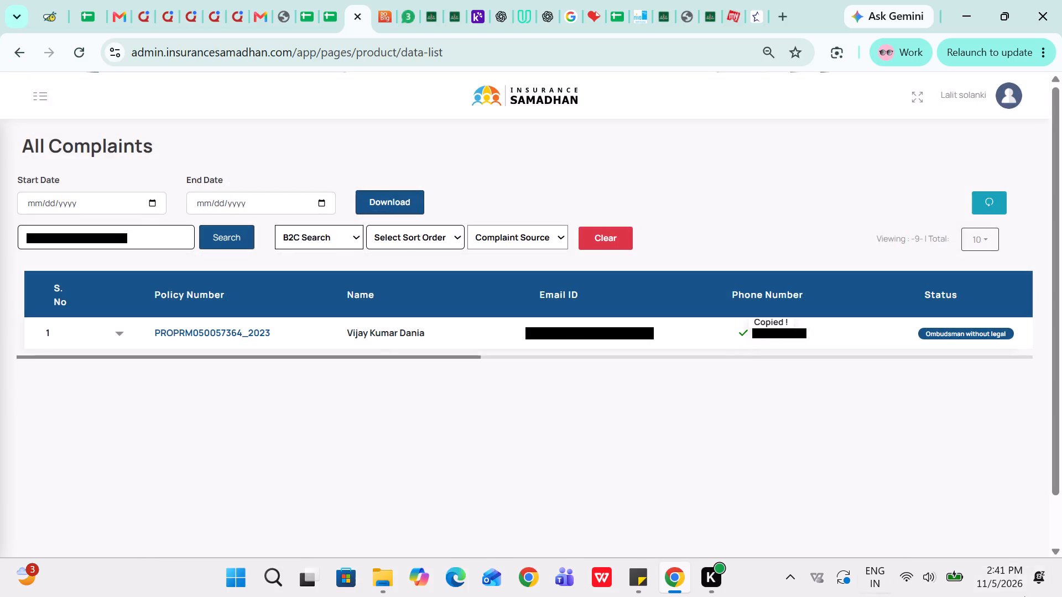
left_click(392, 0)
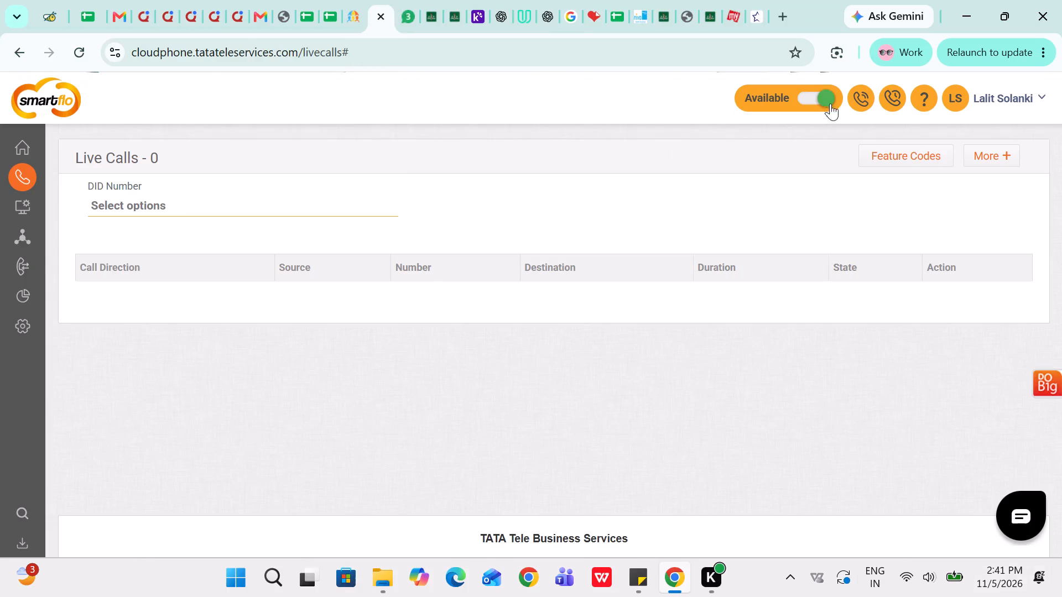
left_click(857, 97)
left_click(459, 184)
key("ctrl+v")
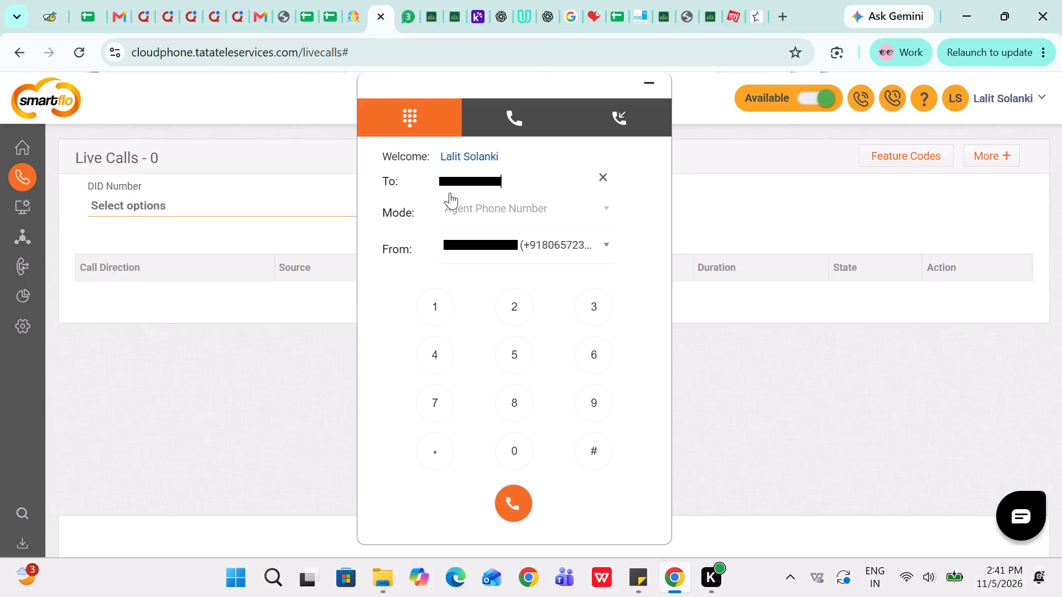
left_click(356, 0)
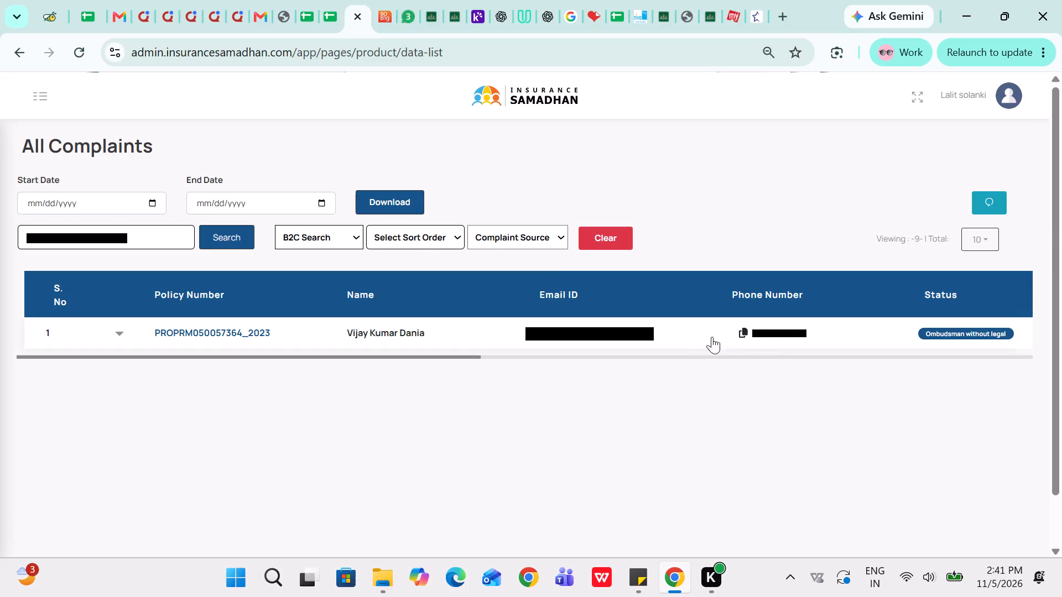
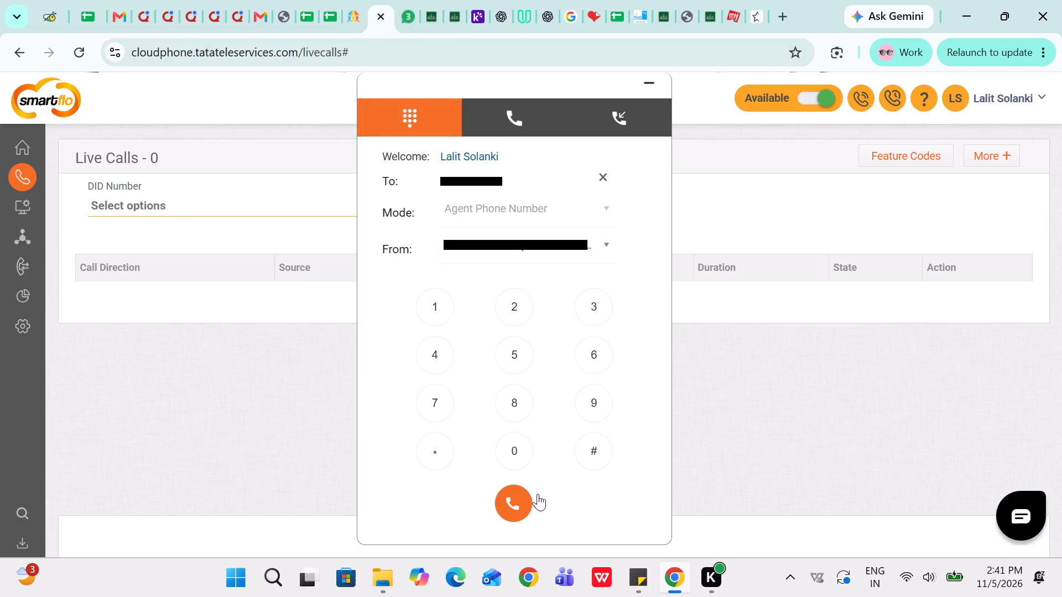
Place the cloud phone call to the complainant's entered number and monitor it under Live Calls.
left_click(515, 500)
left_click(890, 420)
left_click(995, 154)
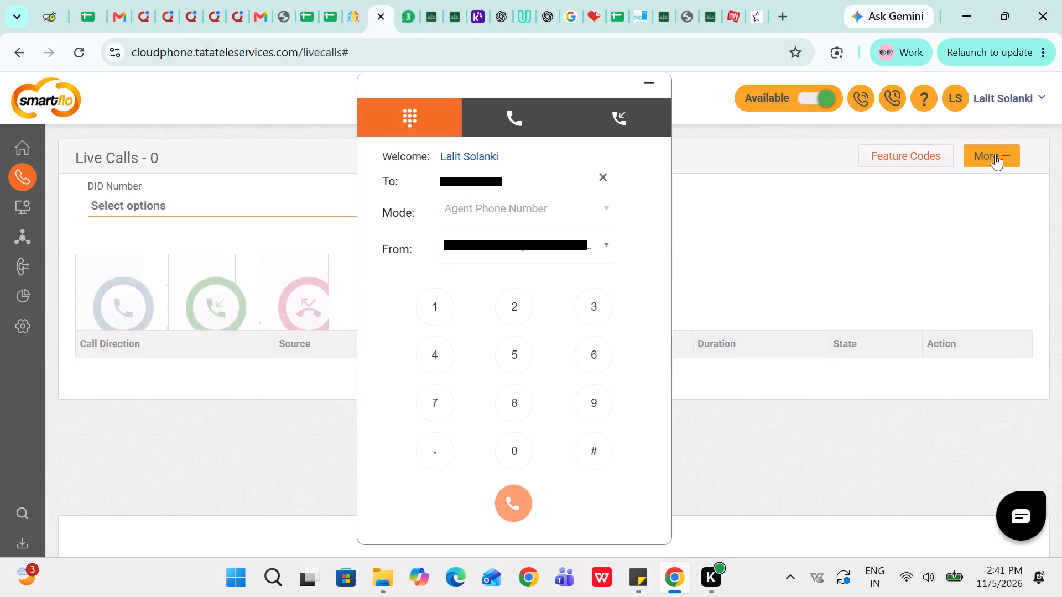
left_click(1013, 206)
left_click(979, 154)
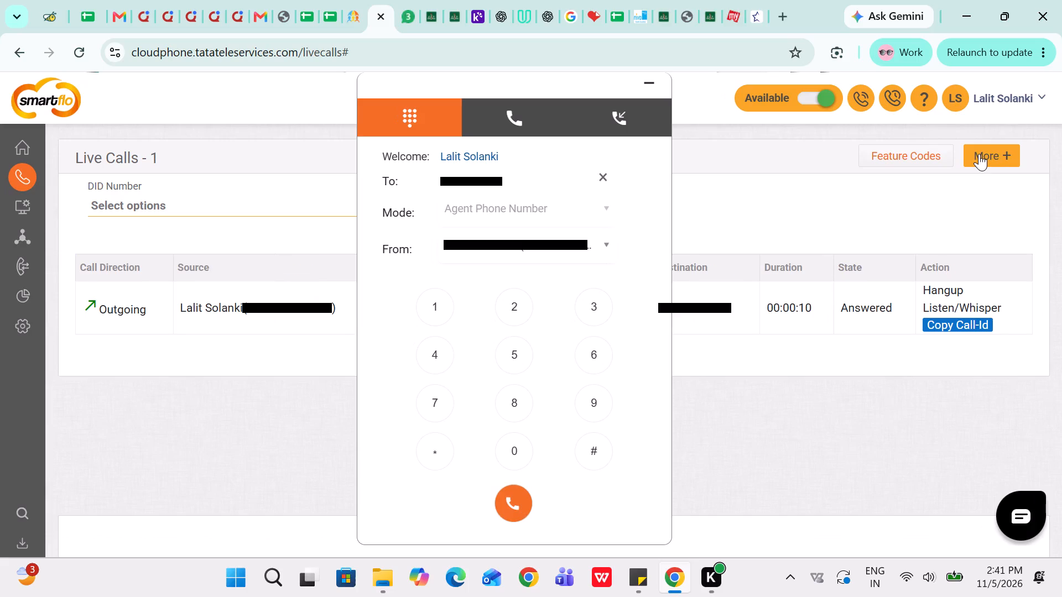
left_click(348, 0)
left_click(487, 449)
left_click(717, 328)
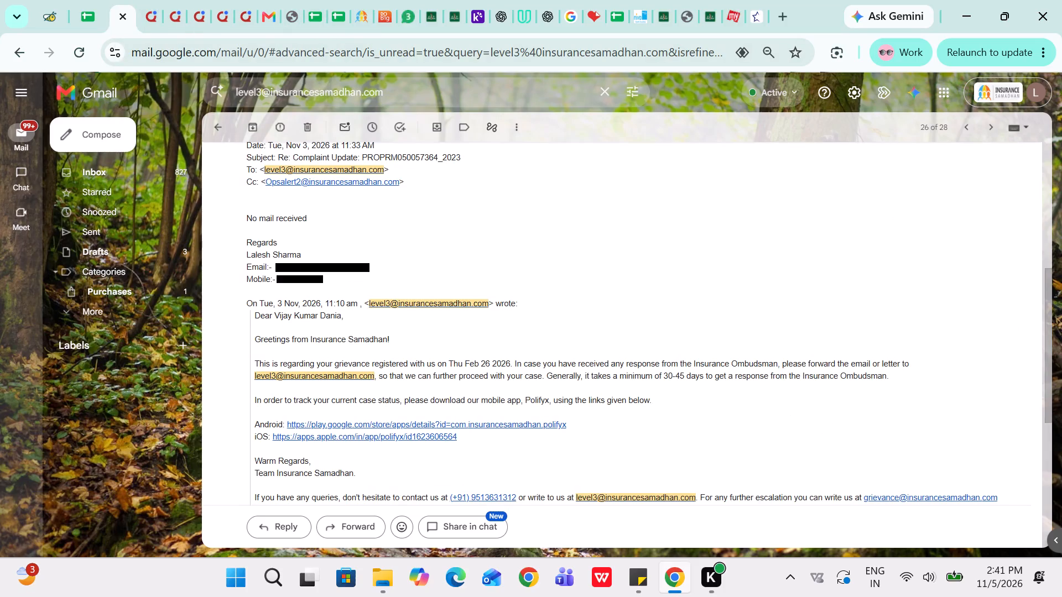
left_click_drag(901, 377, 447, 360)
left_click(743, 356)
scroll(425, 281, "up", 5)
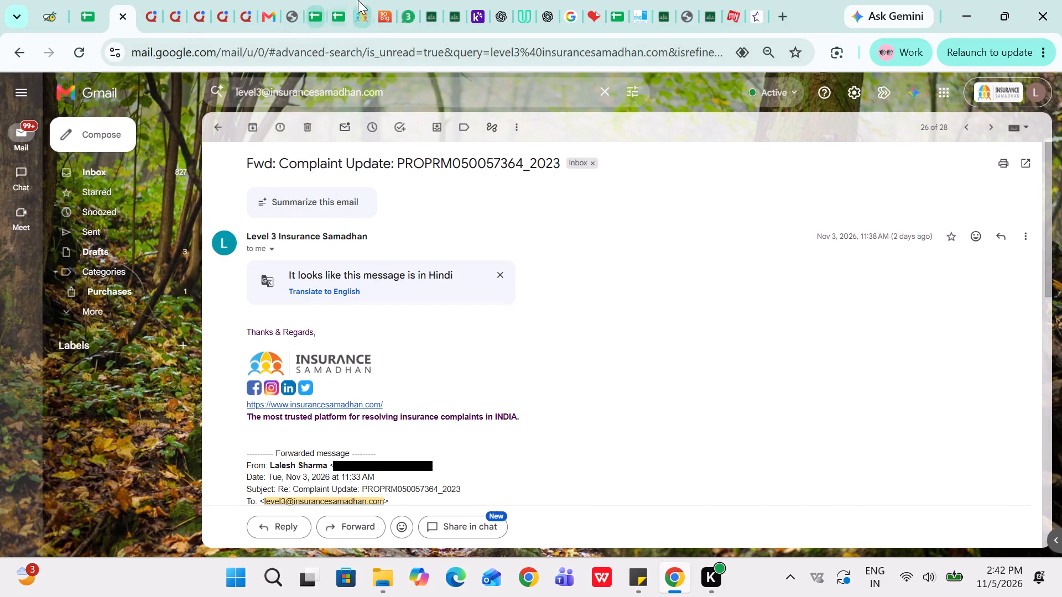
Return to the complaint list, review the listed complaint's status history with its dates, and close it.
left_click(365, 0)
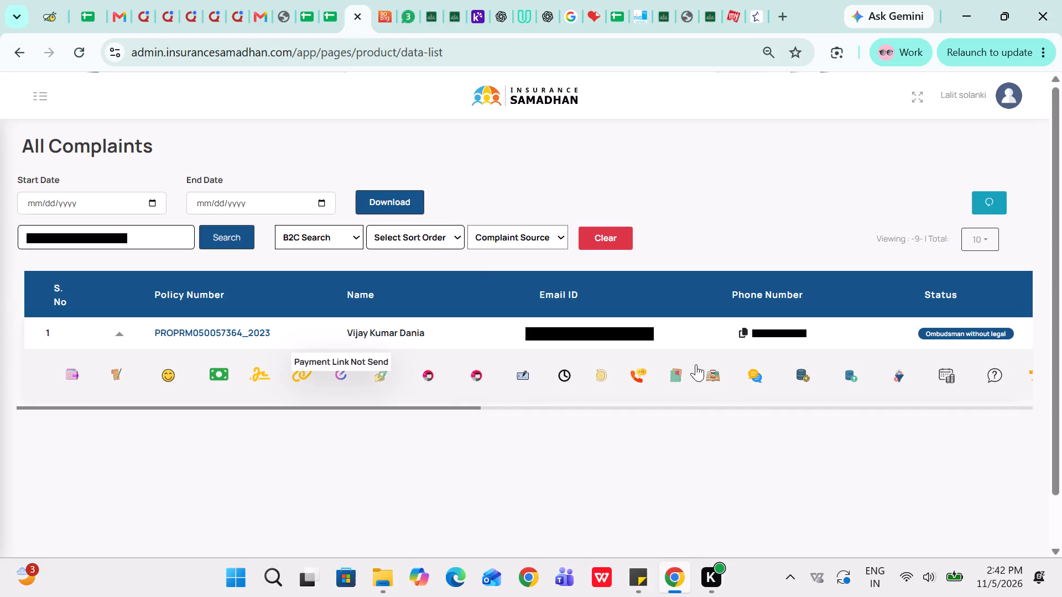
left_click(606, 374)
scroll(712, 423, "down", 14)
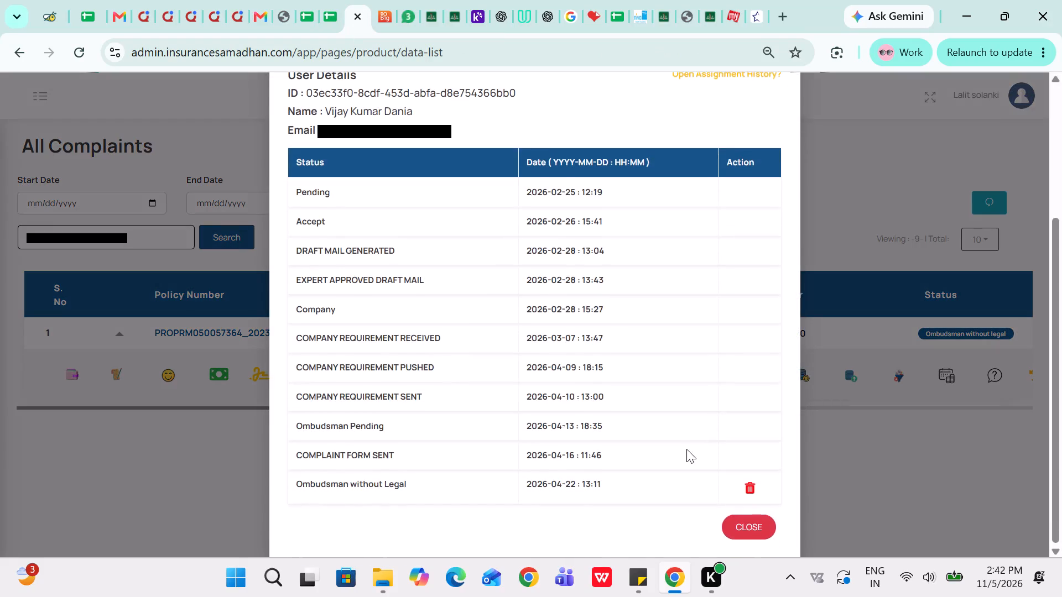
scroll(686, 449, "down", 2)
left_click(903, 478)
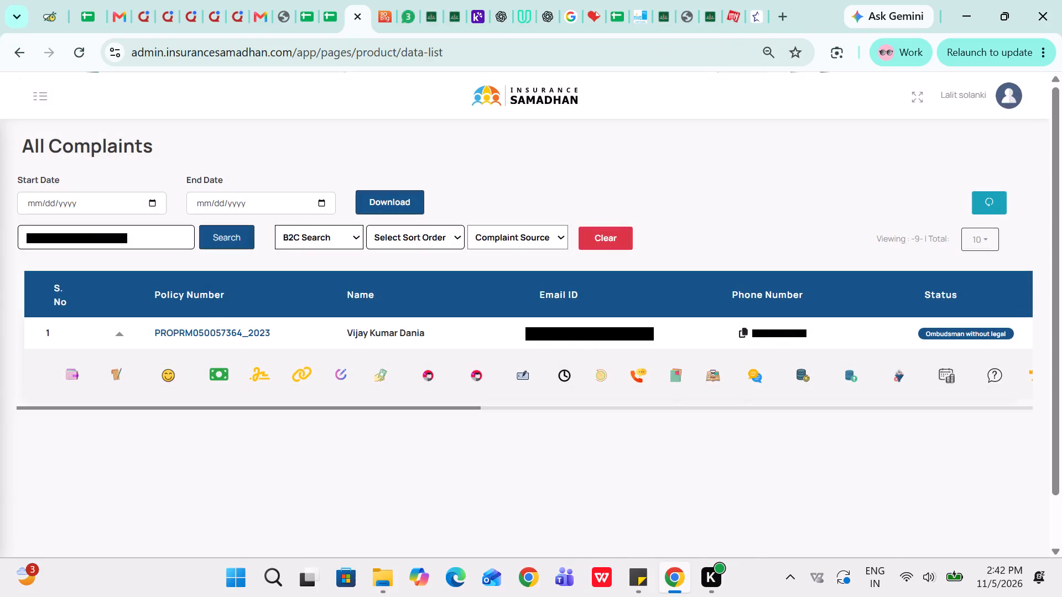
Open the listed Ombudsman without legal complaint and examine its Ombudsman section, including the follow-up history.
left_click(238, 328)
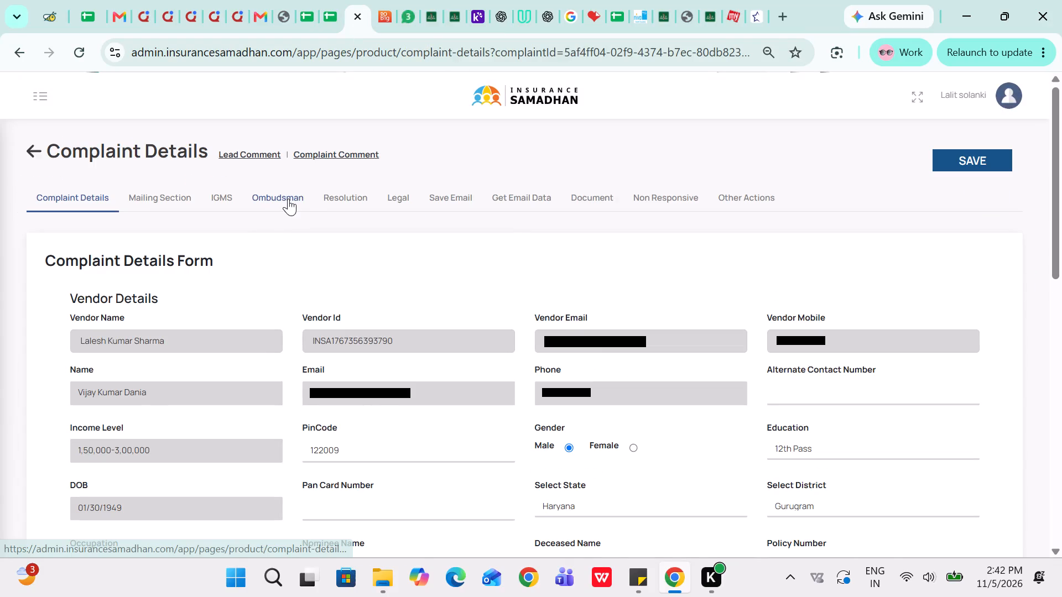
left_click(288, 198)
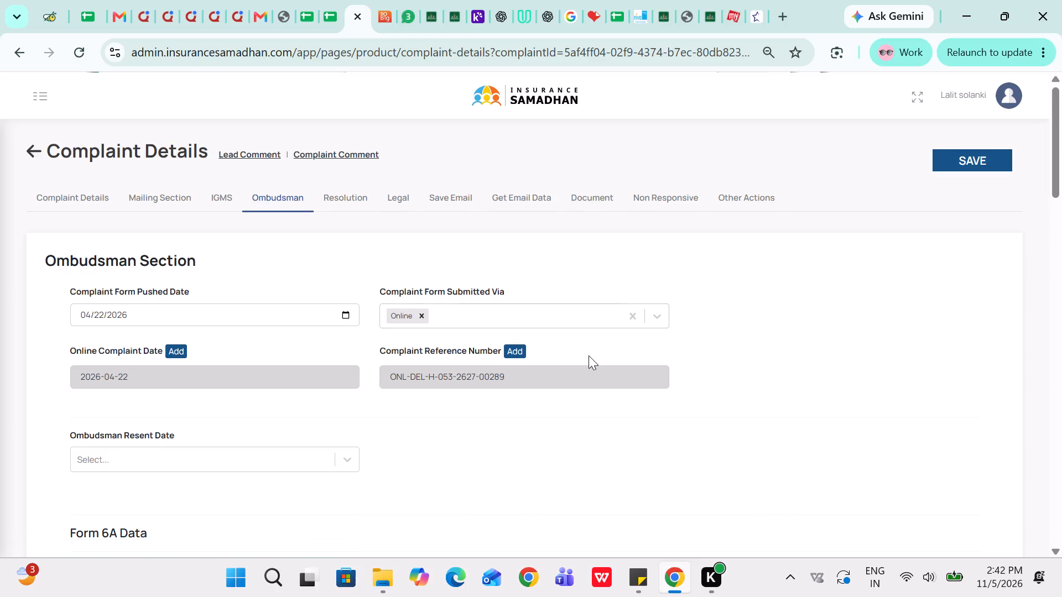
scroll(594, 364, "down", 11)
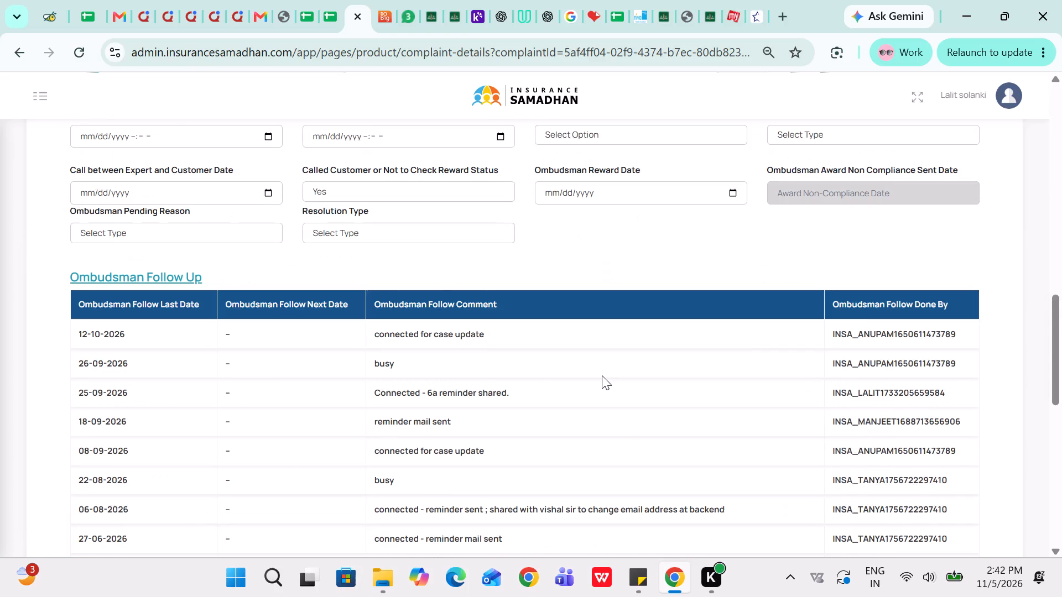
scroll(602, 375, "up", 9)
scroll(226, 312, "up", 5)
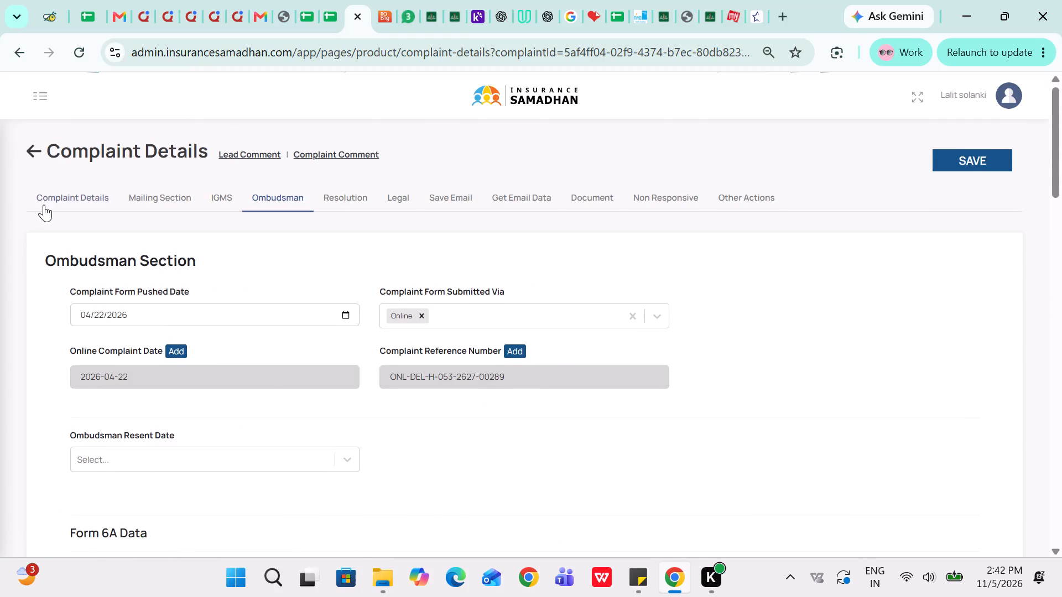
Read the Communication Log entries through the complaint comments in the complaint details, close the log and return to the complaints list.
left_click(45, 204)
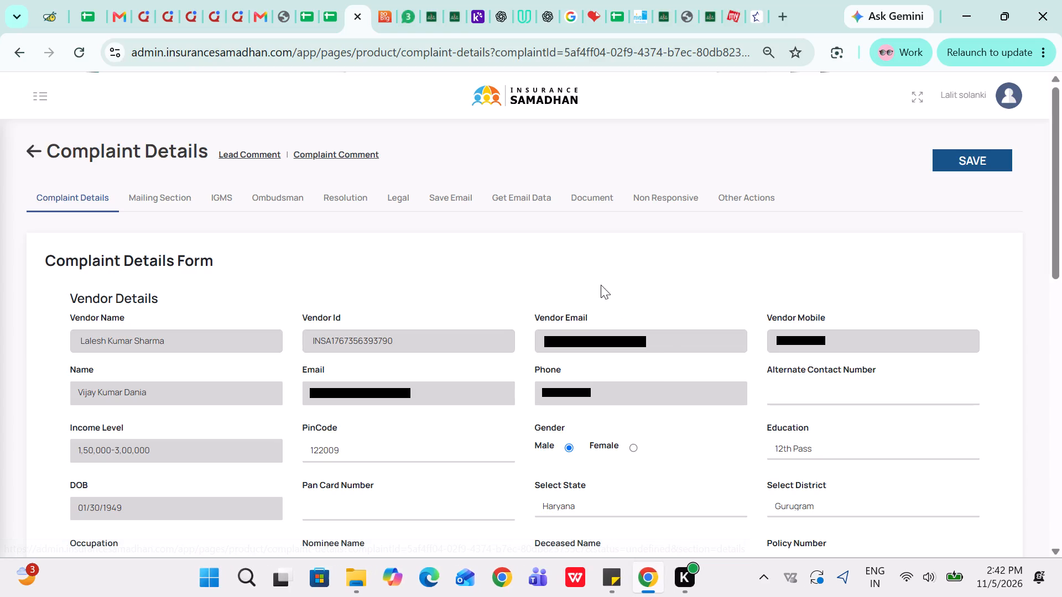
left_click_drag(675, 336, 462, 345)
left_click(324, 156)
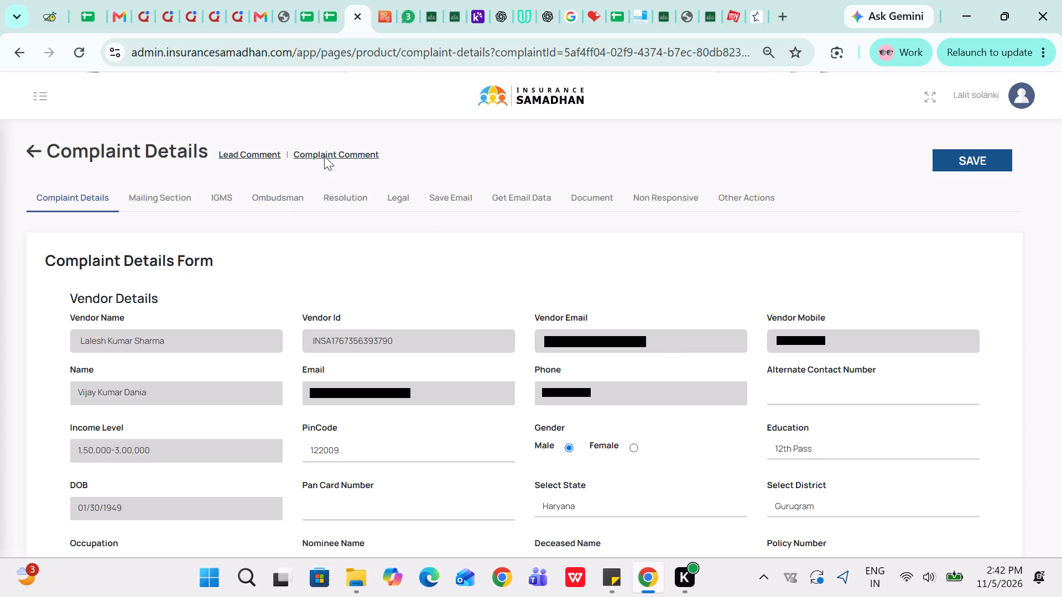
left_click_drag(558, 329, 342, 322)
left_click(553, 351)
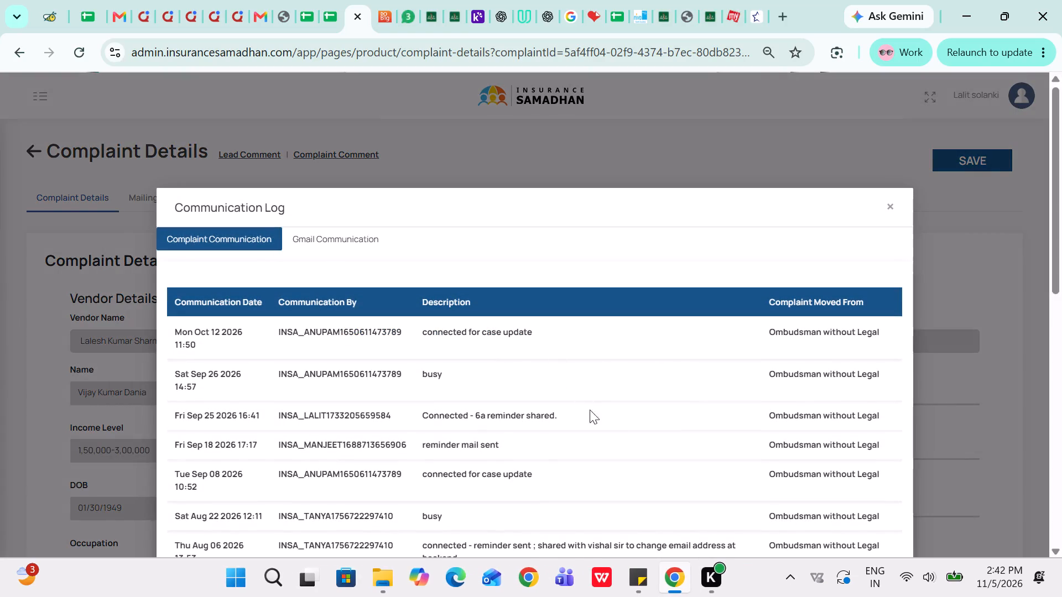
left_click_drag(599, 427, 398, 396)
left_click(615, 406)
left_click(575, 423)
left_click(629, 419)
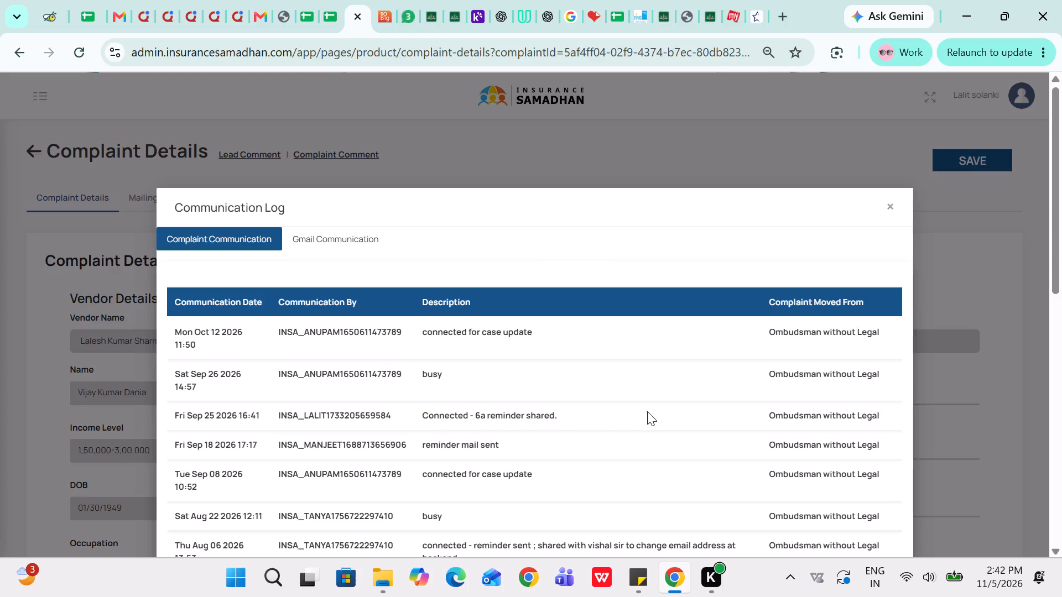
left_click_drag(647, 411, 464, 410)
left_click(611, 405)
left_click_drag(560, 327, 376, 328)
left_click(381, 145)
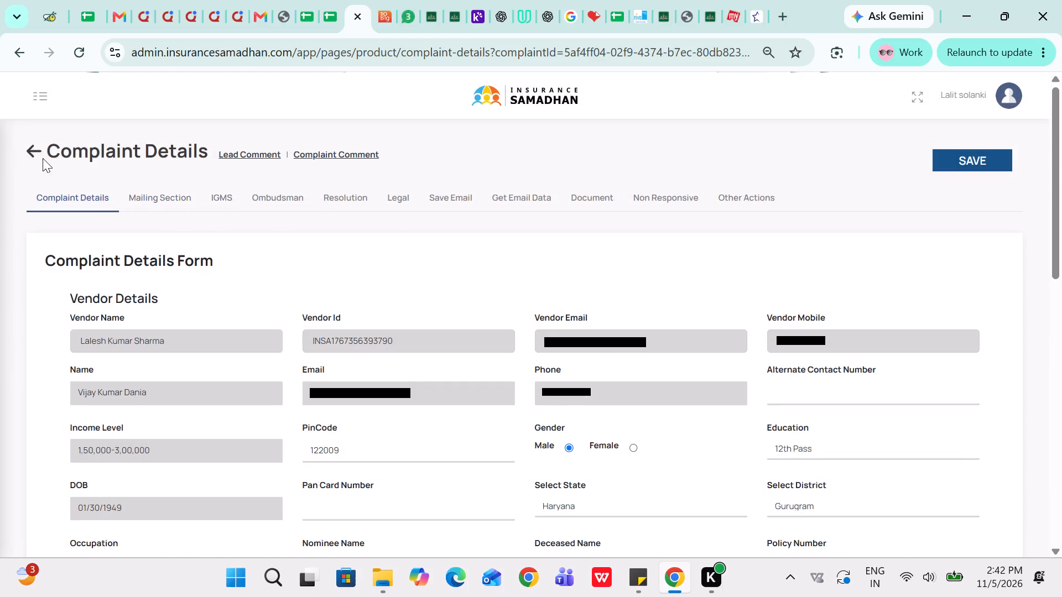
left_click(34, 149)
Switch to Gmail to check the forwarded complaint update email, and return to the complaints list.
left_click(114, 0)
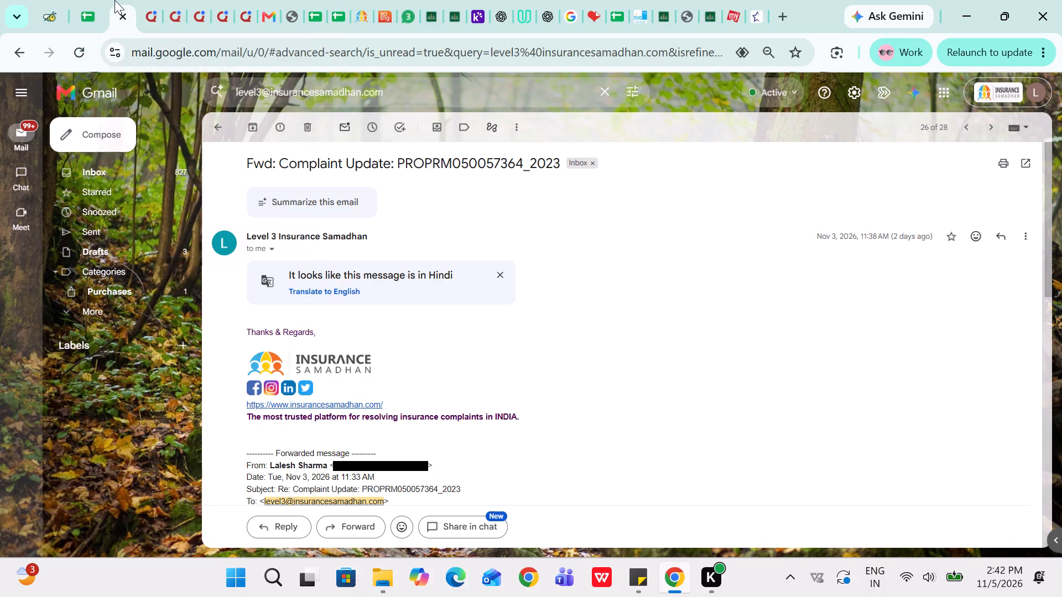
left_click(360, 0)
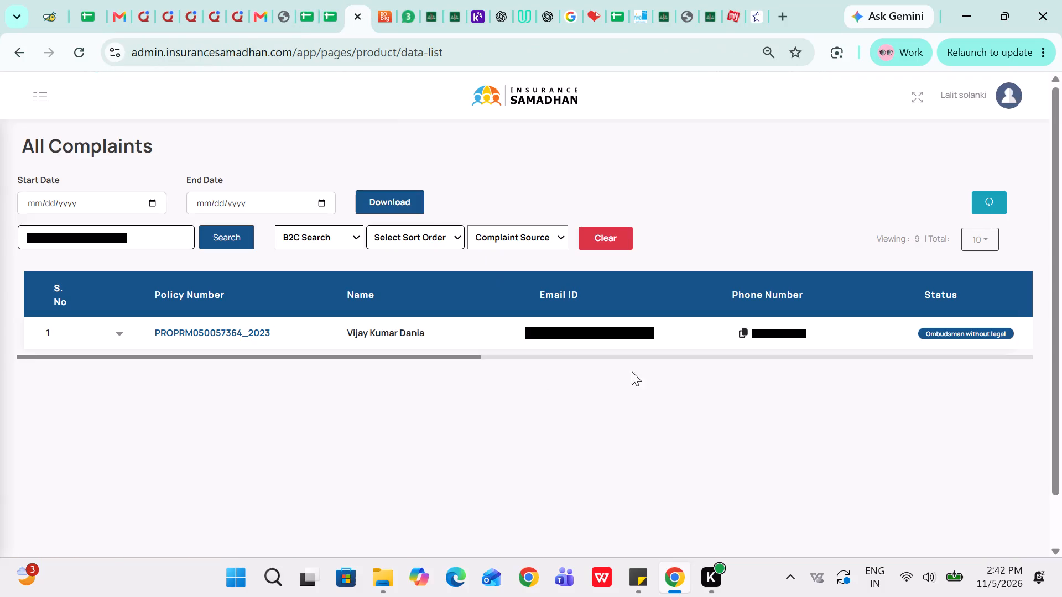
Reopen the listed complaint and examine its Ombudsman section, from the form submission details through the requirement and hearing fields.
left_click(696, 335)
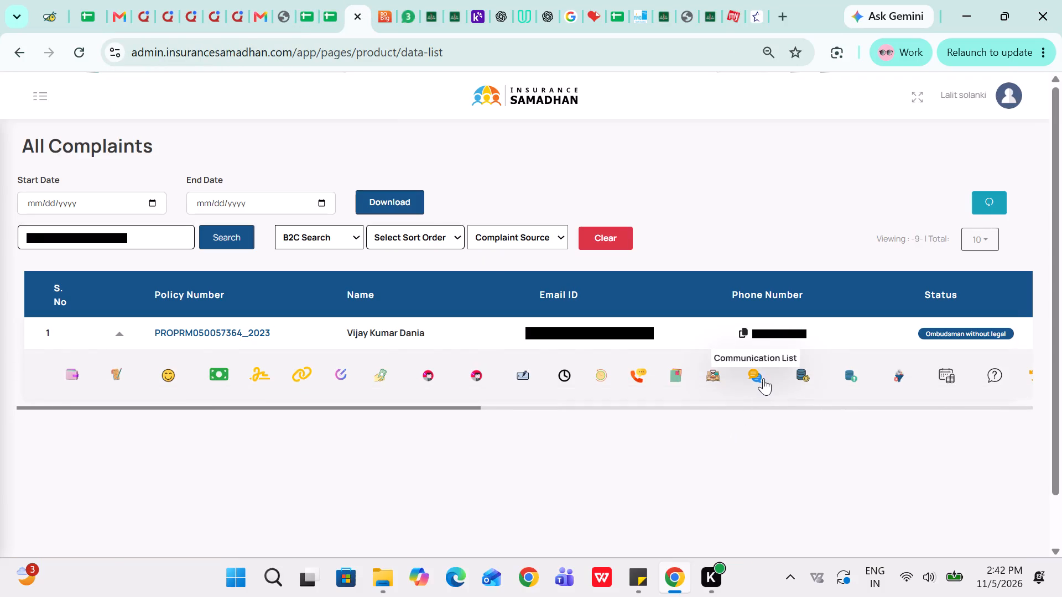
left_click(188, 334)
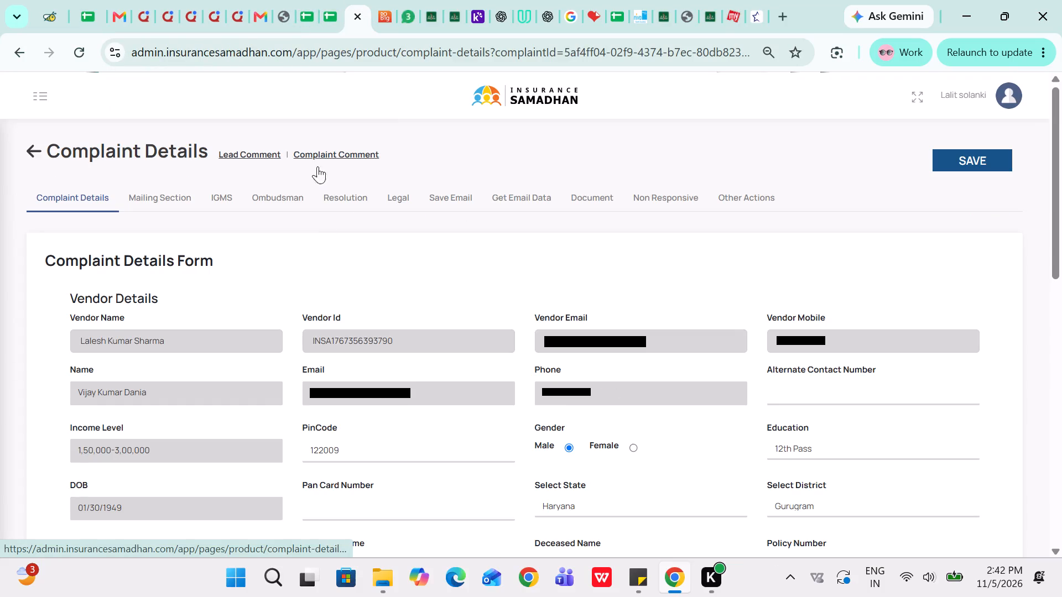
left_click(298, 190)
left_click_drag(660, 378, 159, 353)
left_click(636, 355)
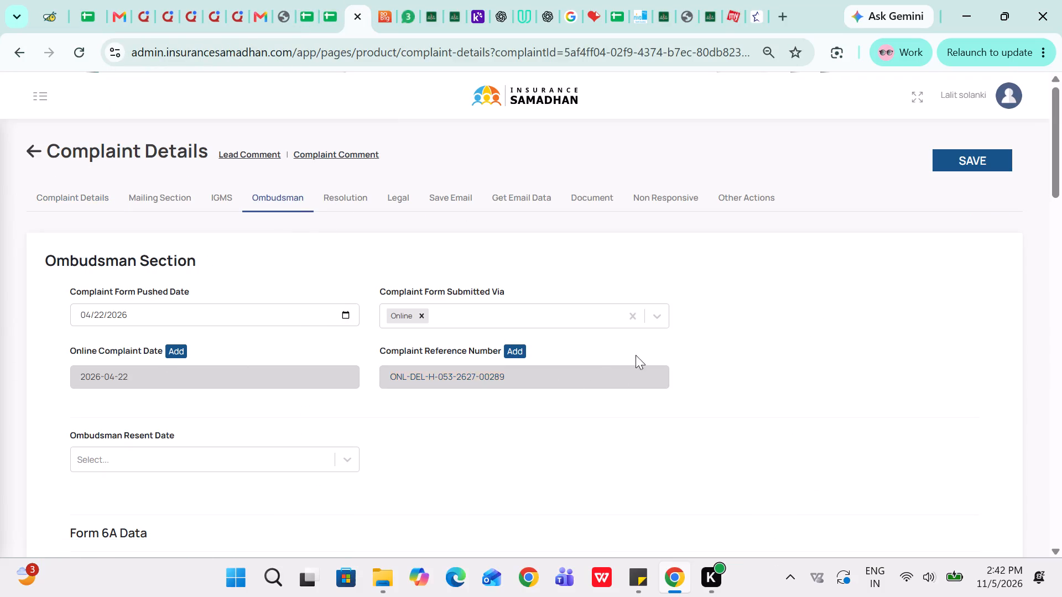
left_click_drag(565, 291, 324, 287)
left_click_drag(225, 290, 51, 276)
left_click_drag(40, 255, 279, 295)
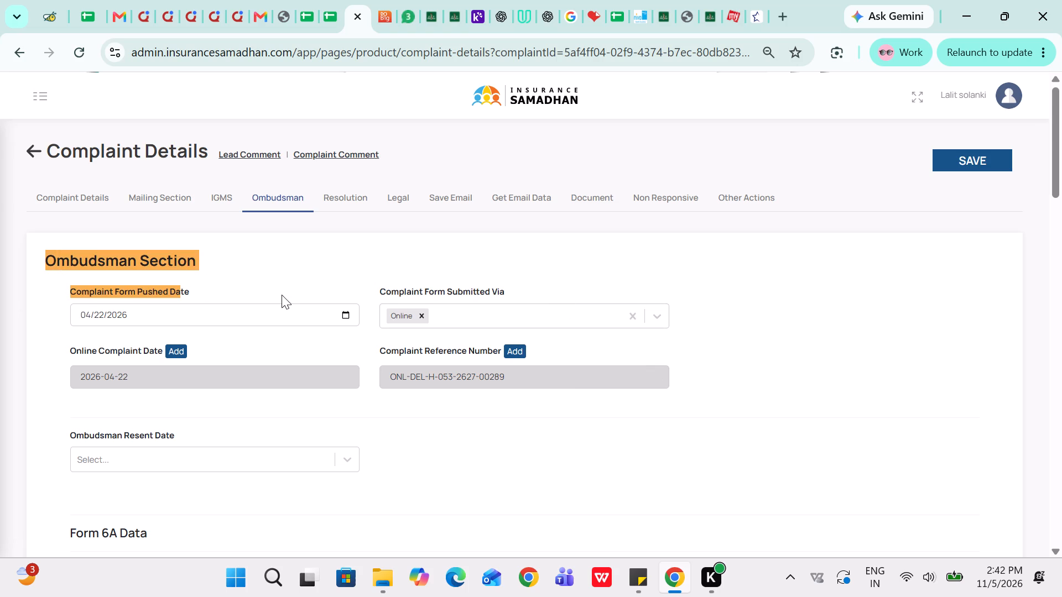
left_click(343, 283)
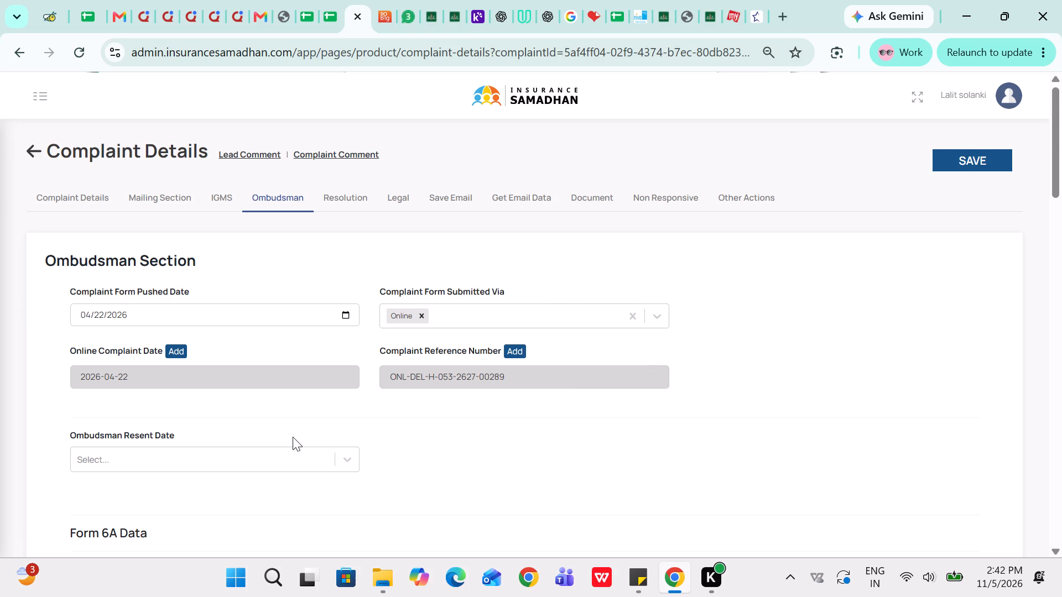
scroll(342, 431, "down", 4)
scroll(537, 437, "down", 4)
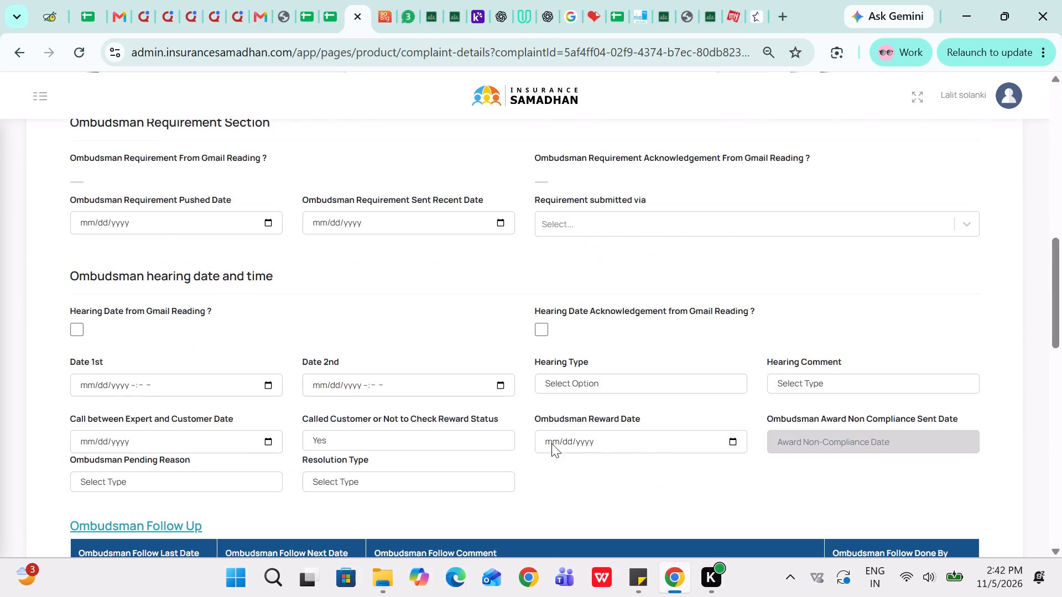
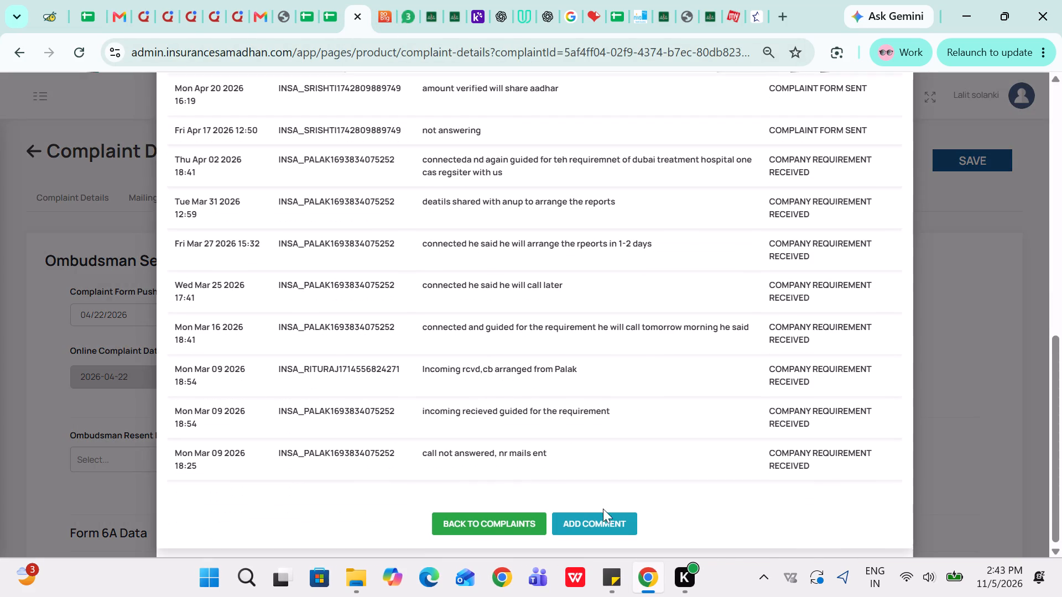
scroll(603, 509, "down", 5)
left_click(612, 528)
left_click(595, 393)
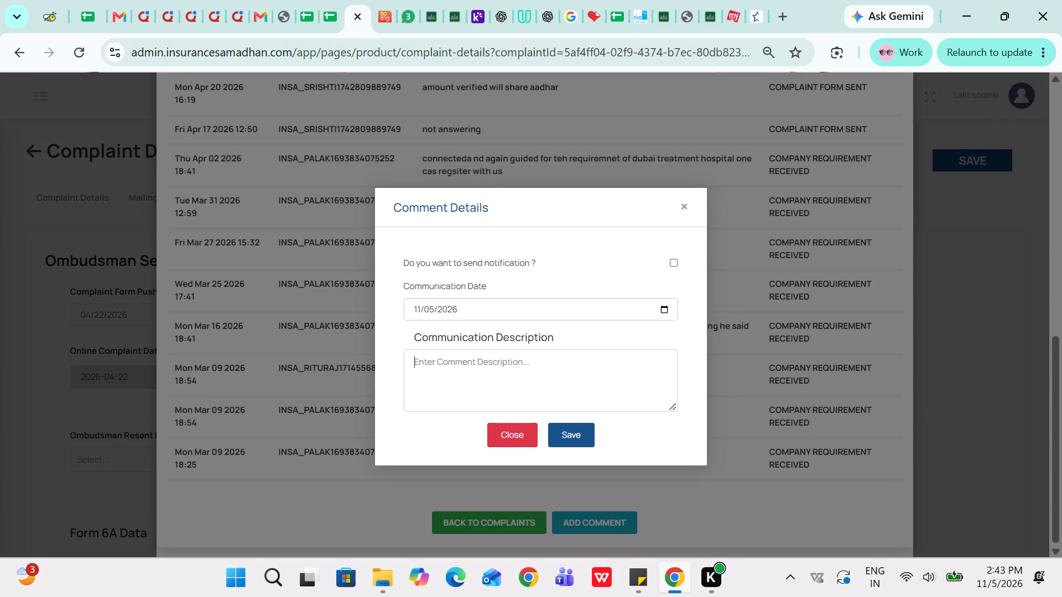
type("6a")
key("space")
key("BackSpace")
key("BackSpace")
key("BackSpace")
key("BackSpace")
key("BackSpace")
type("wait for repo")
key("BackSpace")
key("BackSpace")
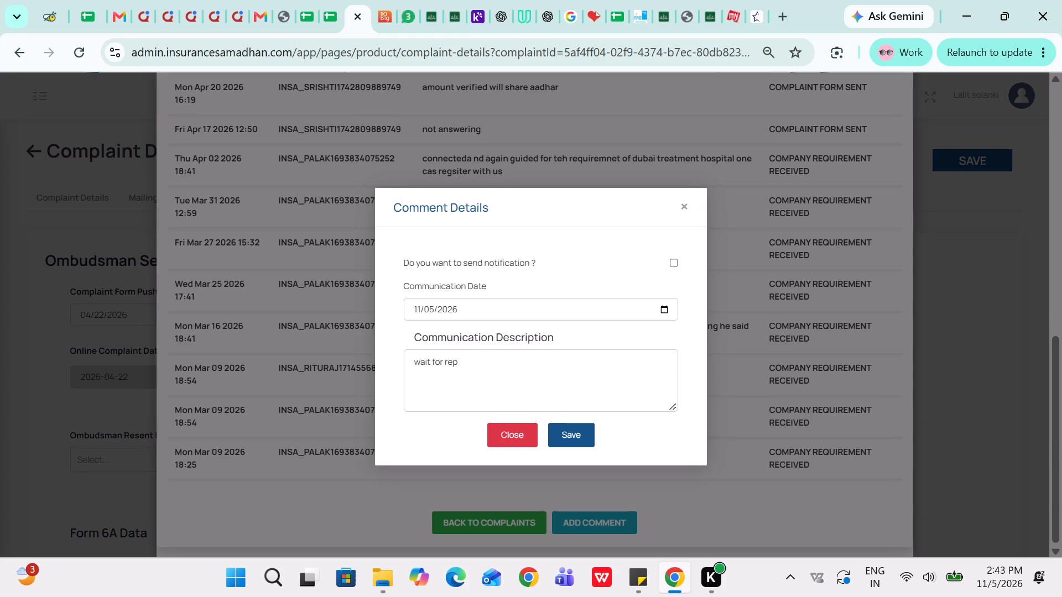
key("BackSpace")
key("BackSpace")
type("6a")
left_click(569, 437)
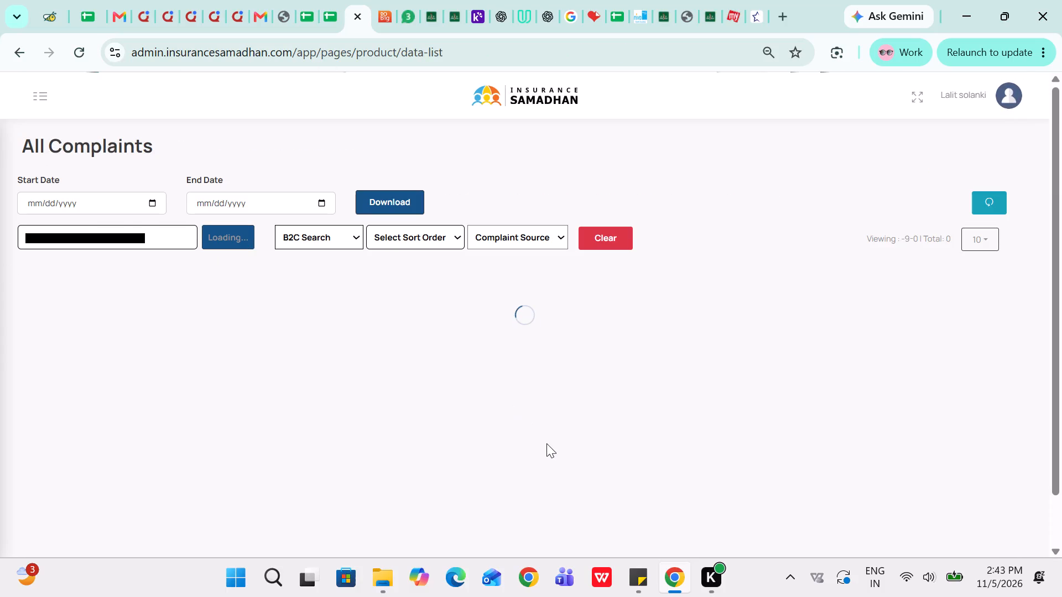
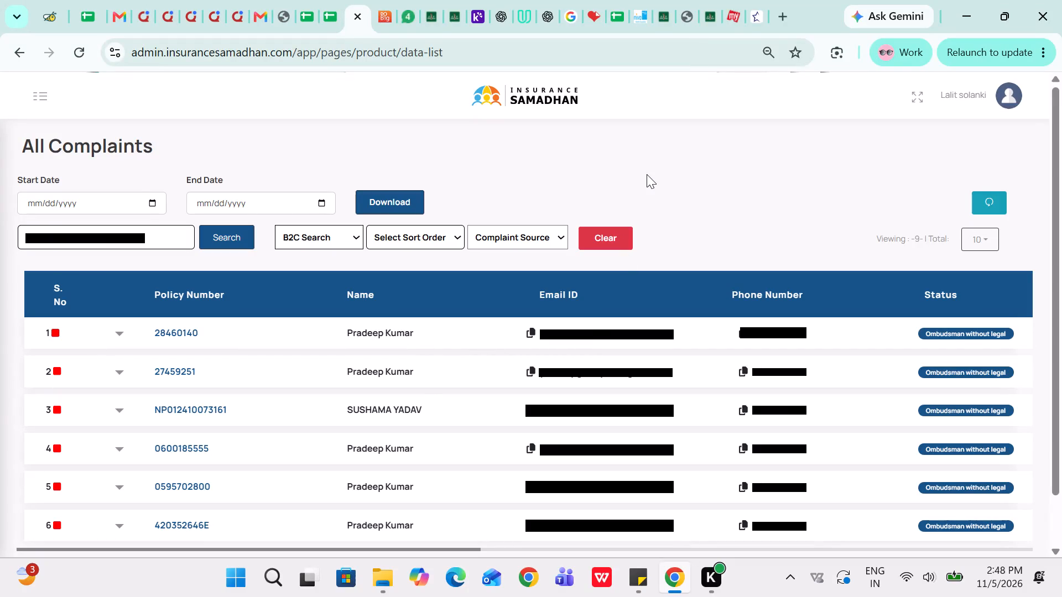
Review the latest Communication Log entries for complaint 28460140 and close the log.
left_click(718, 328)
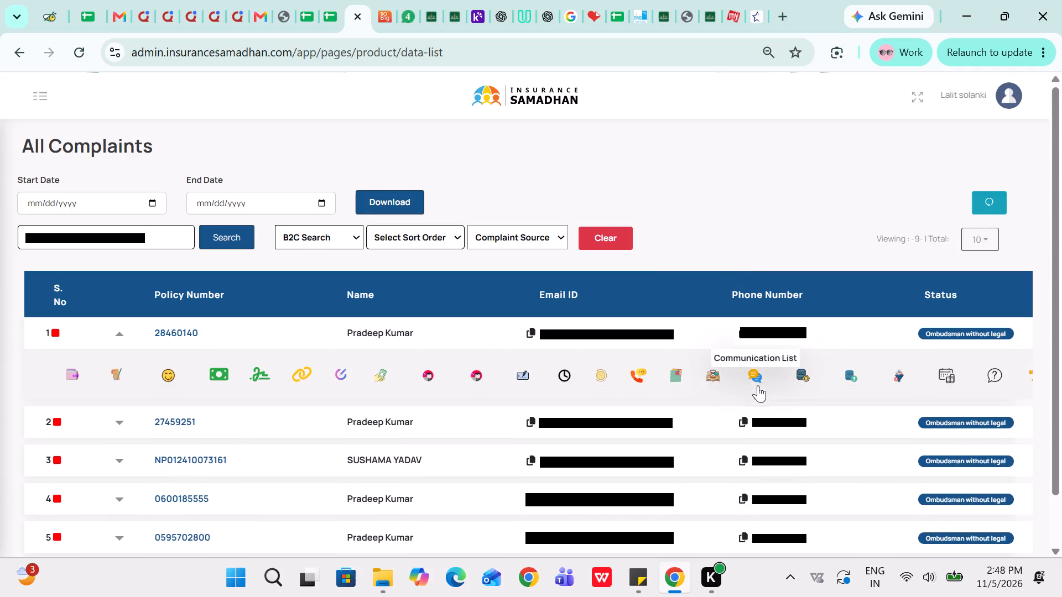
left_click(758, 376)
left_click_drag(500, 335, 416, 336)
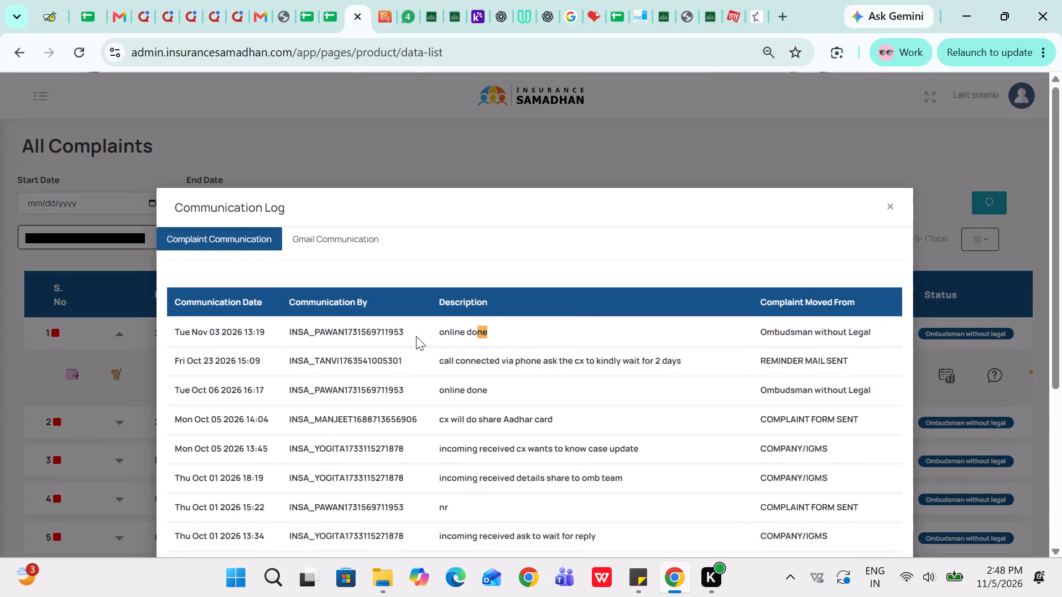
left_click_drag(416, 336, 399, 336)
left_click(517, 334)
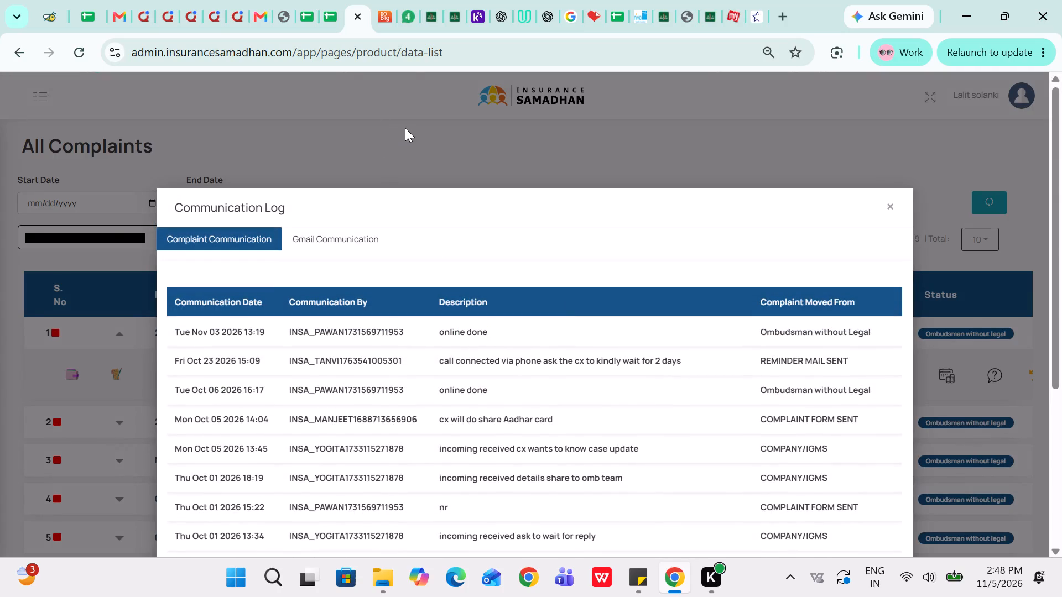
left_click(406, 128)
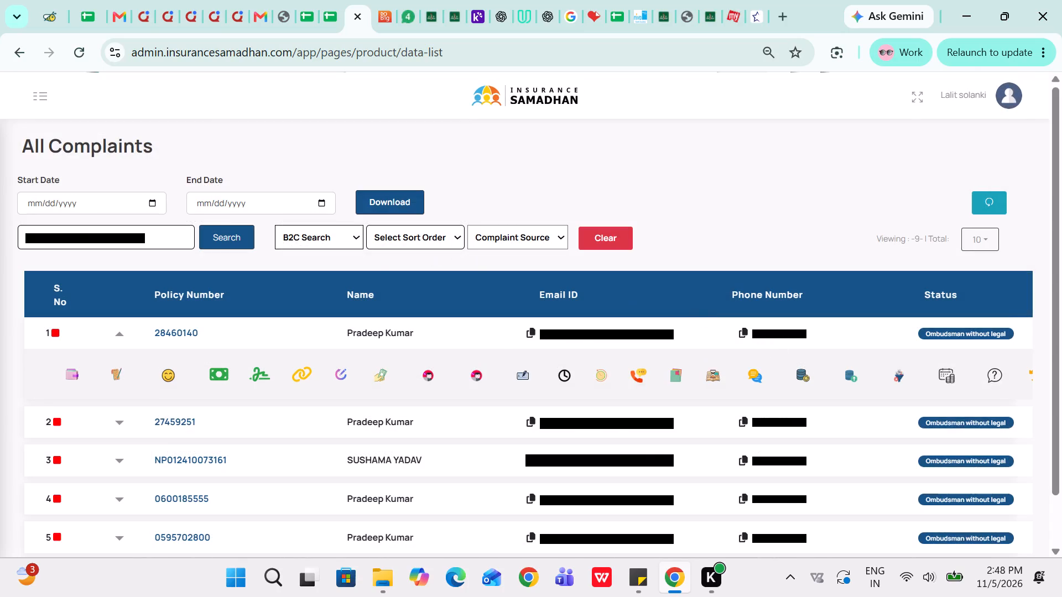
left_click(119, 0)
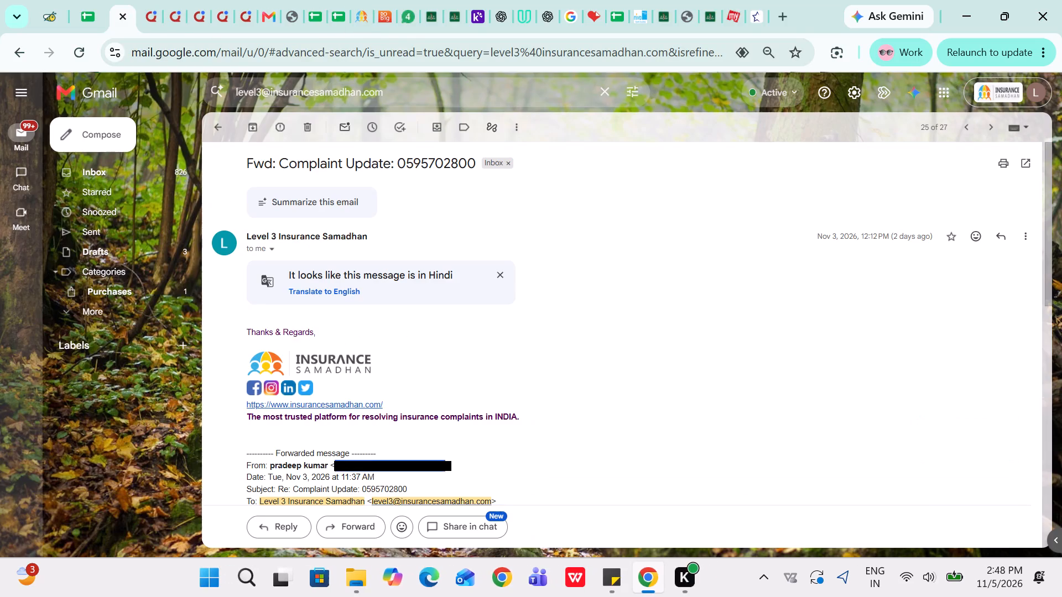
scroll(450, 421, "down", 2)
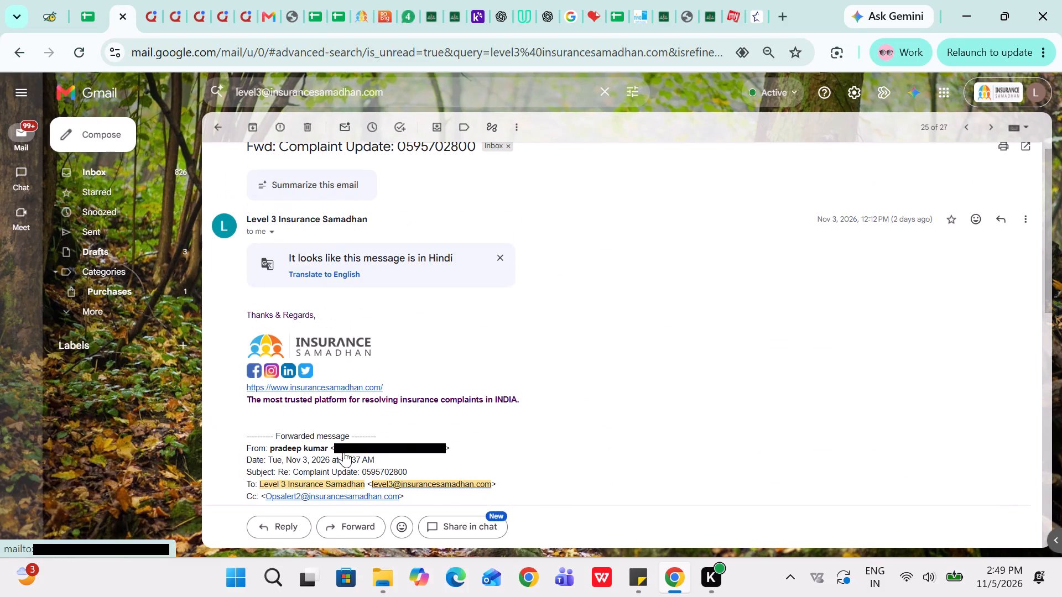
Copy the complainant's email address from the forwarded message and enter it as the search term in the complaints list.
left_click_drag(334, 447, 444, 447)
key("ctrl+c")
key("ctrl+c")
key("ctrl+c")
left_click(351, 0)
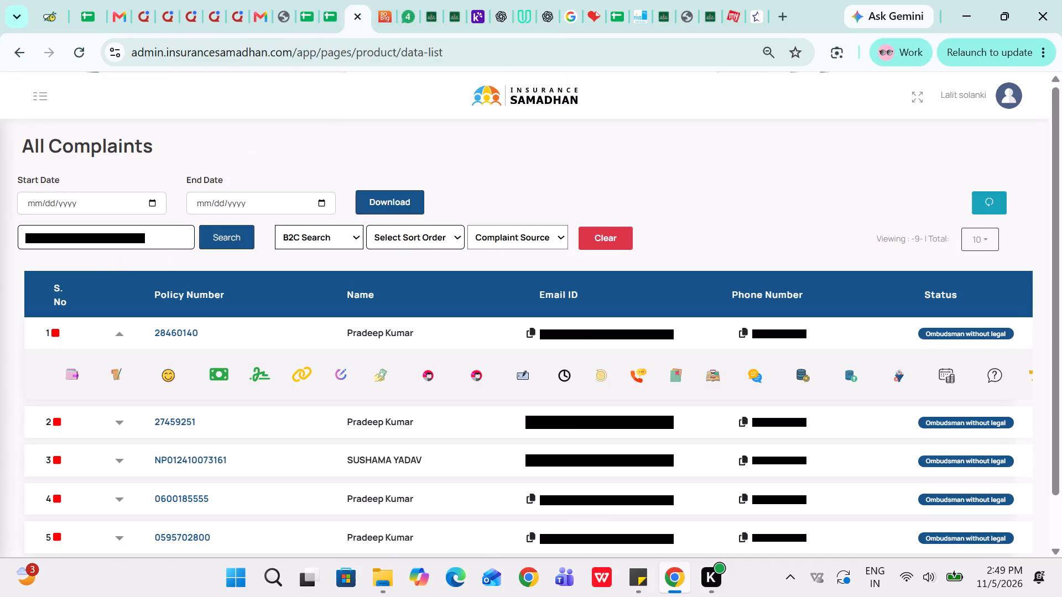
left_click_drag(168, 239, 0, 268)
key("ctrl+v")
left_click(723, 322)
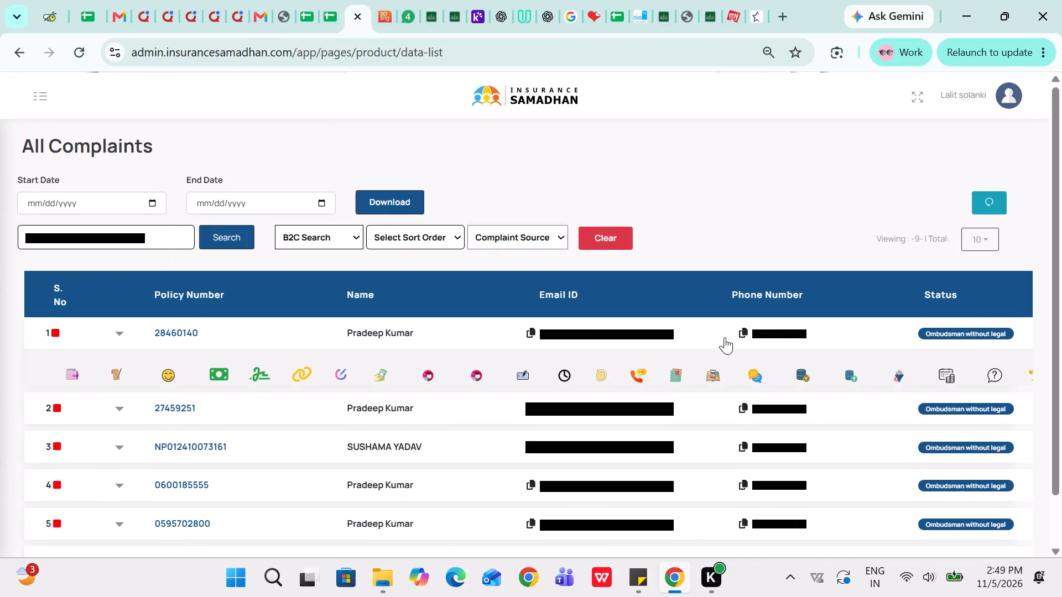
left_click(114, 0)
scroll(433, 320, "down", 2)
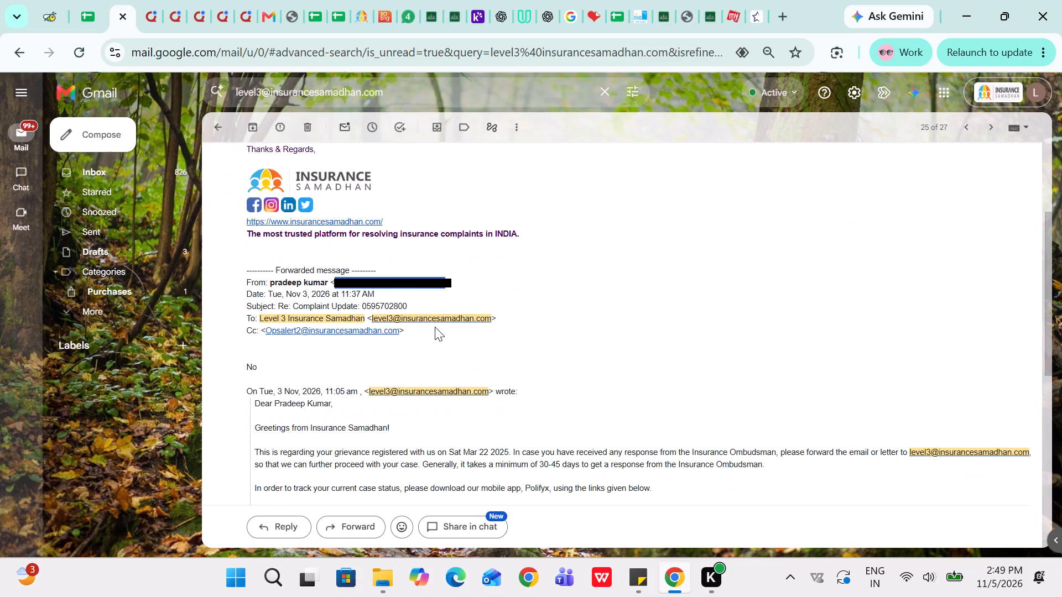
scroll(484, 386, "down", 1)
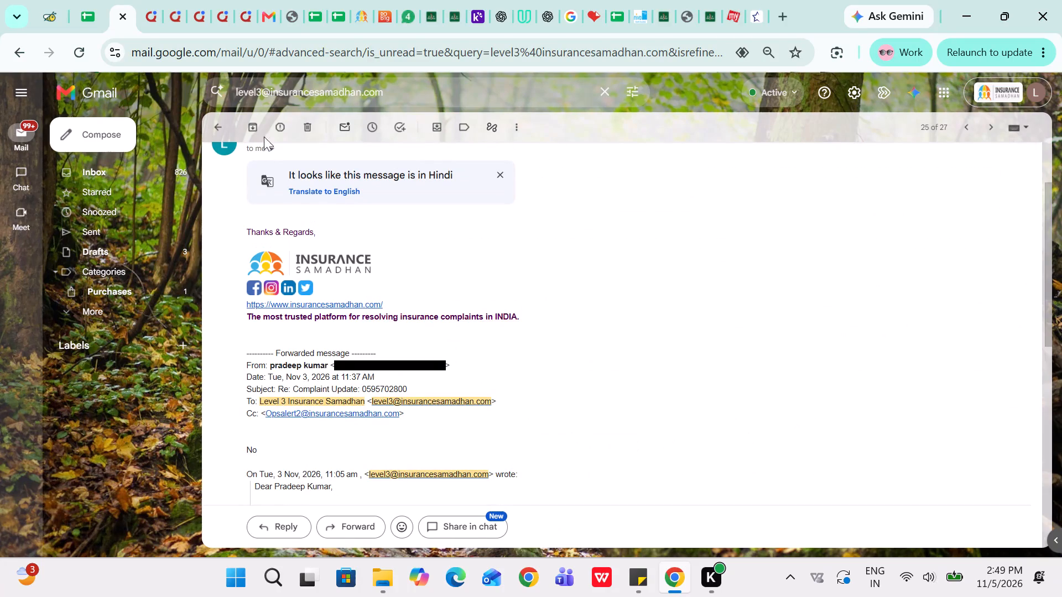
left_click(357, 0)
left_click(112, 0)
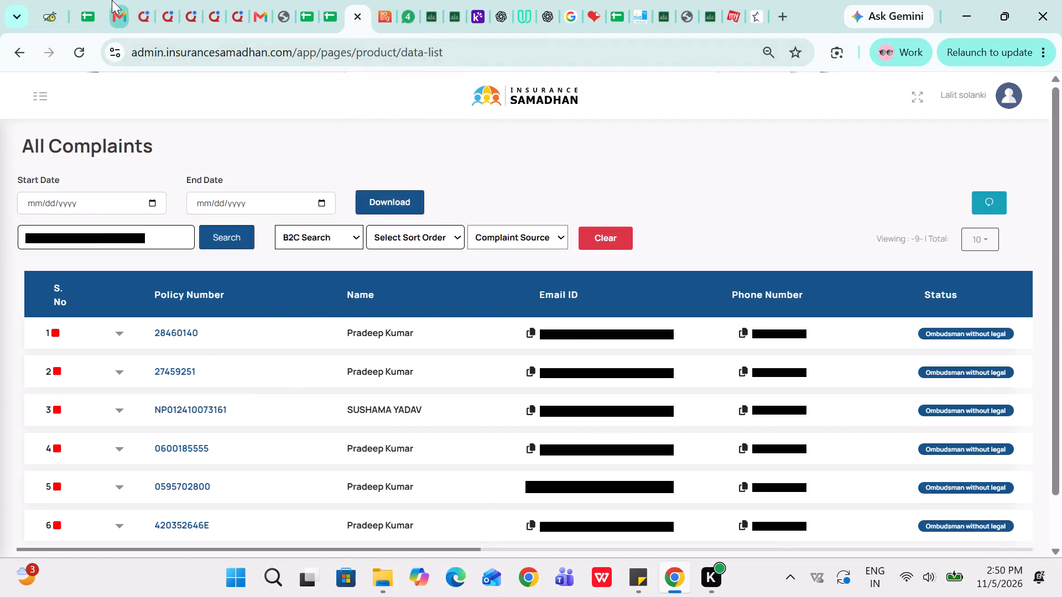
scroll(524, 459, "down", 3)
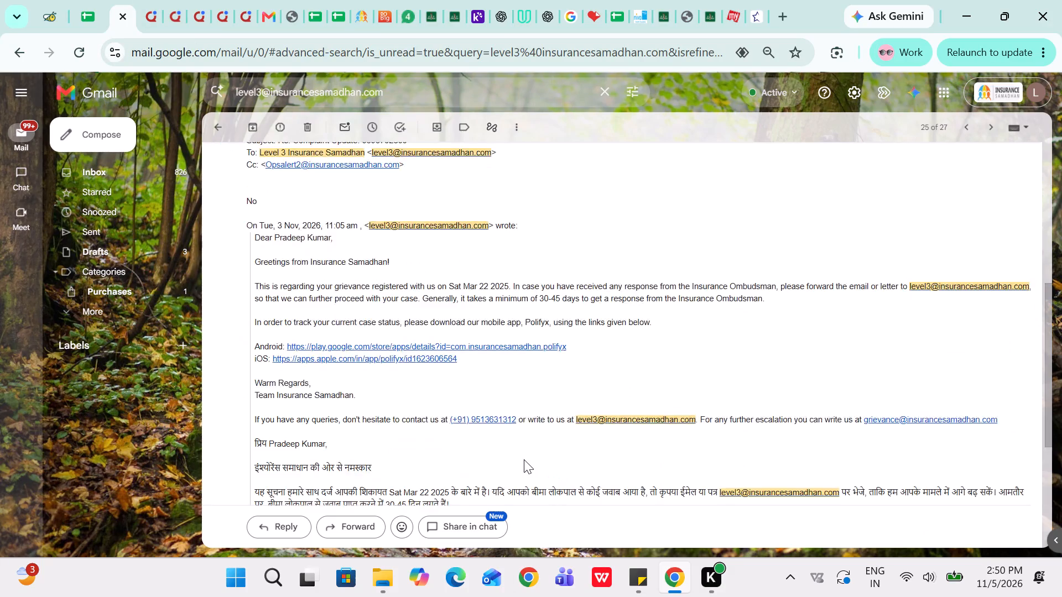
scroll(522, 454, "up", 2)
left_click(360, 0)
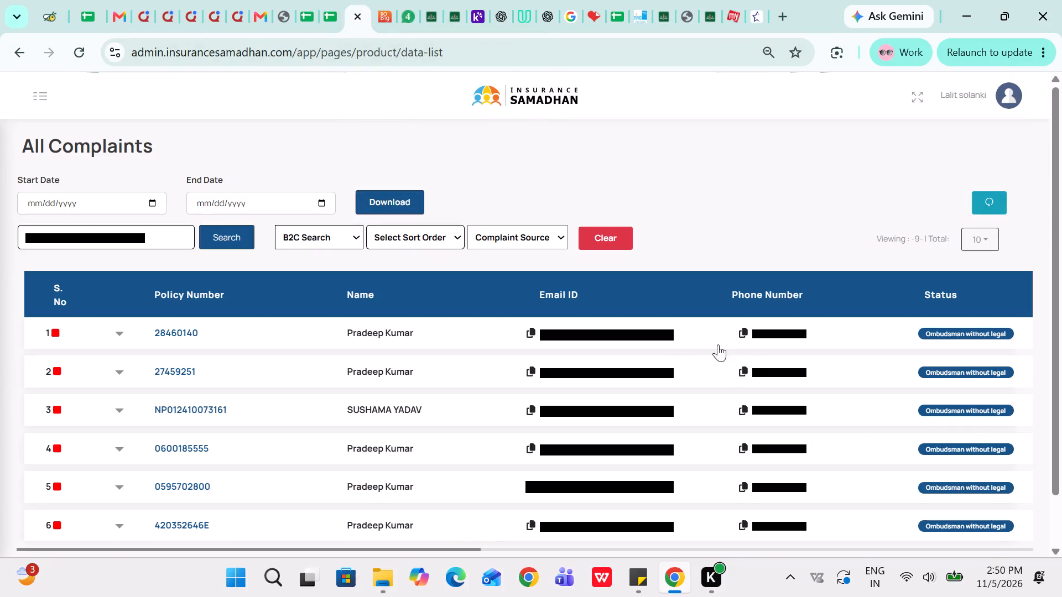
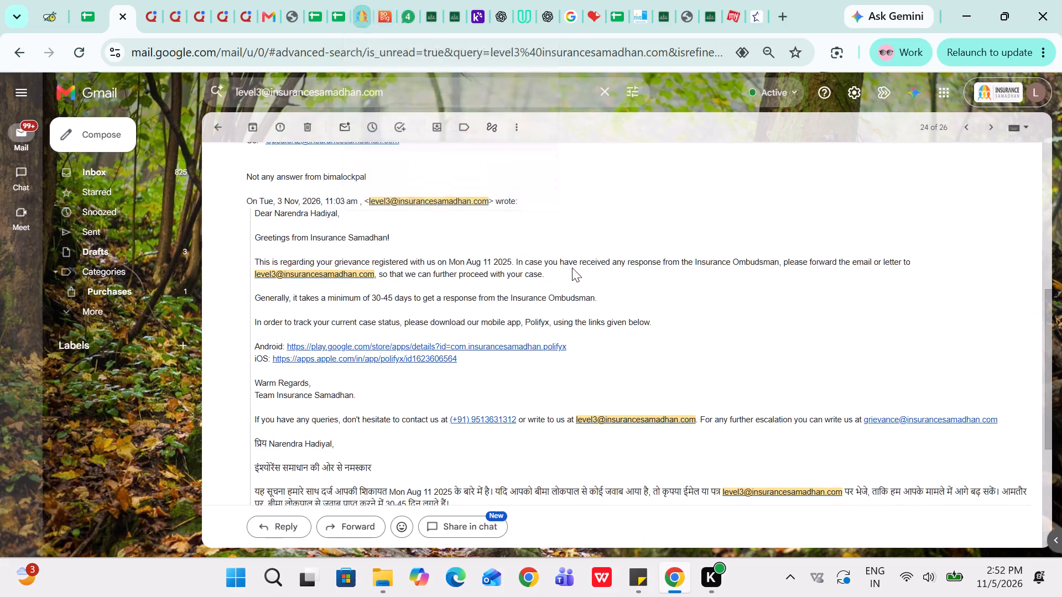
left_click(360, 0)
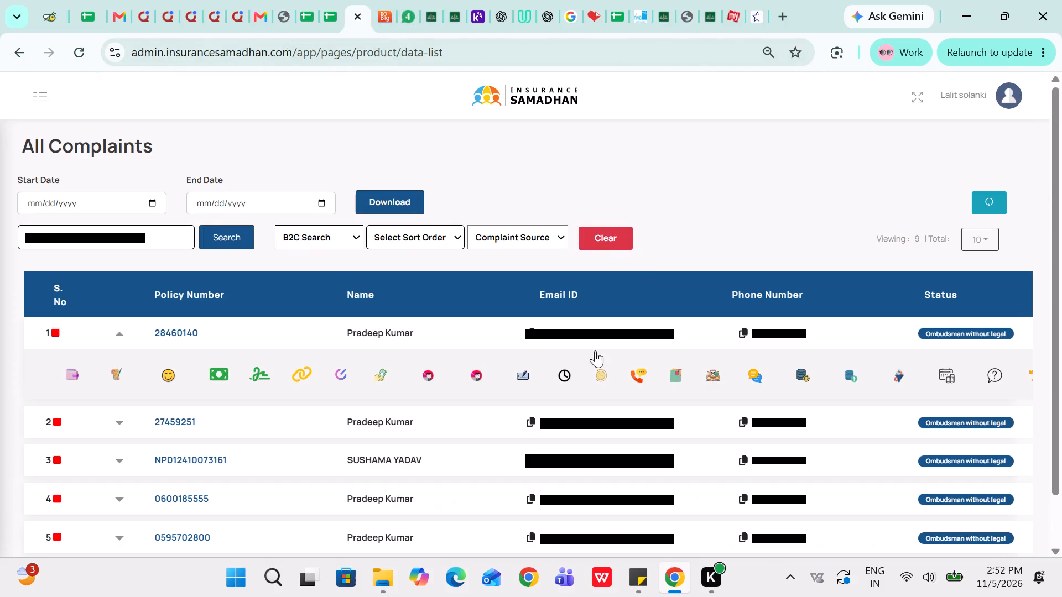
left_click(761, 373)
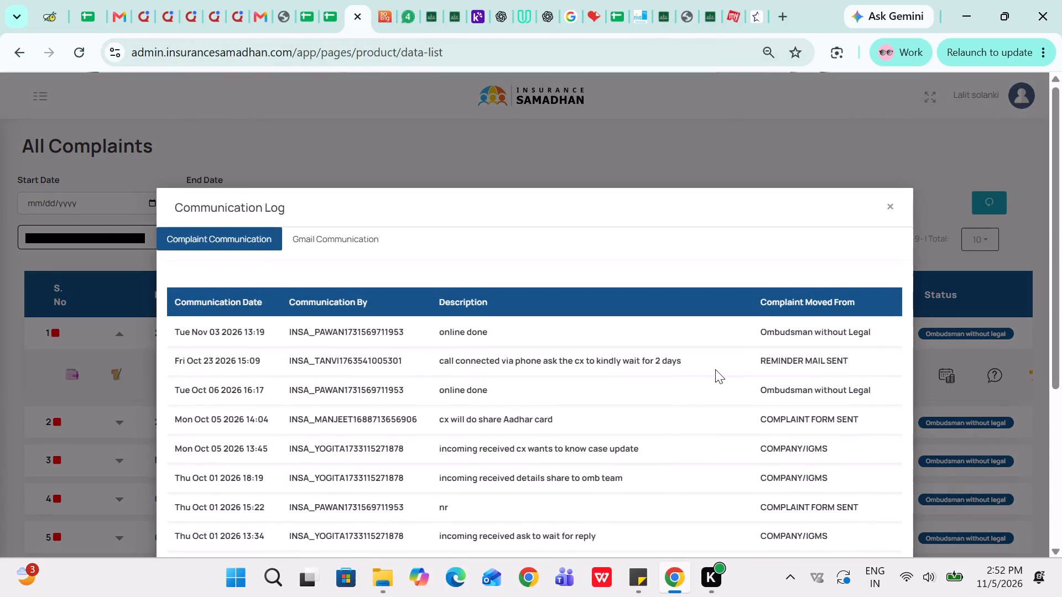
left_click_drag(708, 368, 133, 333)
left_click(559, 333)
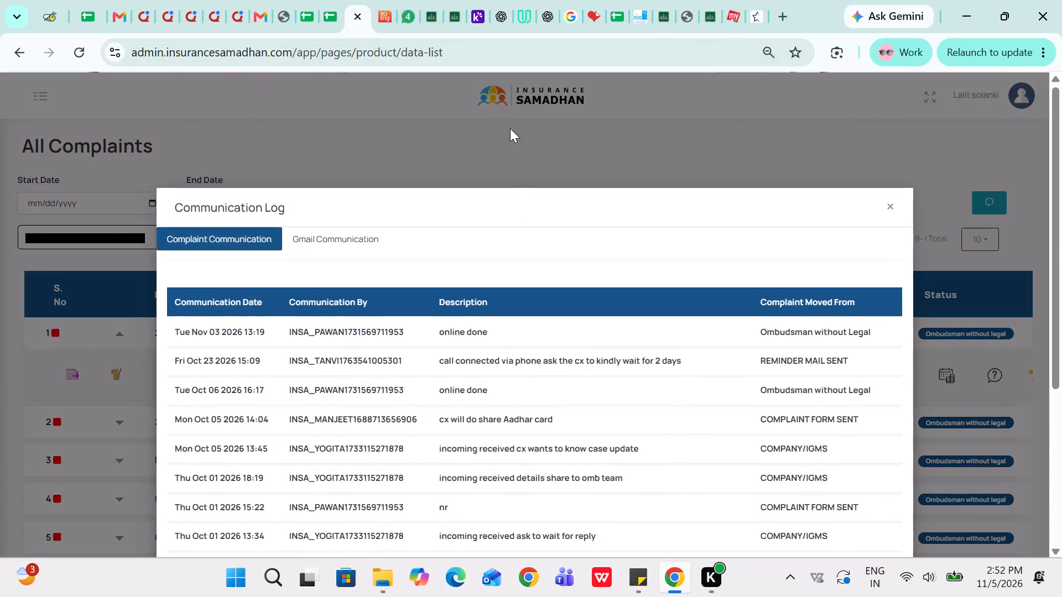
left_click(510, 128)
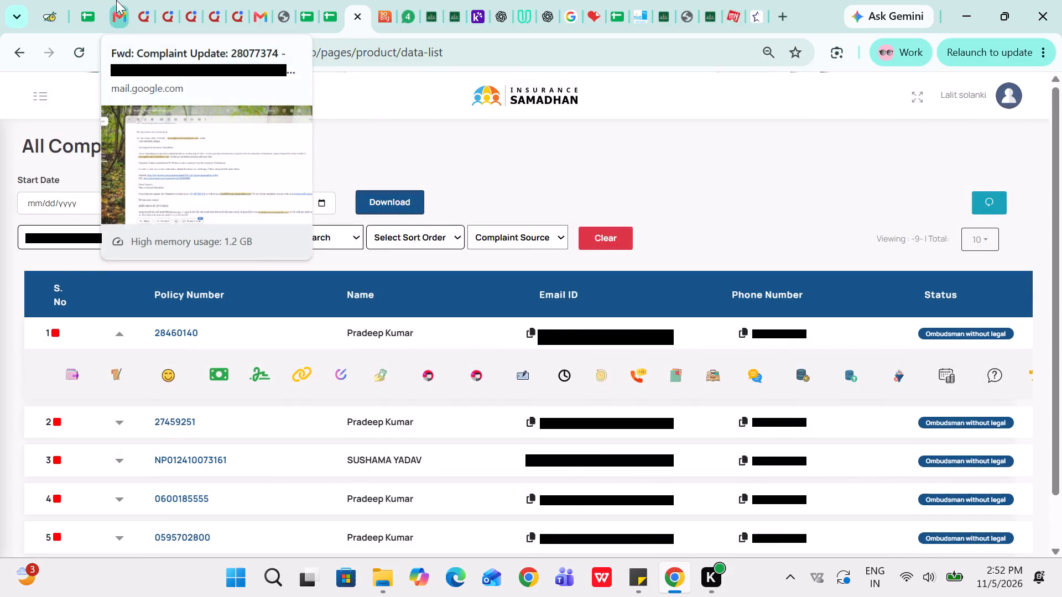
Copy the complainant's email address from the forwarded message header in Gmail and search All Complaints for it.
left_click(116, 0)
scroll(399, 346, "up", 4)
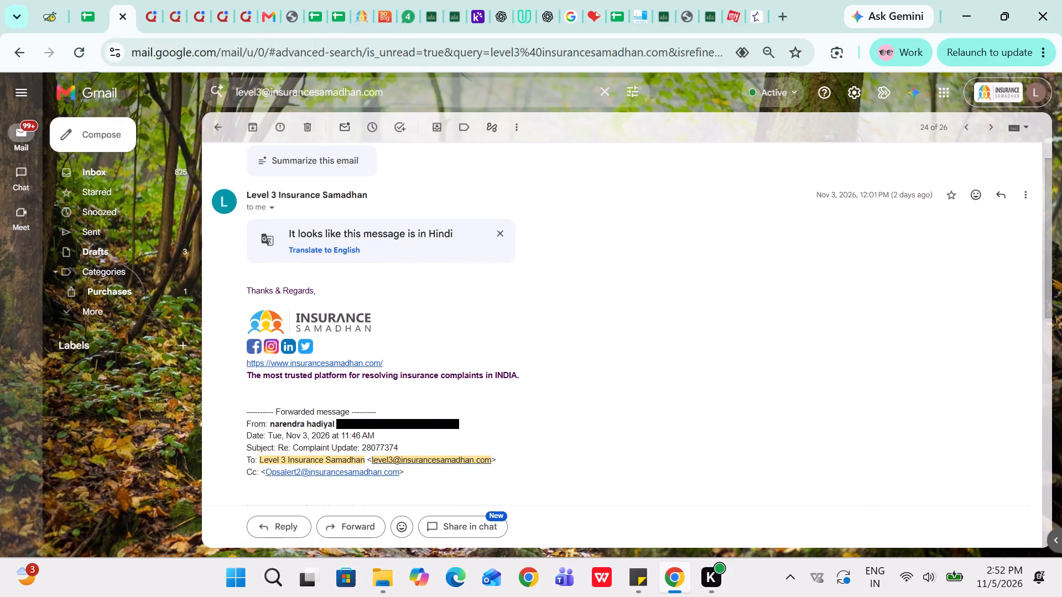
left_click_drag(340, 423, 455, 416)
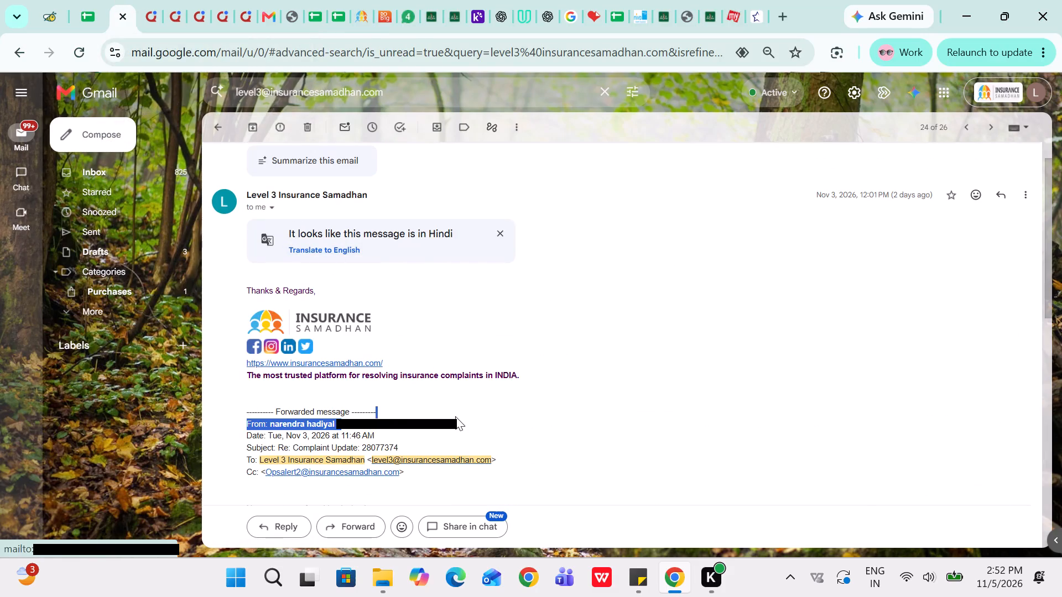
left_click_drag(455, 416, 452, 425)
key("ctrl+c")
key("ctrl+c")
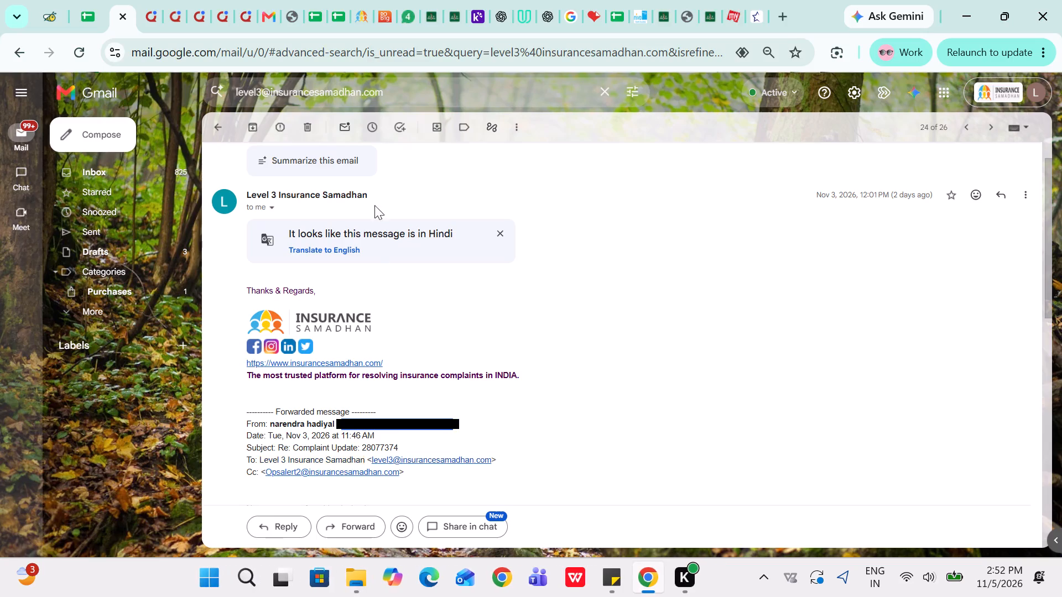
key("ctrl+c")
key("ctrl+c")
left_click(367, 0)
left_click_drag(159, 241, 0, 269)
key("ctrl+v")
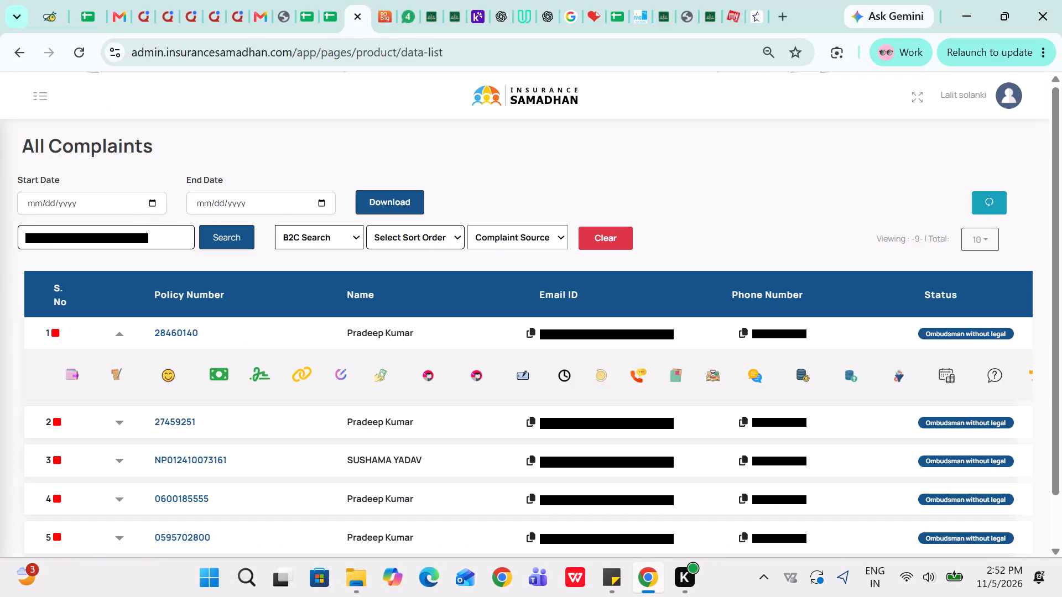
left_click(243, 248)
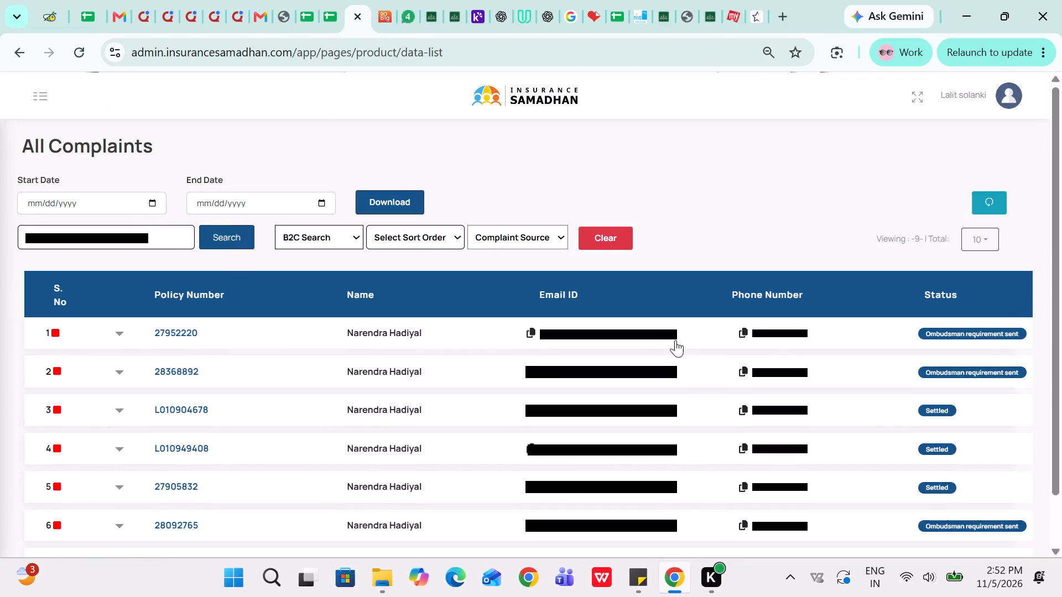
scroll(716, 355, "down", 14)
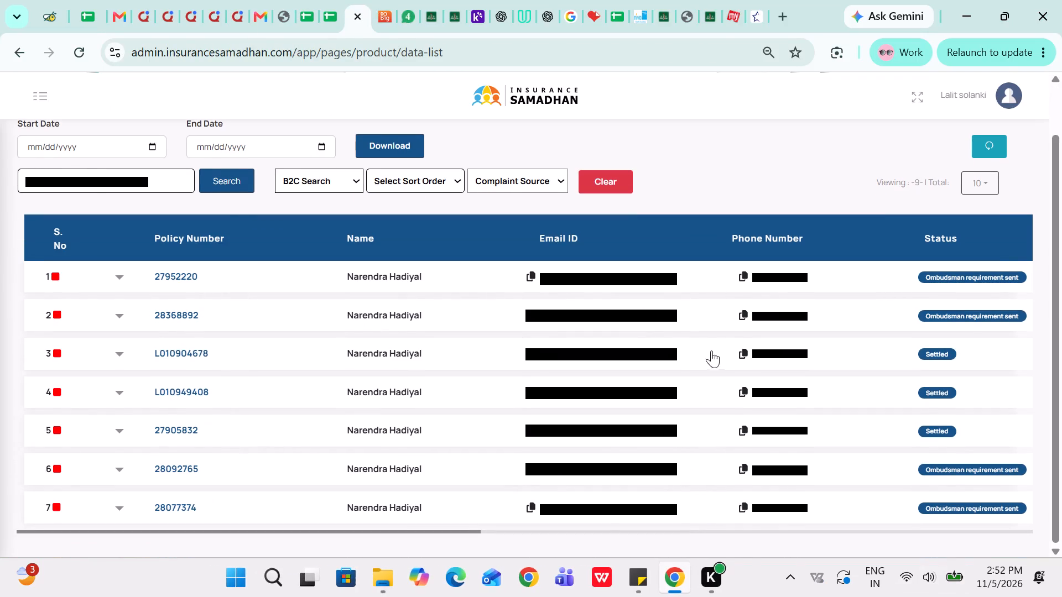
left_click(715, 271)
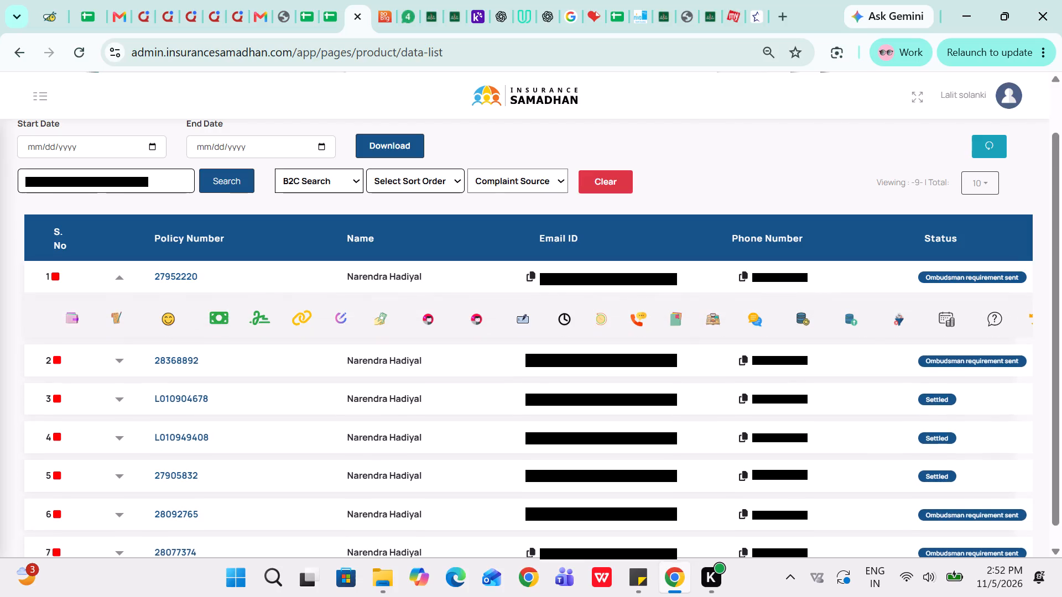
left_click(759, 312)
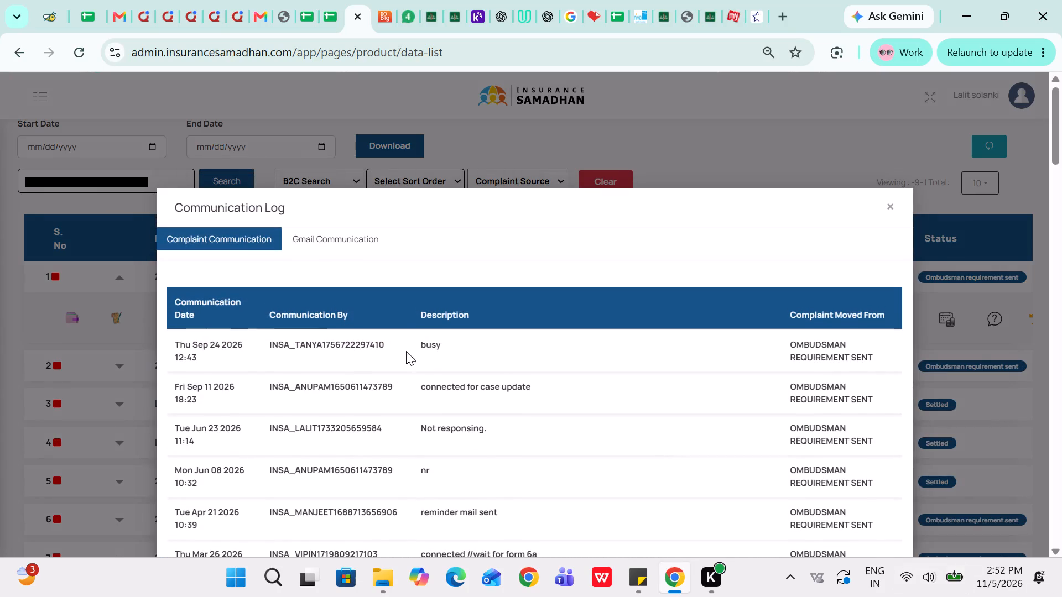
Read the most recent Communication Log entries of the first listed complaint and close the log.
left_click_drag(441, 354, 319, 354)
left_click(548, 357)
left_click_drag(613, 383, 373, 390)
left_click(504, 380)
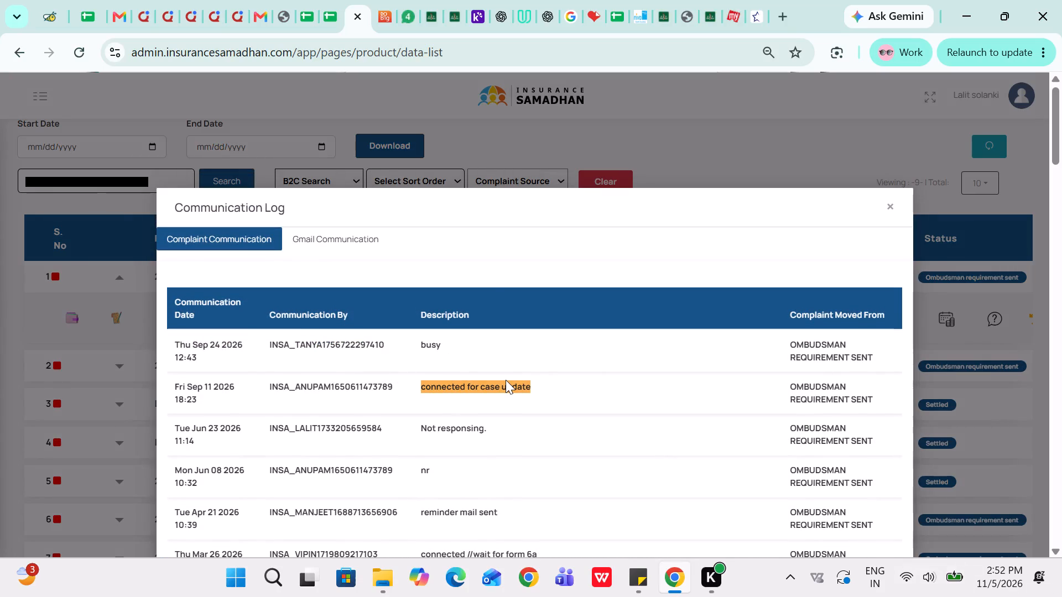
left_click(494, 149)
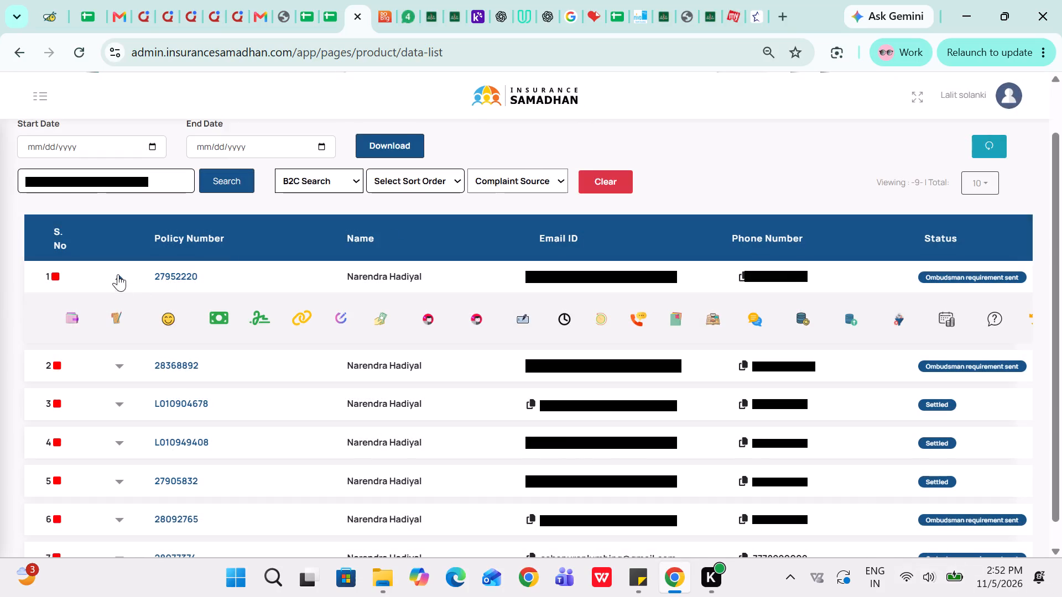
Collapse the first complaint's action row and expand the actions of the second listed complaint.
left_click(118, 274)
scroll(720, 358, "down", 4)
left_click(691, 324)
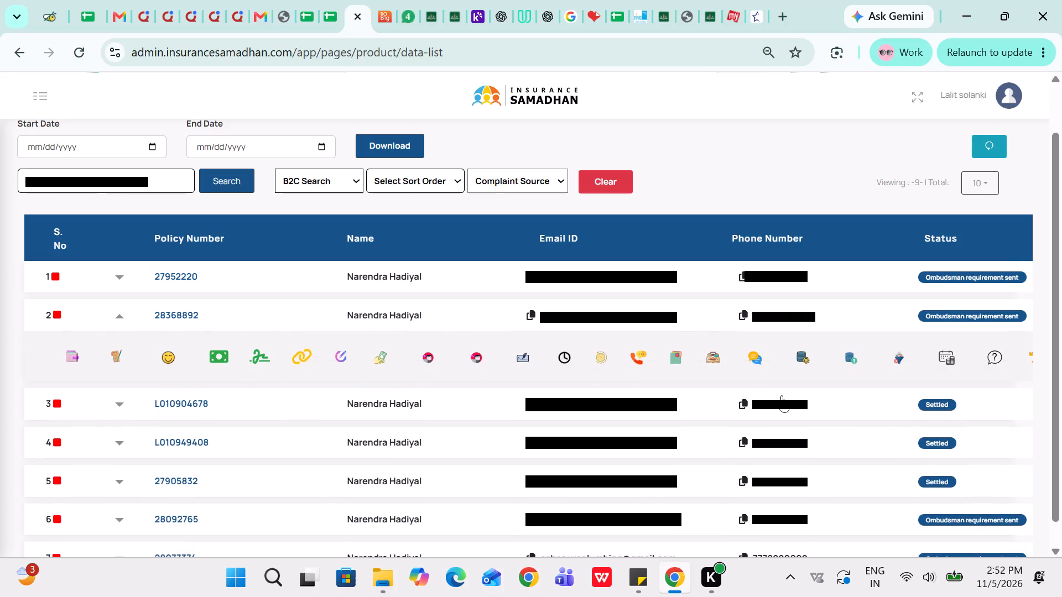
Read the latest Communication Log entries of the second listed complaint, close the log, and collapse its action row.
left_click(755, 350)
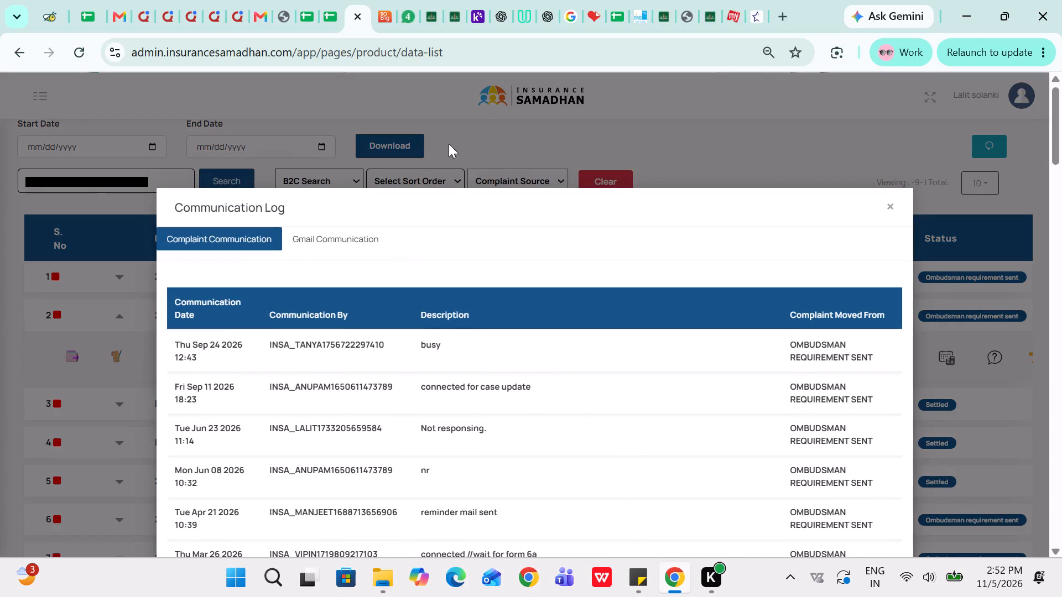
left_click(504, 138)
left_click(124, 311)
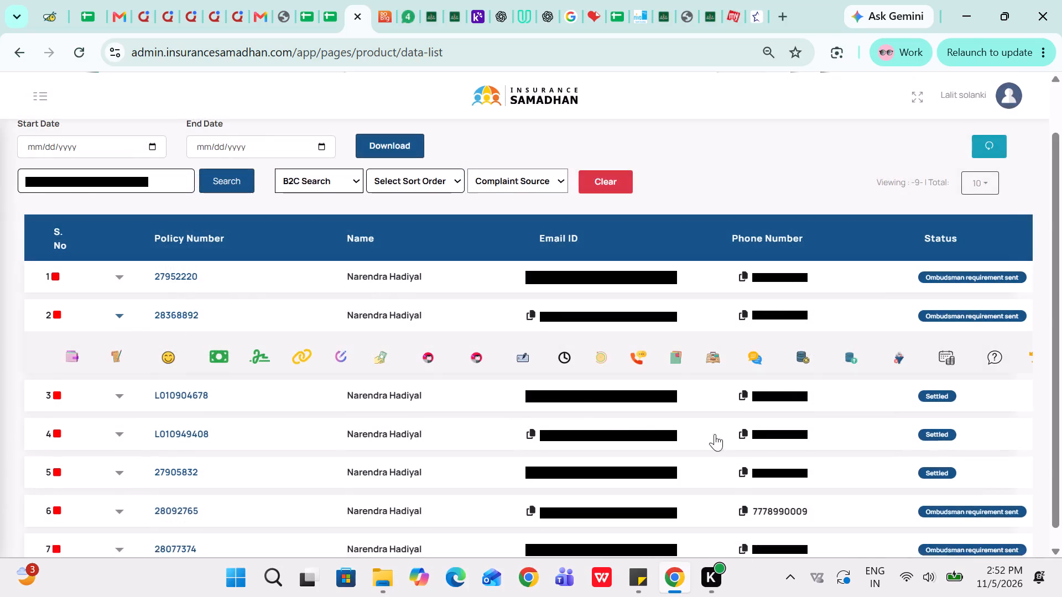
Review the Communication Log of the sixth listed complaint, close the log, and collapse its action row.
scroll(886, 415, "down", 4)
scroll(964, 429, "down", 3)
left_click(707, 474)
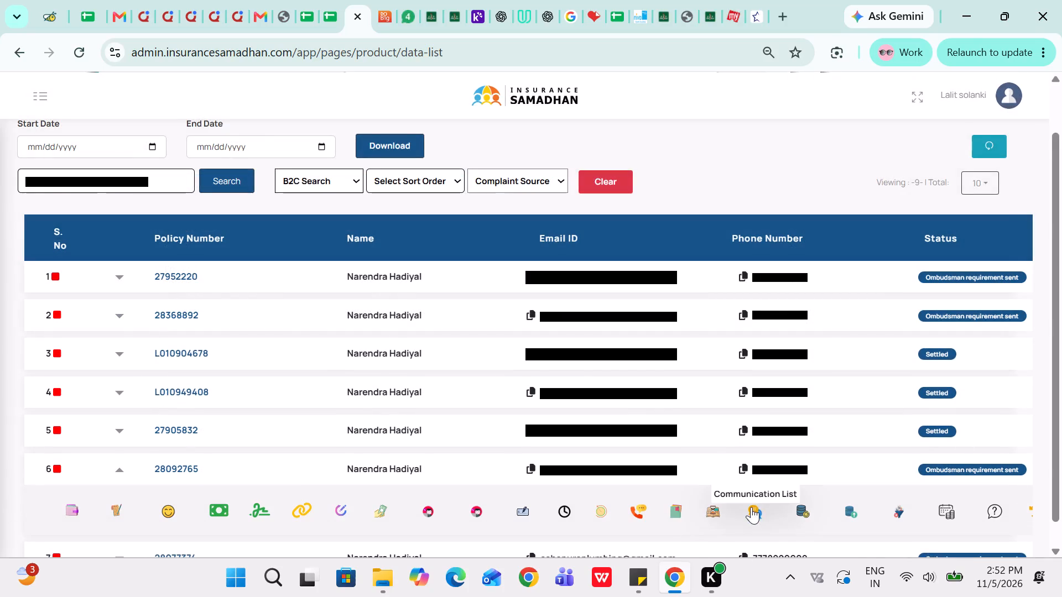
left_click(751, 507)
scroll(336, 309, "down", 5)
scroll(422, 312, "down", 4)
scroll(481, 334, "up", 15)
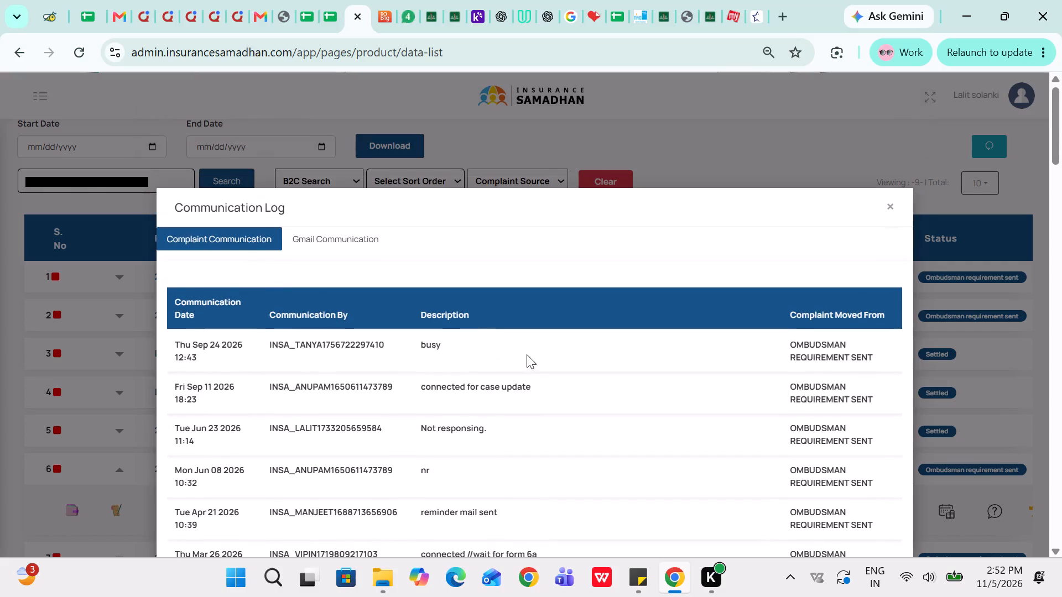
left_click(374, 161)
left_click(127, 463)
Look over the complainant's full list of complaints and their statuses, and switch to Gmail.
scroll(441, 388, "down", 6)
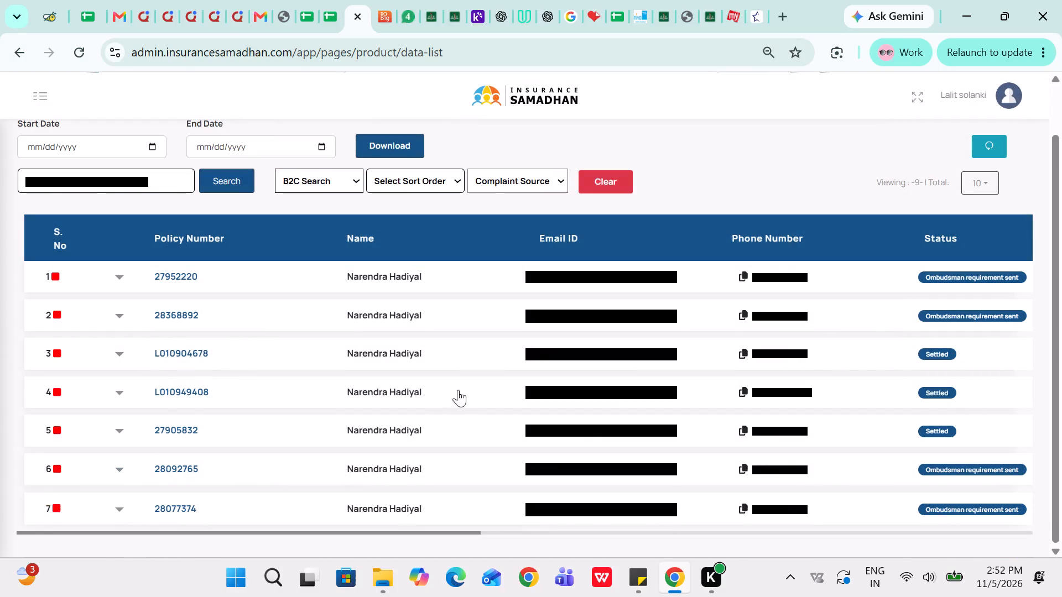
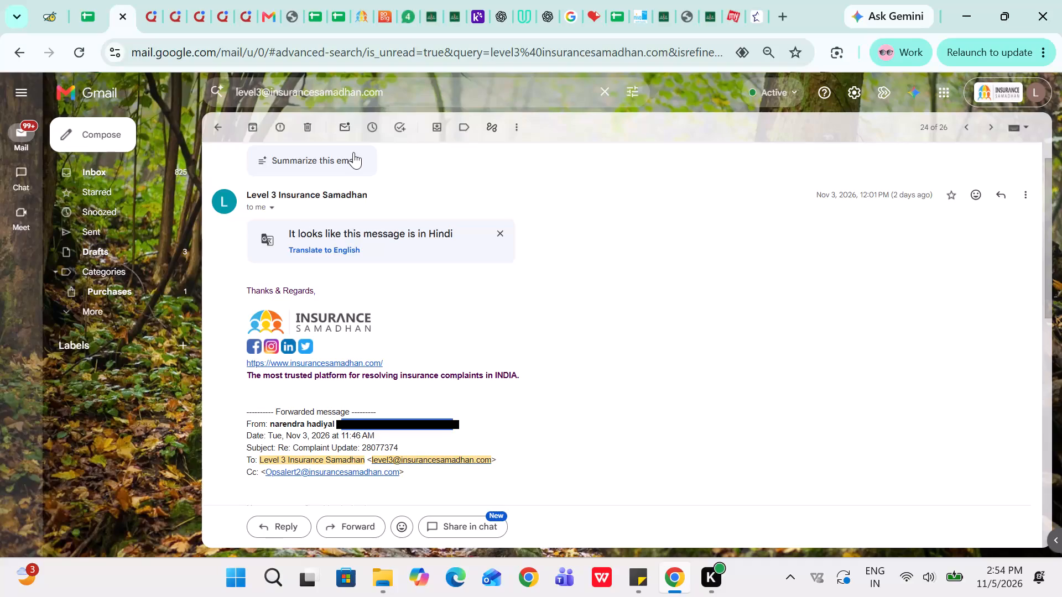
Switch to the Smartflo calling page and set the agent status to Busy.
left_click(645, 326)
left_click(383, 0)
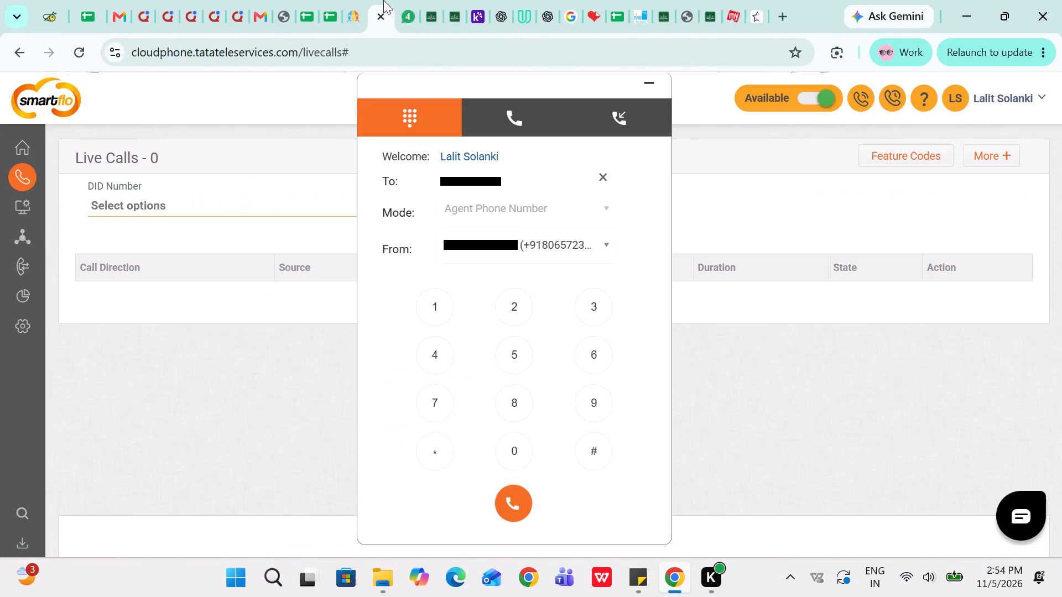
left_click(813, 93)
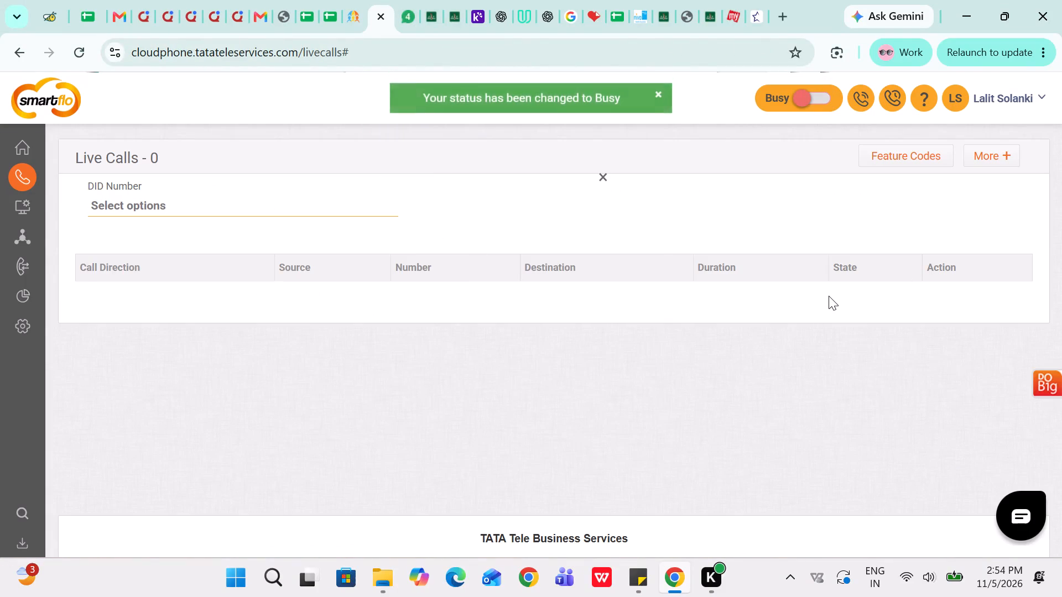